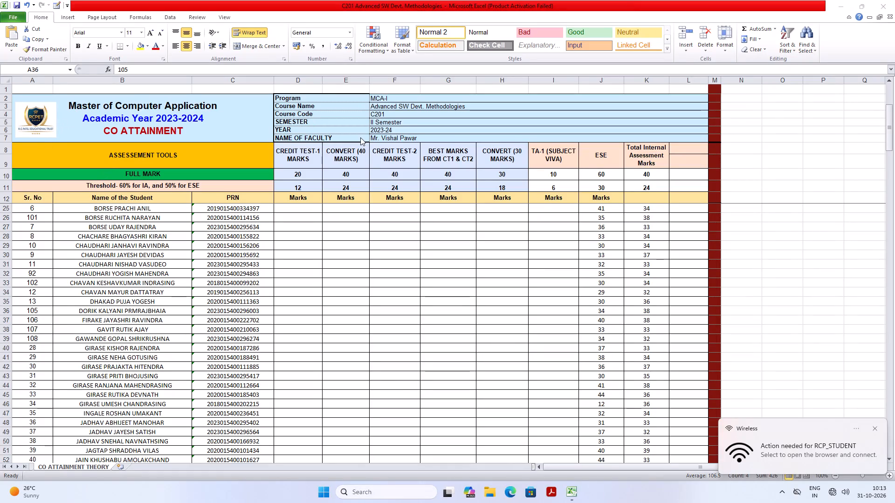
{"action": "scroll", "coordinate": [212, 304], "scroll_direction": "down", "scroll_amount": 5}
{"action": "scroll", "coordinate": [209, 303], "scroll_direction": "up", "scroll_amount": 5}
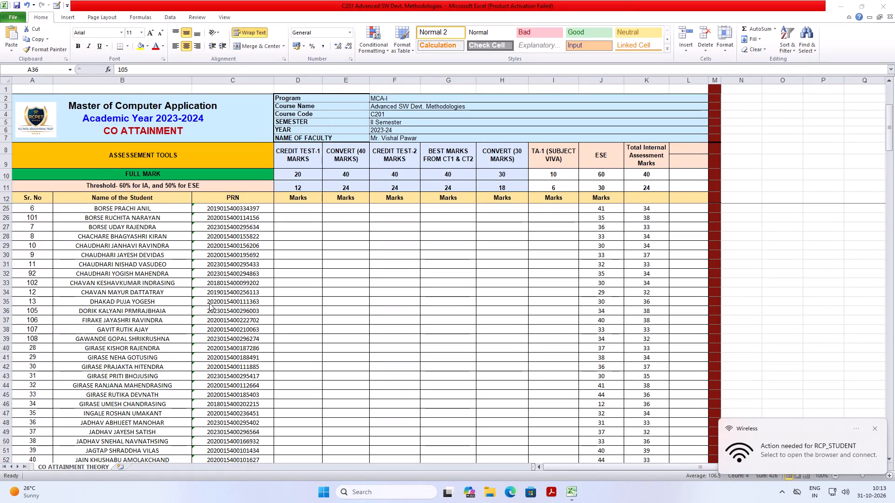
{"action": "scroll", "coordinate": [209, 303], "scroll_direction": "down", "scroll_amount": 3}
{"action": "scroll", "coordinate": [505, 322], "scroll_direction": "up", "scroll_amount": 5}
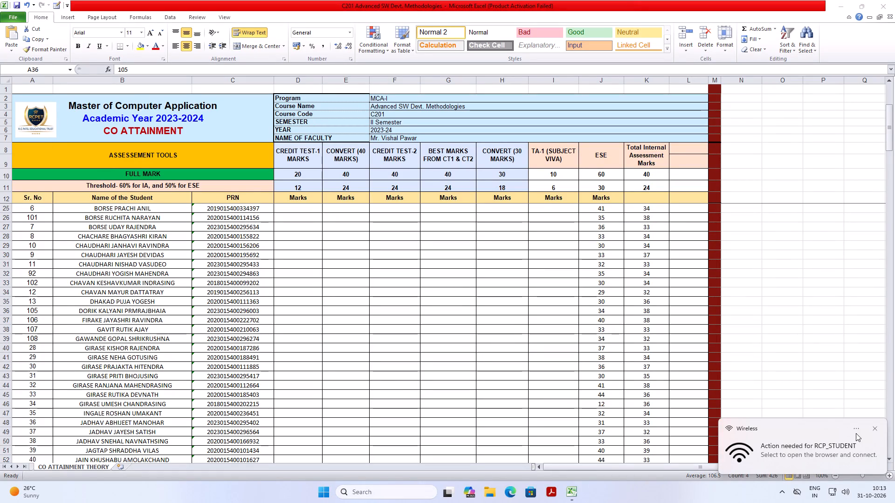
Dismiss the Wireless notification about the RCP_STUDENT network.
{"action": "left_click", "coordinate": [877, 428]}
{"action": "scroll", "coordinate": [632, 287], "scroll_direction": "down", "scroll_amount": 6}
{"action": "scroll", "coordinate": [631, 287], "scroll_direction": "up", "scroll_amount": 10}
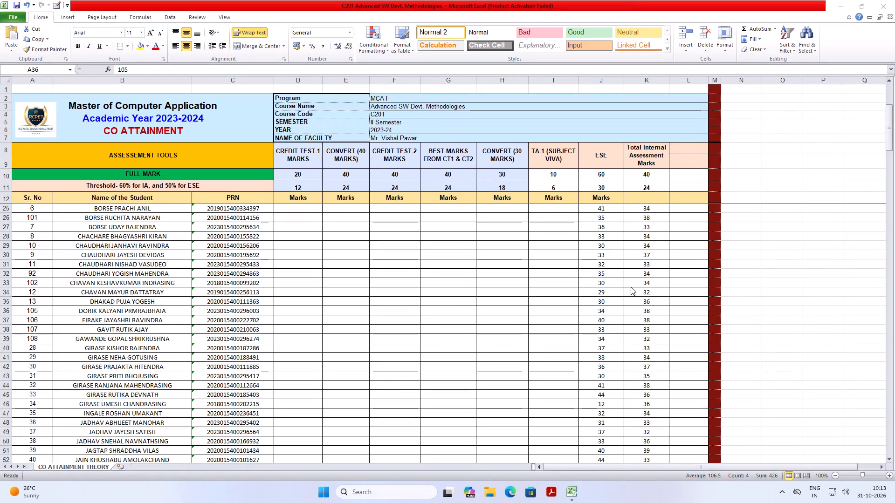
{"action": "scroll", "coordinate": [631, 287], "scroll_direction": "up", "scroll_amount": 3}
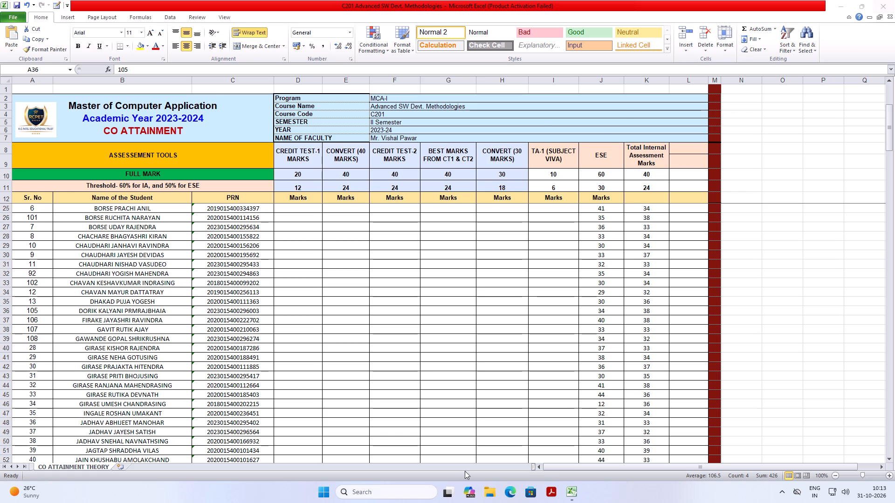
Close the C201 Advanced SW Devt. Methodologies workbook.
{"action": "left_click", "coordinate": [875, 0]}
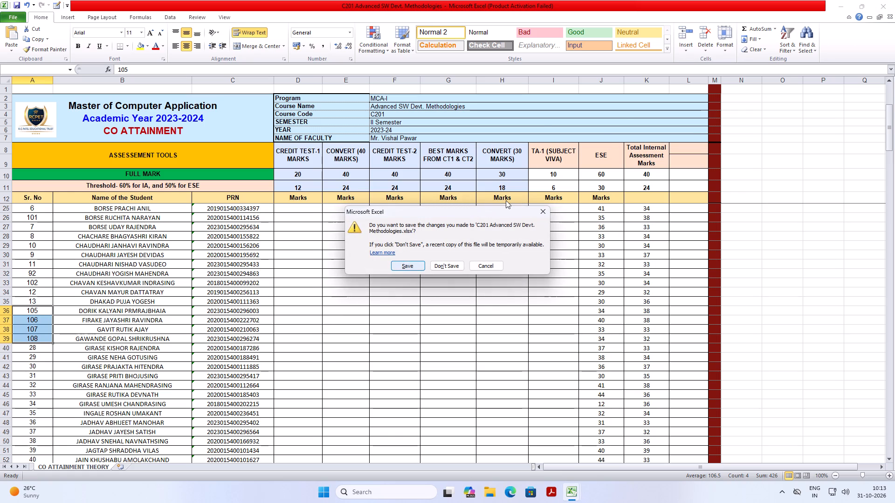
Cancel closing the C201 Advanced SW Devt. Methodologies workbook, keeping it open for editing.
{"action": "left_click", "coordinate": [539, 211]}
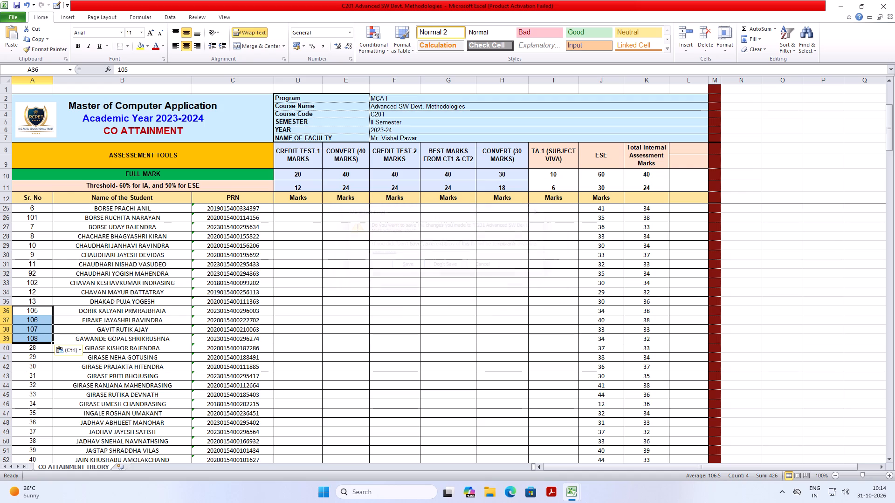
Look through the student rows of the CO ATTAINMENT THEORY sheet, examining serial numbers, names, PRNs and marks.
{"action": "scroll", "coordinate": [484, 296], "scroll_direction": "down", "scroll_amount": 10}
{"action": "scroll", "coordinate": [411, 384], "scroll_direction": "down", "scroll_amount": 20}
{"action": "scroll", "coordinate": [411, 384], "scroll_direction": "down", "scroll_amount": 2}
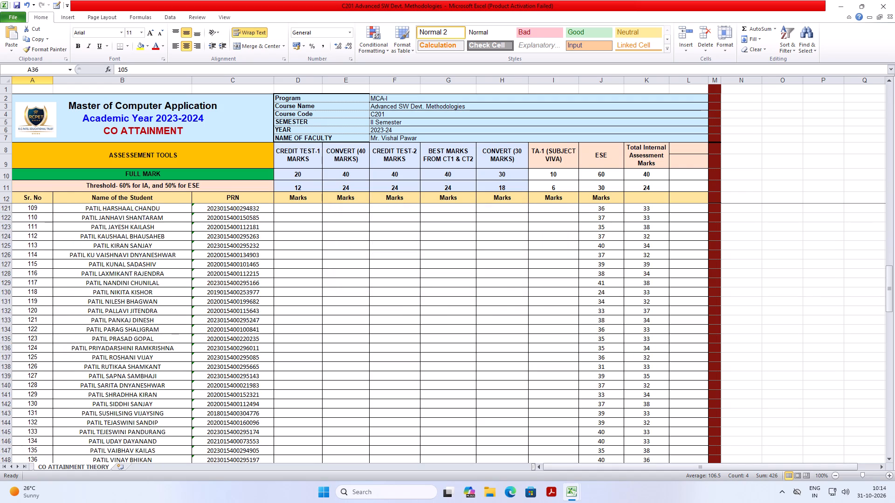
{"action": "scroll", "coordinate": [564, 328], "scroll_direction": "down", "scroll_amount": 12}
{"action": "scroll", "coordinate": [565, 328], "scroll_direction": "up", "scroll_amount": 20}
{"action": "scroll", "coordinate": [565, 328], "scroll_direction": "up", "scroll_amount": 3}
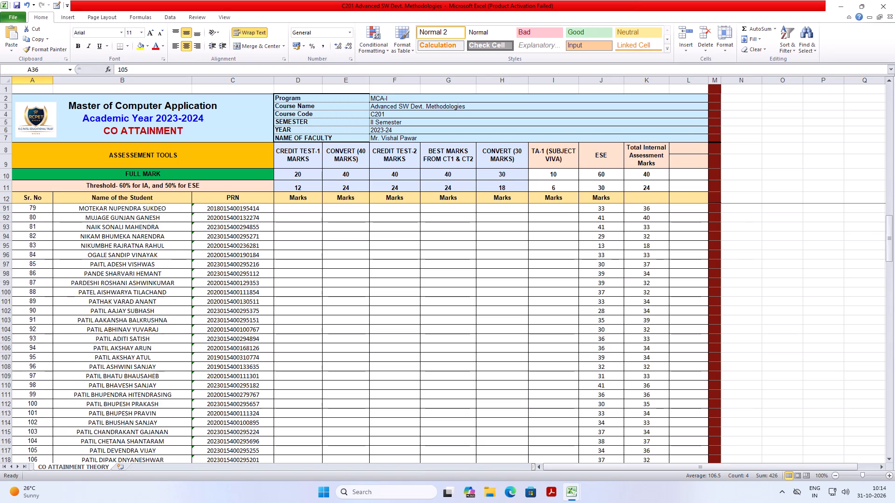
{"action": "scroll", "coordinate": [565, 328], "scroll_direction": "up", "scroll_amount": 20}
{"action": "scroll", "coordinate": [565, 328], "scroll_direction": "up", "scroll_amount": 17}
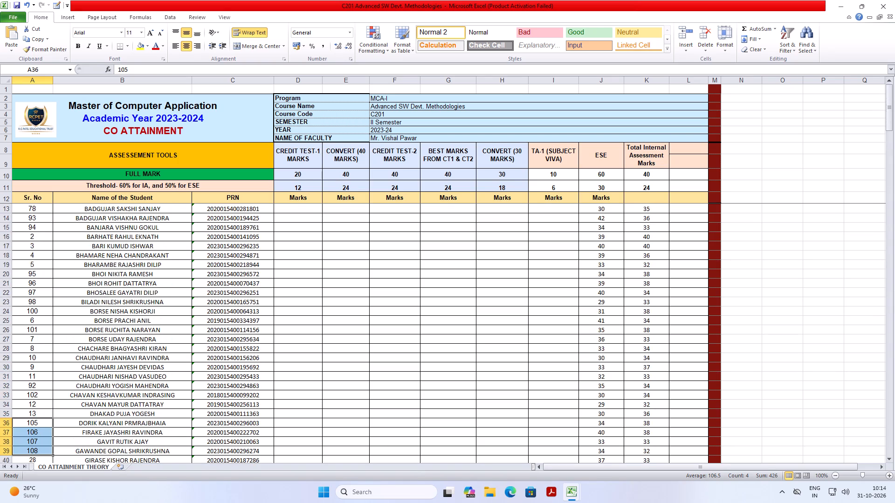
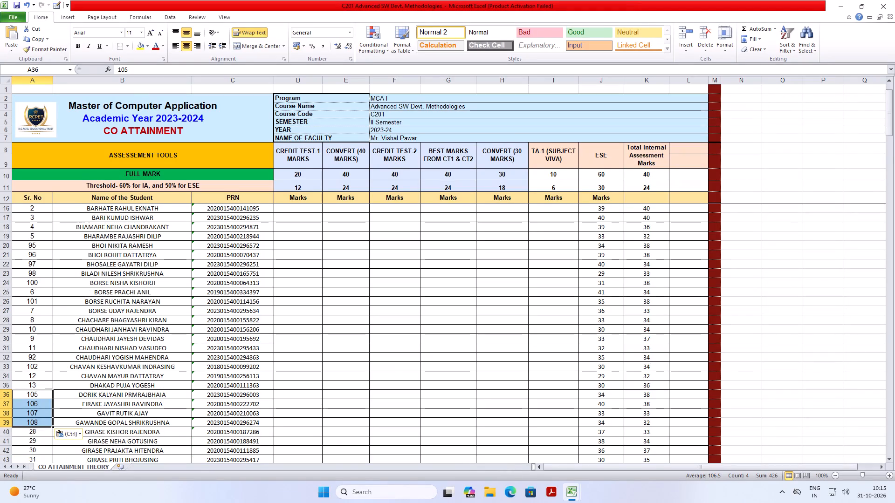
Look through the student list from its first rows down to the later entries, examining serial numbers, names, PRNs and marks.
{"action": "scroll", "coordinate": [391, 348], "scroll_direction": "down", "scroll_amount": 4}
{"action": "scroll", "coordinate": [386, 360], "scroll_direction": "up", "scroll_amount": 18}
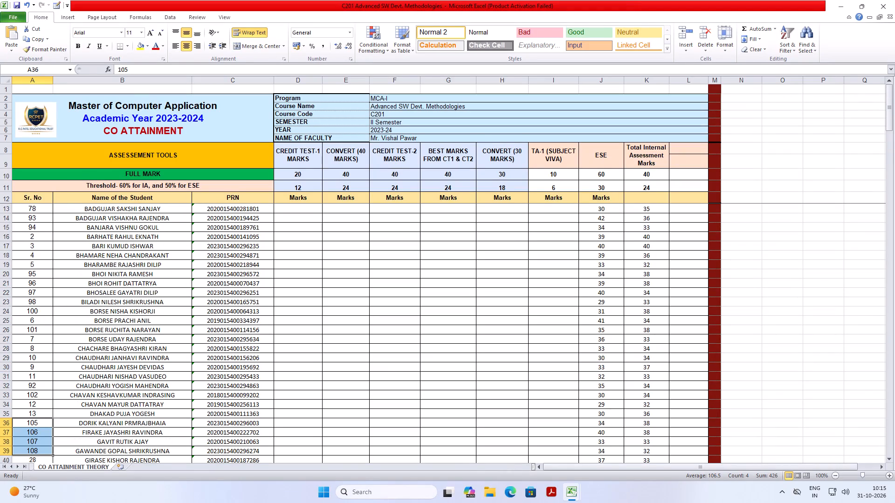
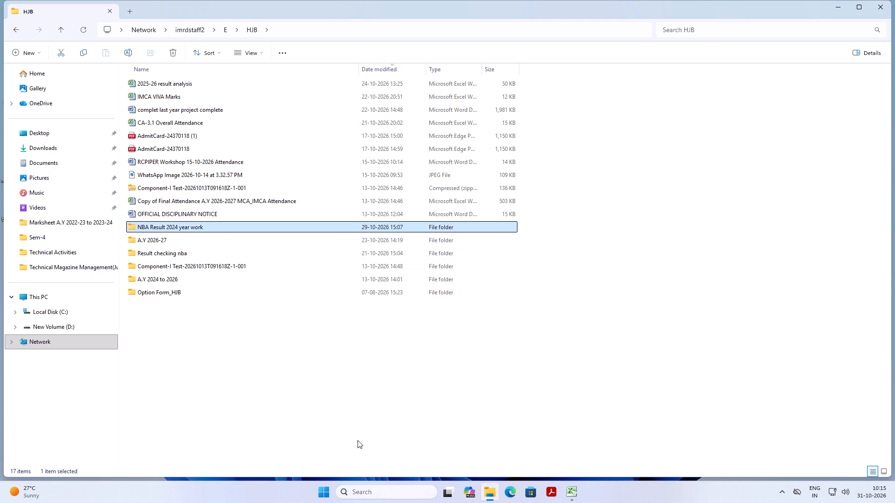
From the HJB folder, go back to E and open the PD 1-1-2022 folder inside the M.S. staff folder.
{"action": "key", "text": "BackSpace"}
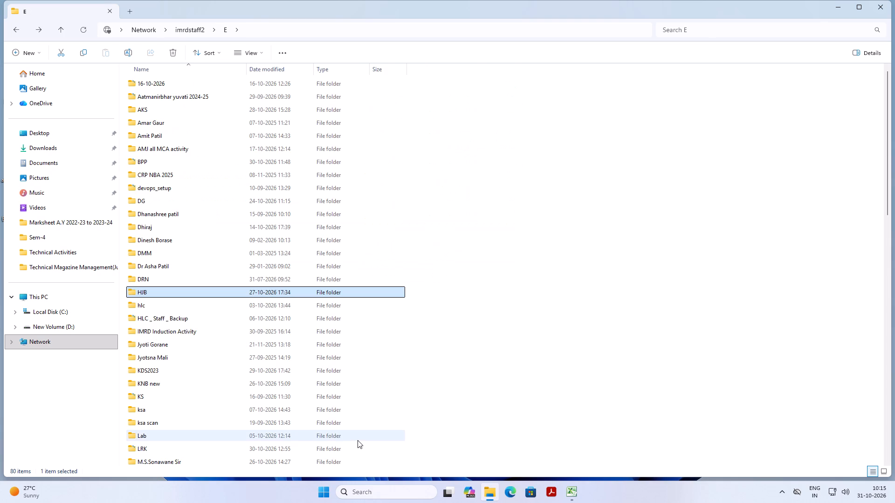
{"action": "type", "text": "Ms"}
{"action": "key", "text": "Return"}
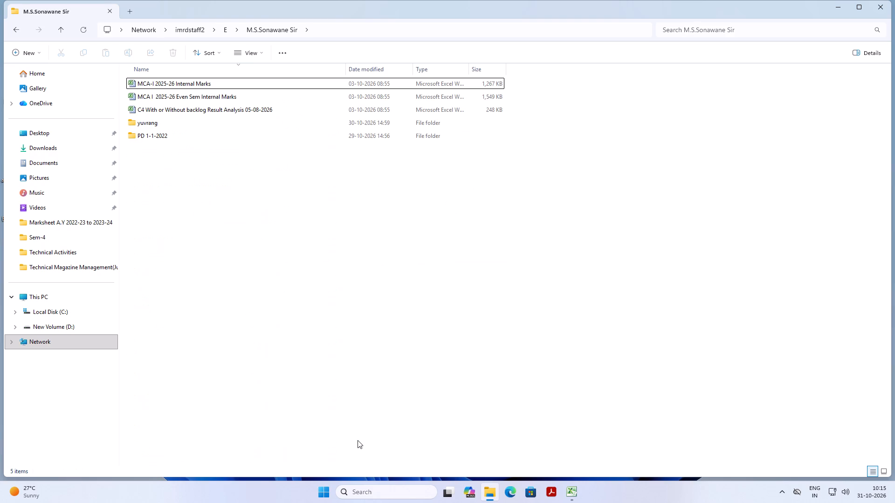
{"action": "key", "text": "Down"}
{"action": "key", "text": "Down"}
{"action": "key", "text": "Down"}
{"action": "key", "text": "Down"}
{"action": "key", "text": "Return"}
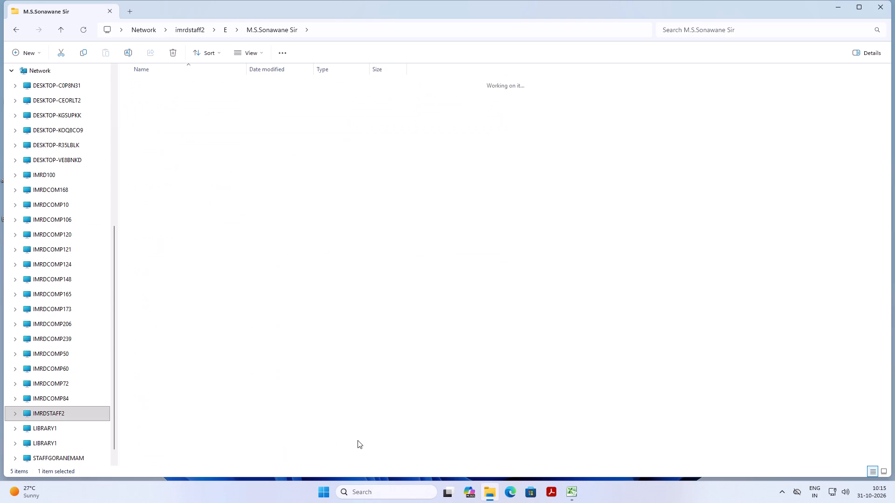
Within PD 1-1-2022, open 2025-26, its NBA 2025-26 folder and the 2025-26 subfolder inside that.
{"action": "key", "text": "Down"}
{"action": "key", "text": "Down"}
{"action": "key", "text": "Down"}
{"action": "key", "text": "Down"}
{"action": "key", "text": "Return"}
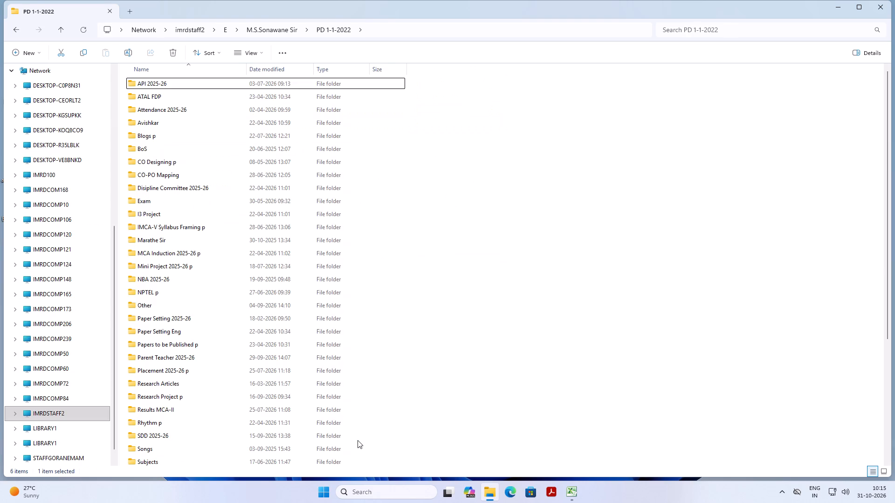
{"action": "type", "text": "nA"}
{"action": "key", "text": "Return"}
{"action": "key", "text": "Down"}
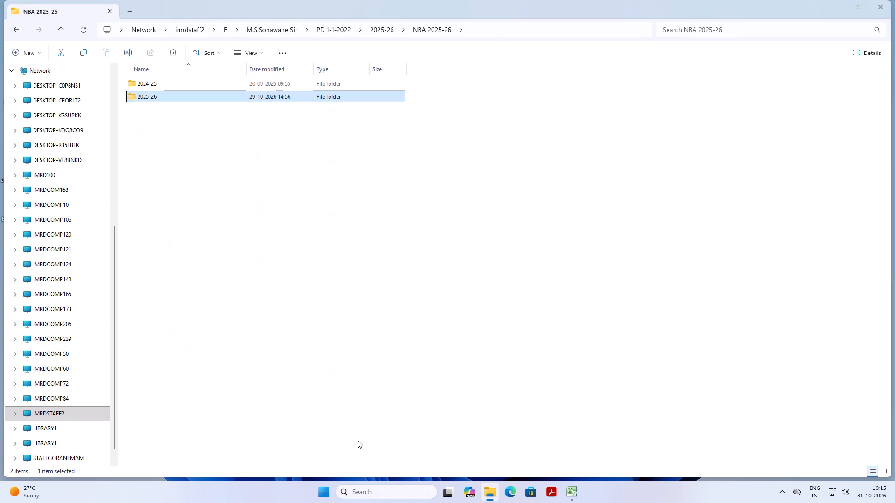
{"action": "key", "text": "Up"}
{"action": "key", "text": "Down"}
{"action": "key", "text": "Return"}
Open the NBA 06-10-2026 folder from the NBA 2025-26 files.
{"action": "key", "text": "Down"}
{"action": "key", "text": "Down"}
{"action": "key", "text": "Down"}
{"action": "key", "text": "Down"}
{"action": "key", "text": "Down"}
{"action": "key", "text": "Down"}
{"action": "key", "text": "Down"}
{"action": "key", "text": "Down"}
{"action": "key", "text": "Down"}
{"action": "key", "text": "Down"}
{"action": "key", "text": "Down"}
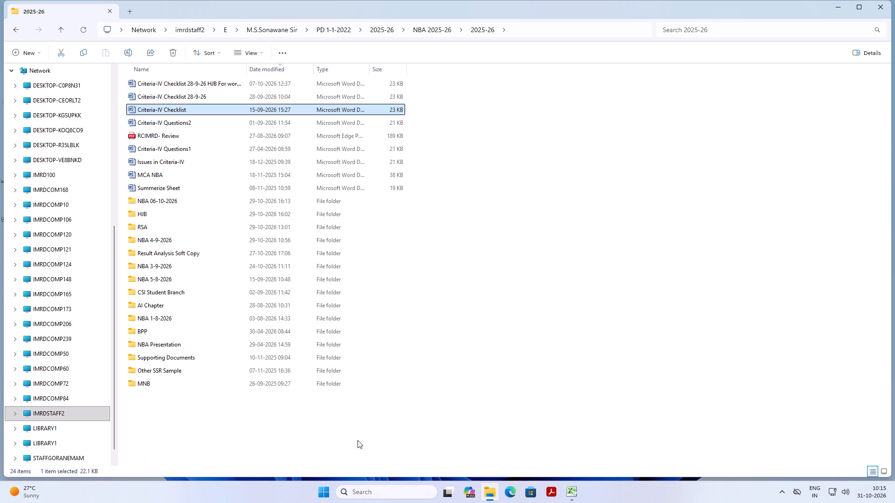
{"action": "key", "text": "Down"}
{"action": "key", "text": "Down"}
{"action": "key", "text": "Down"}
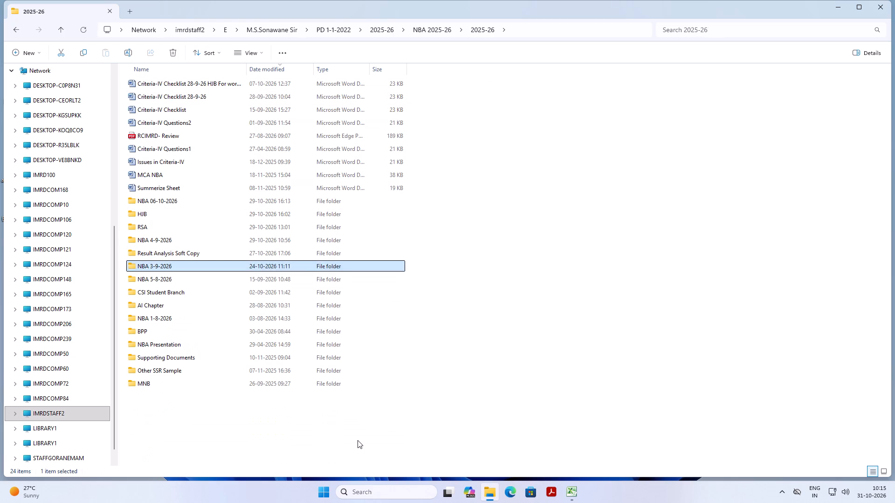
{"action": "key", "text": "Down"}
{"action": "key", "text": "Up"}
{"action": "key", "text": "Up"}
{"action": "key", "text": "Up"}
{"action": "key", "text": "Up"}
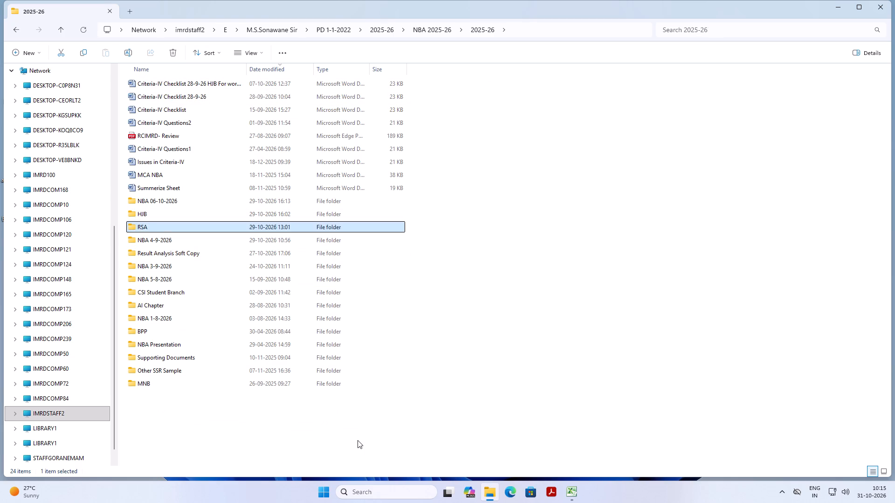
{"action": "key", "text": "Up"}
{"action": "key", "text": "Up"}
{"action": "key", "text": "Return"}
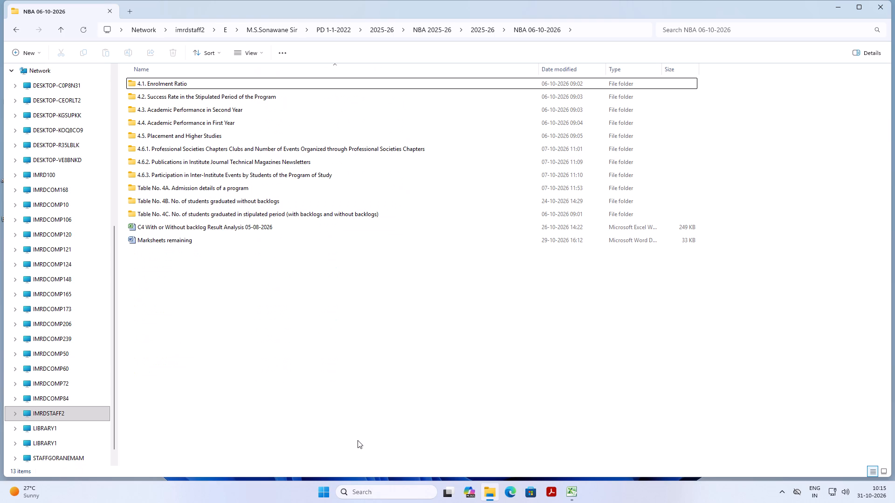
Examine the yearly marksheet folders in Table No. 4B, No. of students graduated without backlogs, and return to NBA 06-10-2026.
{"action": "key", "text": "Down"}
{"action": "key", "text": "Down"}
{"action": "key", "text": "Down"}
{"action": "key", "text": "Down"}
{"action": "key", "text": "Down"}
{"action": "key", "text": "Down"}
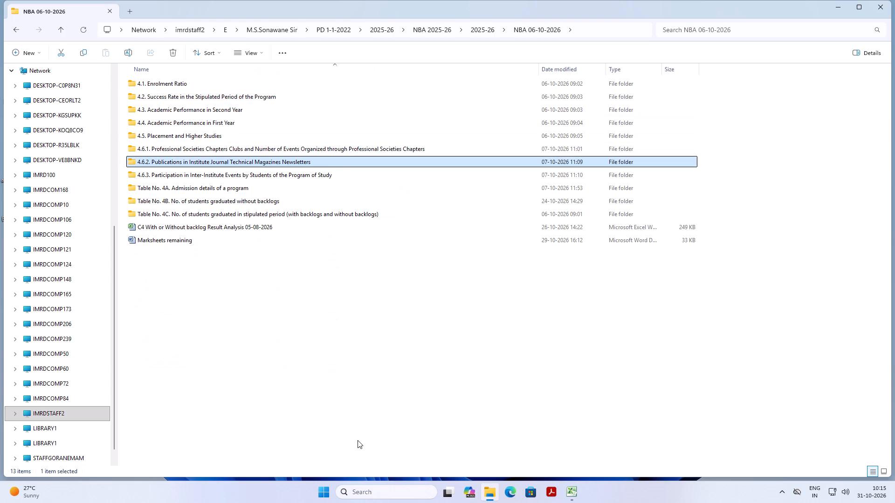
{"action": "key", "text": "Down"}
{"action": "key", "text": "Down"}
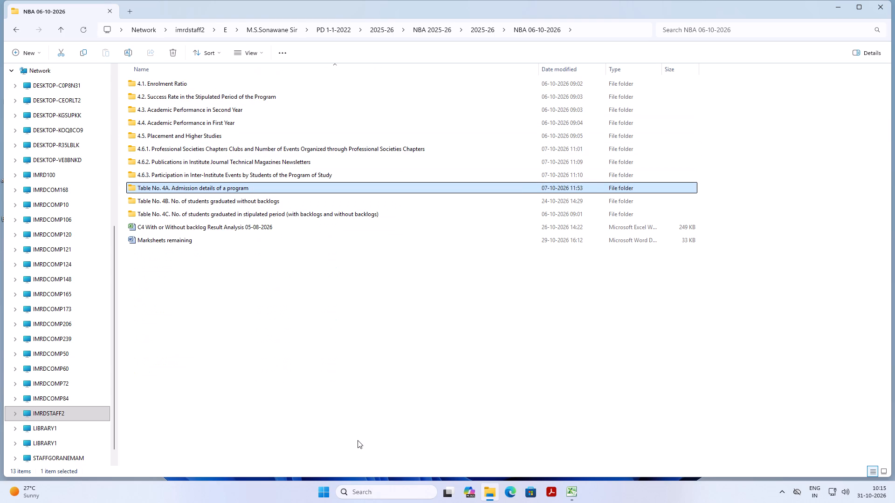
{"action": "key", "text": "Down"}
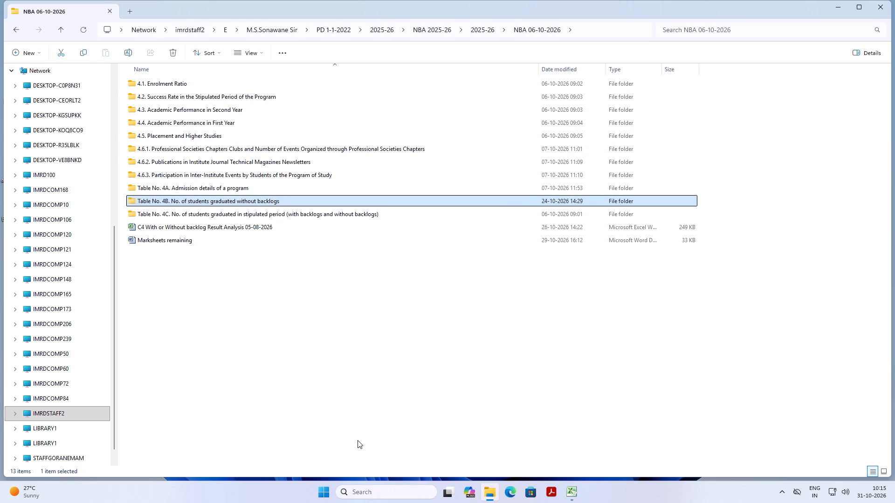
{"action": "key", "text": "Return"}
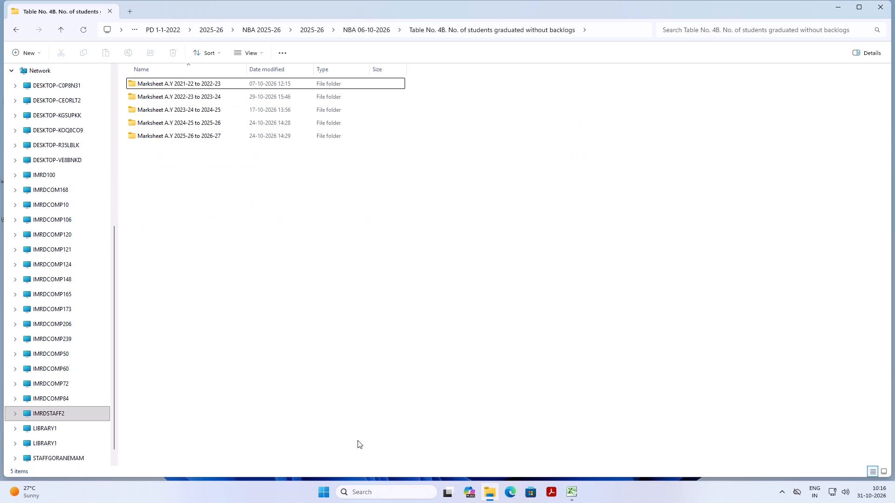
{"action": "key", "text": "Down"}
{"action": "key", "text": "Down"}
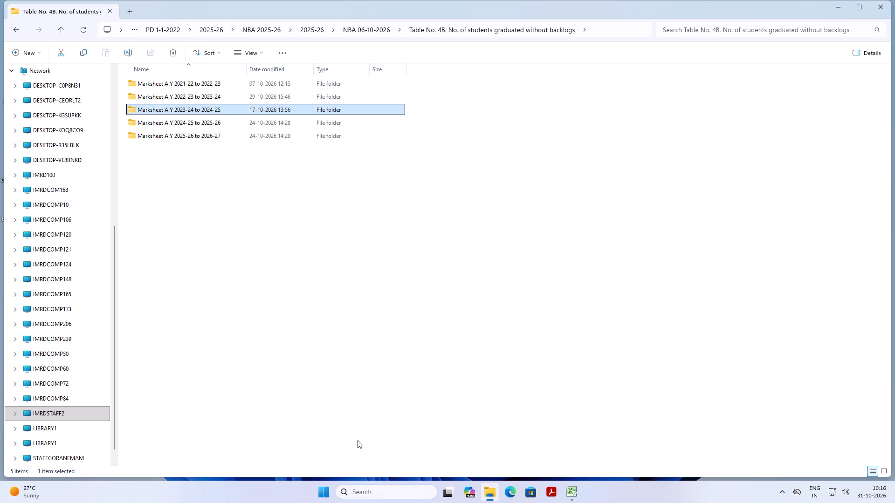
{"action": "key", "text": "Down"}
{"action": "key", "text": "Down"}
{"action": "key", "text": "Up"}
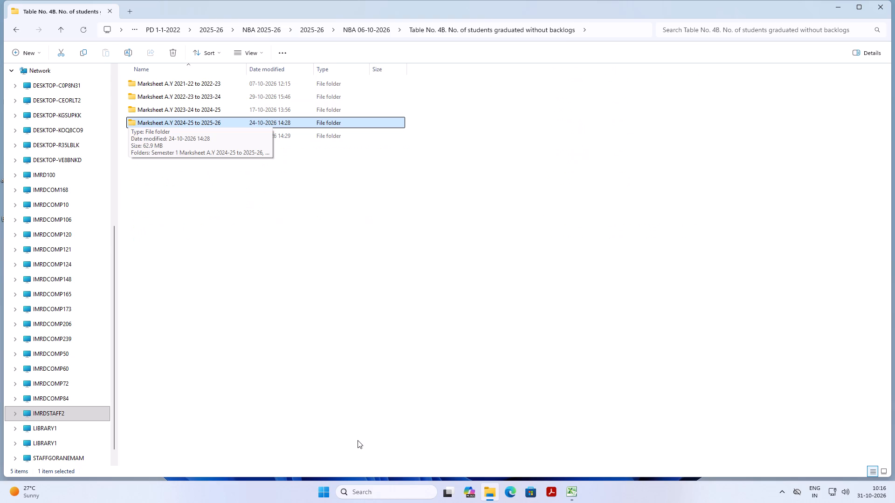
{"action": "key", "text": "BackSpace"}
Open the Marksheets remaining document and dismiss the Office activation notice.
{"action": "key", "text": "Down"}
{"action": "key", "text": "Down"}
{"action": "key", "text": "Down"}
{"action": "key", "text": "Return"}
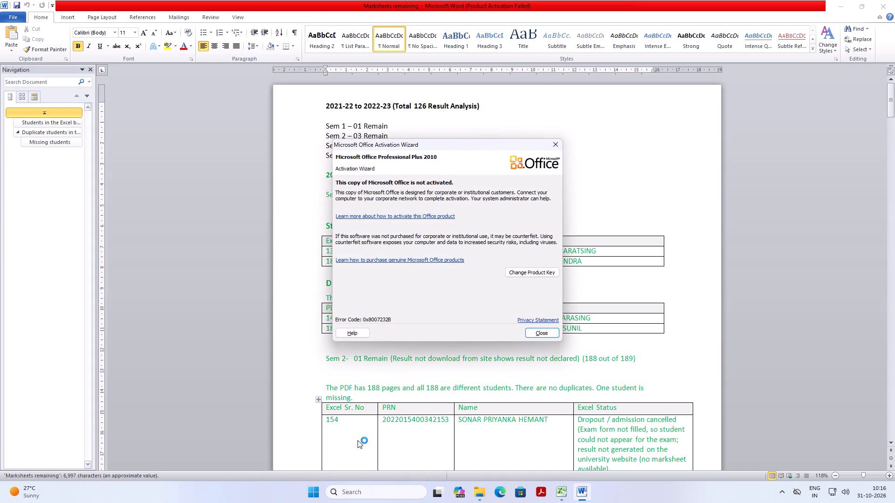
{"action": "left_click", "coordinate": [541, 336]}
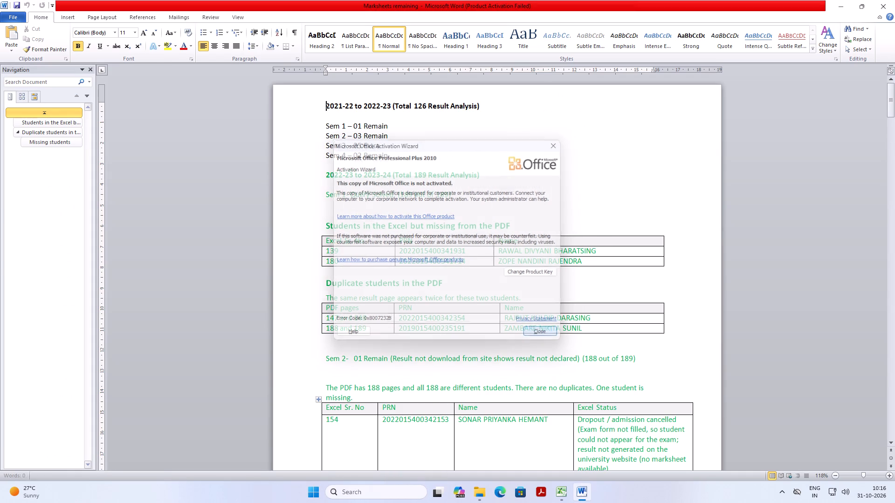
Copy the Sem 2 missing-student table for Excel Sr. No 154 in the 2022-23 to 2023-24 section.
{"action": "scroll", "coordinate": [541, 336], "scroll_direction": "down", "scroll_amount": 7}
{"action": "scroll", "coordinate": [541, 336], "scroll_direction": "down", "scroll_amount": 19}
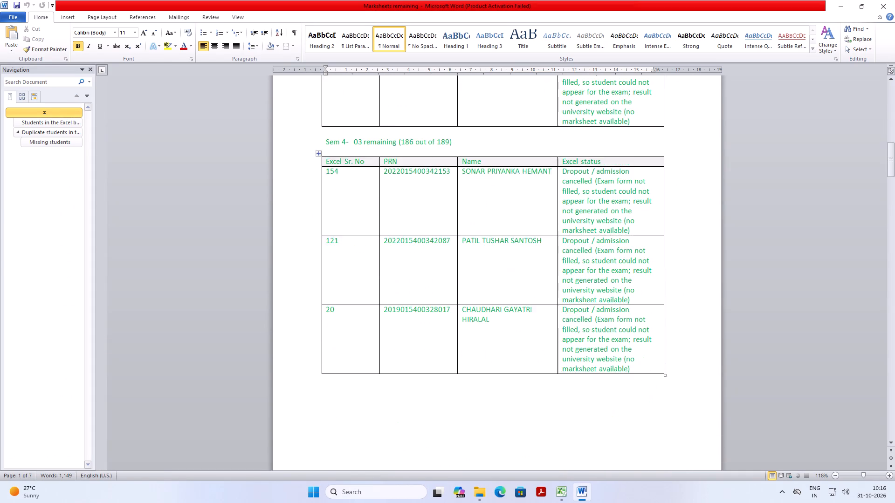
{"action": "scroll", "coordinate": [542, 337], "scroll_direction": "down", "scroll_amount": 15}
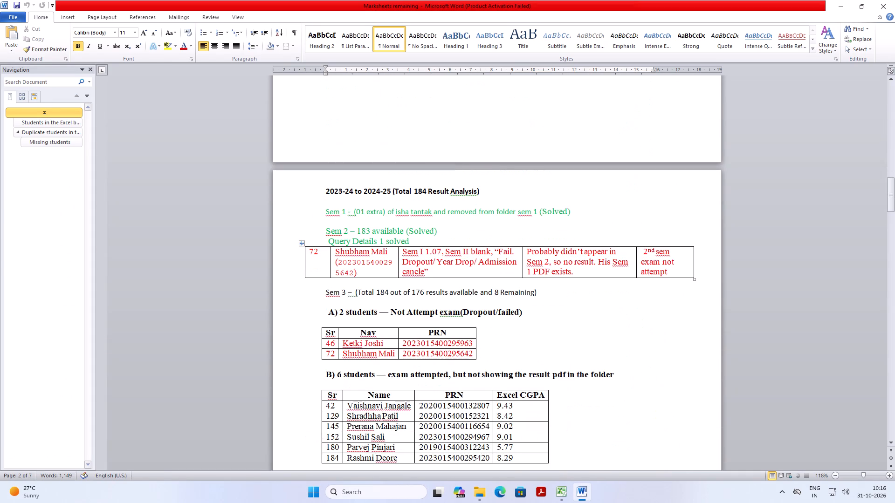
{"action": "scroll", "coordinate": [542, 337], "scroll_direction": "down", "scroll_amount": 3}
{"action": "scroll", "coordinate": [542, 337], "scroll_direction": "up", "scroll_amount": 16}
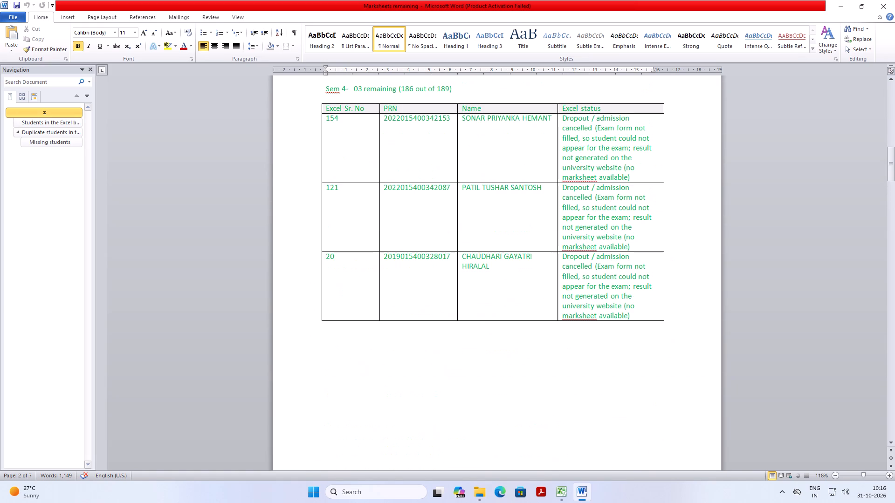
{"action": "scroll", "coordinate": [542, 337], "scroll_direction": "up", "scroll_amount": 10}
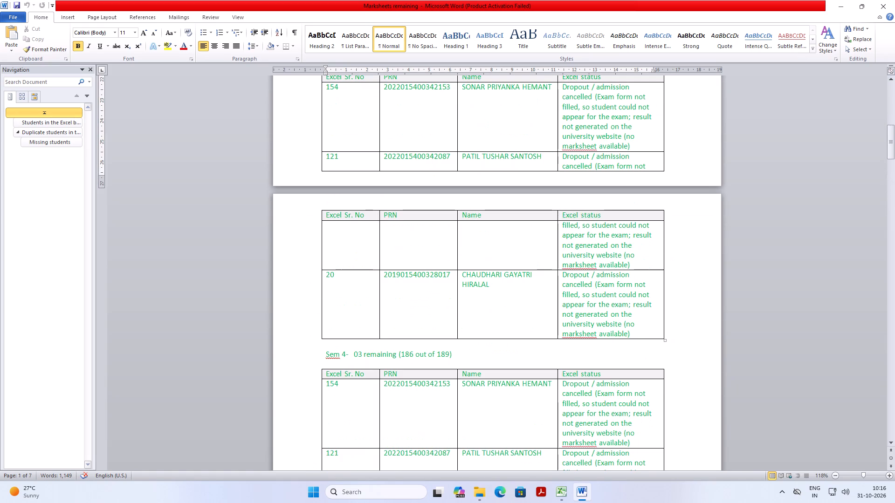
{"action": "scroll", "coordinate": [542, 337], "scroll_direction": "up", "scroll_amount": 9}
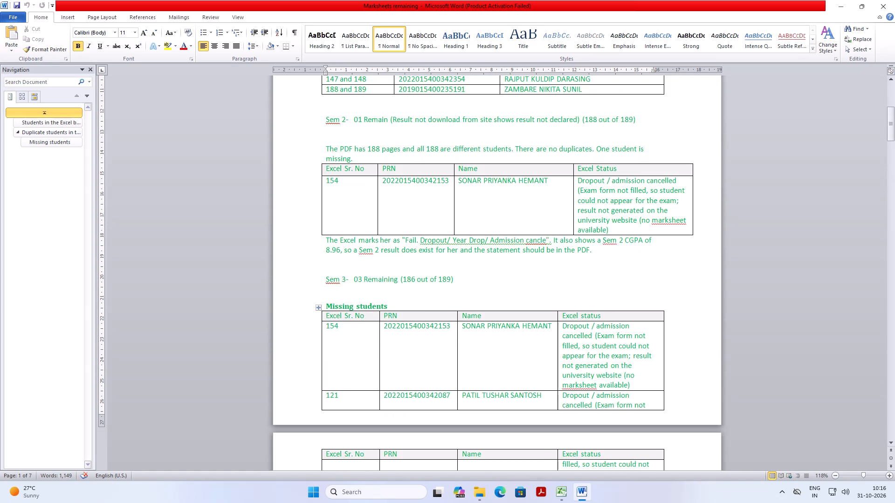
{"action": "left_click", "coordinate": [318, 159]}
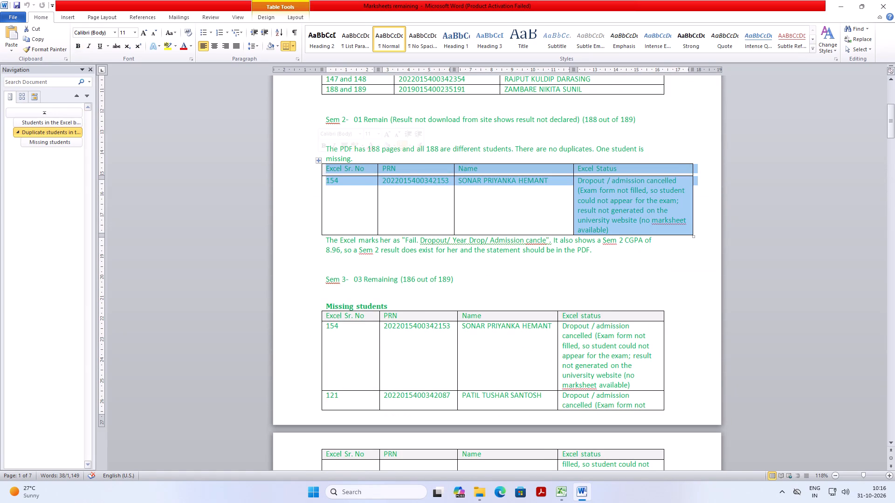
{"action": "right_click", "coordinate": [318, 159]}
{"action": "left_click", "coordinate": [336, 178]}
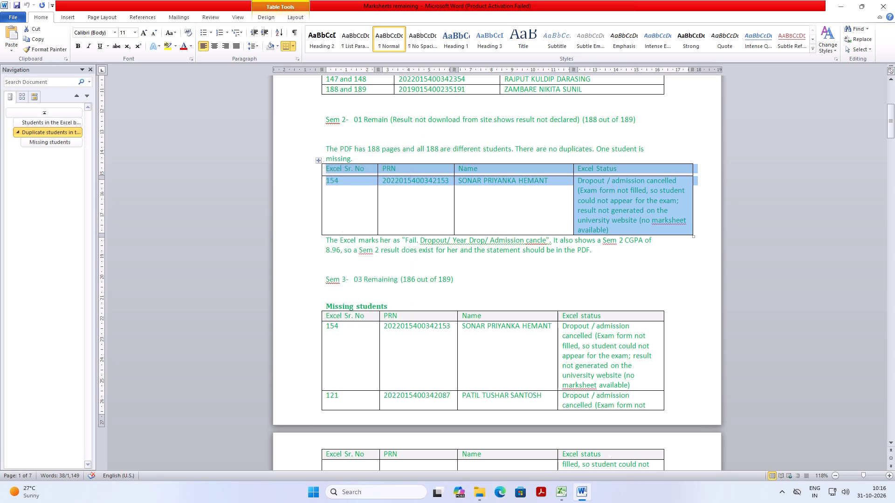
Insert a blank line after "Query Details 1 solved" above the Sem 2 table in the 2023-24 to 2024-25 section.
{"action": "scroll", "coordinate": [436, 242], "scroll_direction": "down", "scroll_amount": 20}
{"action": "scroll", "coordinate": [436, 242], "scroll_direction": "down", "scroll_amount": 12}
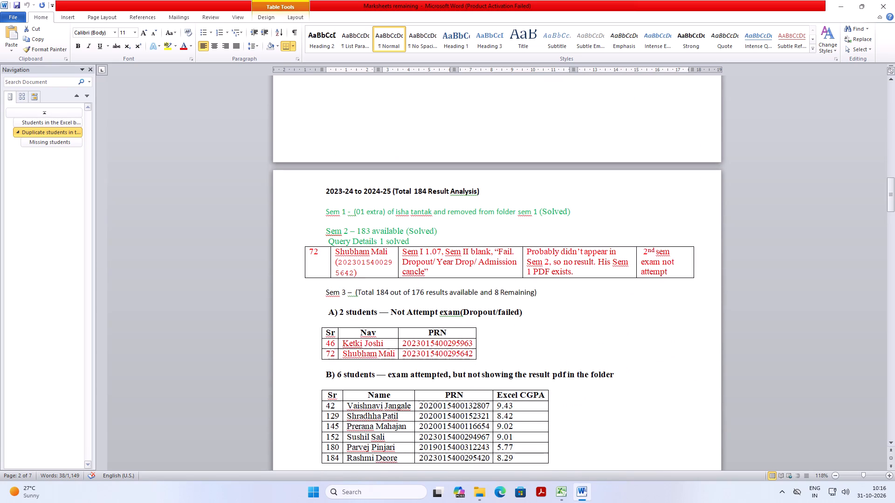
{"action": "scroll", "coordinate": [593, 302], "scroll_direction": "down", "scroll_amount": 2}
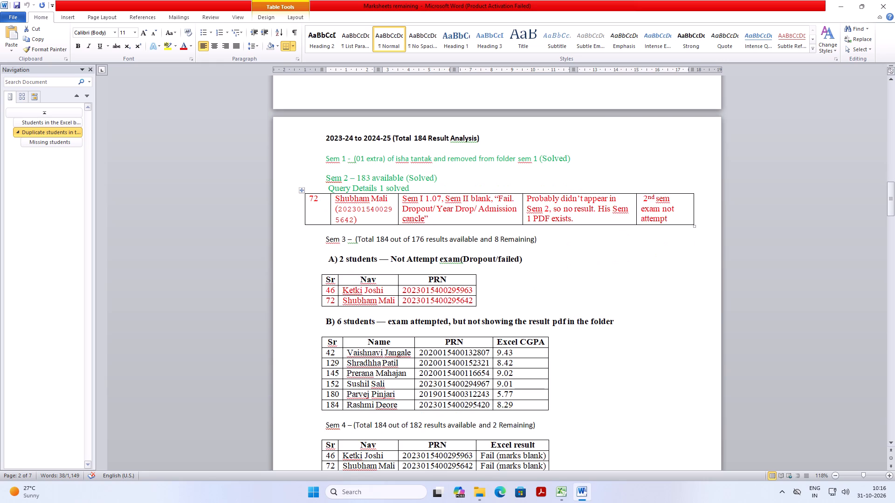
{"action": "left_click", "coordinate": [435, 191]}
{"action": "key", "text": "Return"}
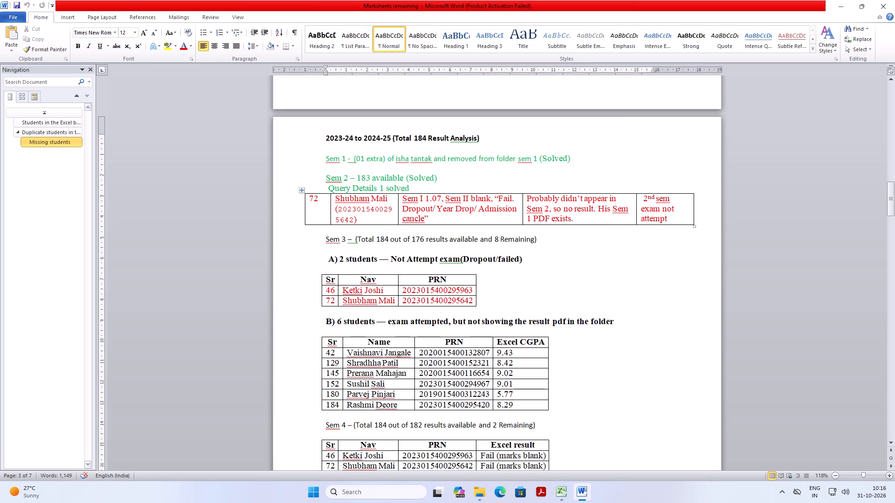
Insert six blank lines before the Sem 3 line in the 2023-24 to 2024-25 section.
{"action": "scroll", "coordinate": [501, 309], "scroll_direction": "down", "scroll_amount": 4}
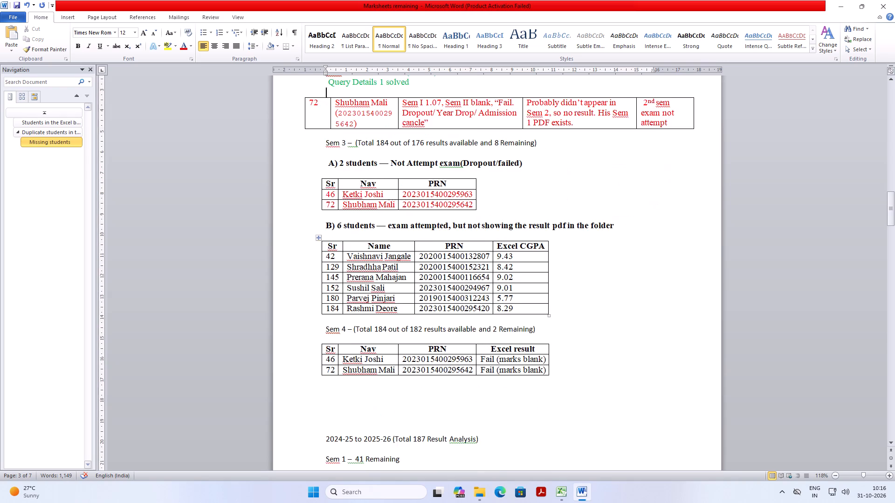
{"action": "scroll", "coordinate": [501, 309], "scroll_direction": "down", "scroll_amount": 3}
{"action": "scroll", "coordinate": [501, 309], "scroll_direction": "up", "scroll_amount": 11}
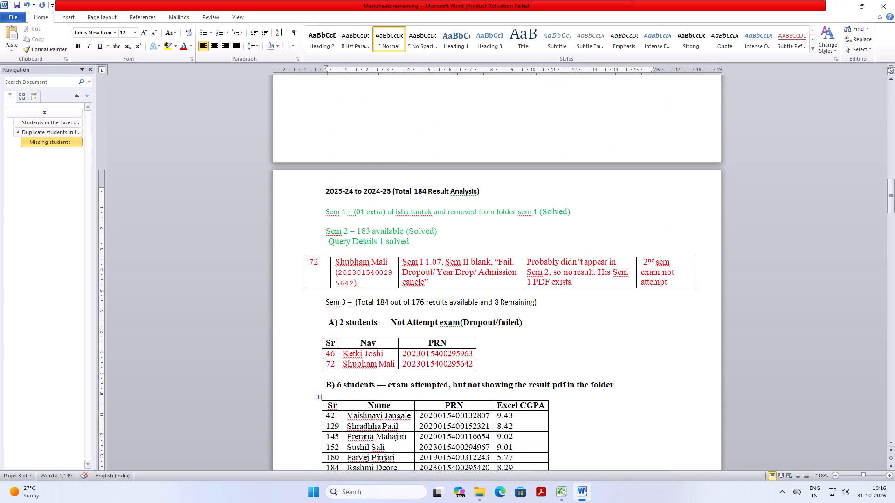
{"action": "scroll", "coordinate": [501, 309], "scroll_direction": "up", "scroll_amount": 8}
{"action": "scroll", "coordinate": [501, 309], "scroll_direction": "down", "scroll_amount": 14}
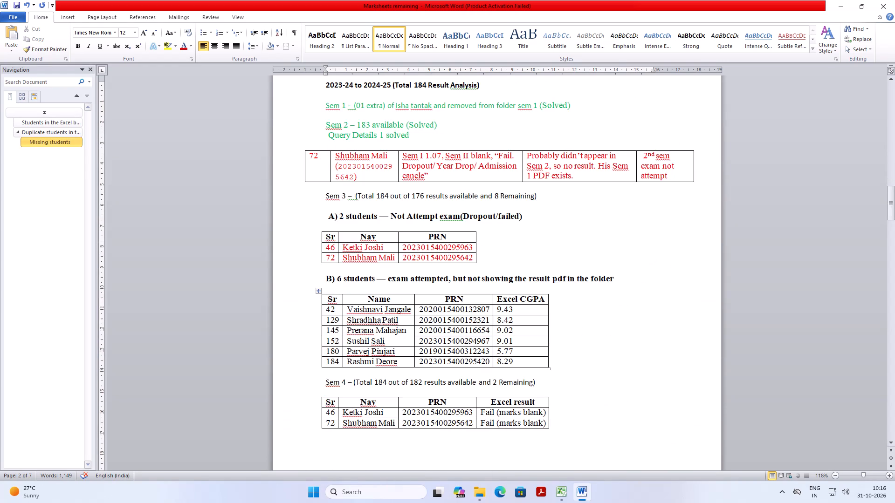
{"action": "left_click", "coordinate": [580, 196]}
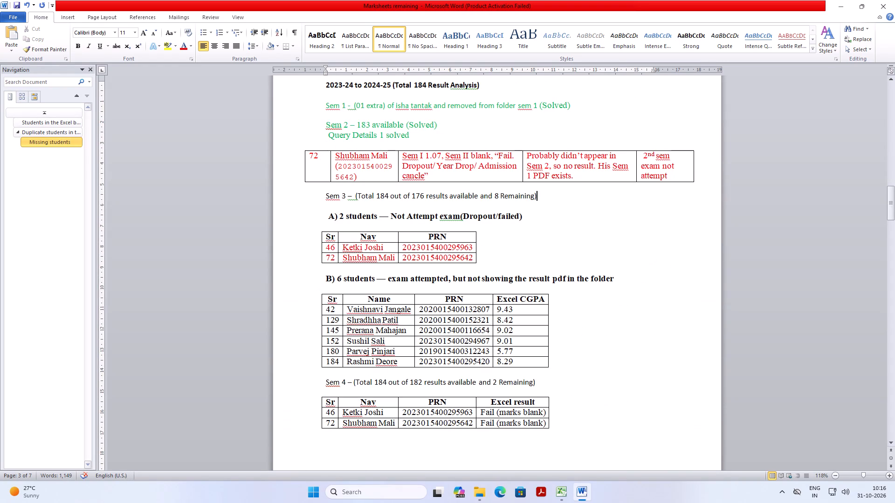
{"action": "left_click", "coordinate": [324, 195]}
{"action": "key", "text": "Return"}
{"action": "key", "text": "Return"}
{"action": "key", "text": "Return"}
{"action": "key", "text": "Return"}
{"action": "key", "text": "Return"}
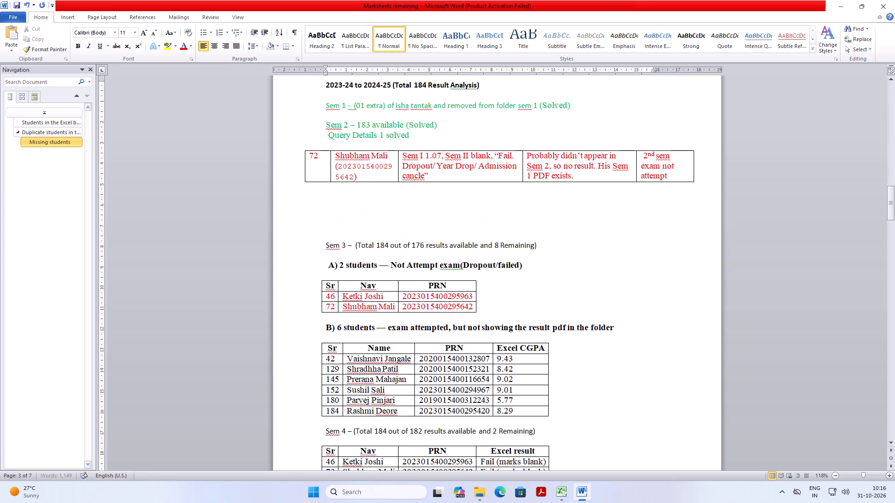
{"action": "key", "text": "Return"}
Paste the copied missing-student table in the blank space directly below the red Sem 2 table for serial 72.
{"action": "key", "text": "Up"}
{"action": "key", "text": "Up"}
{"action": "key", "text": "Up"}
{"action": "key", "text": "Up"}
{"action": "key", "text": "Up"}
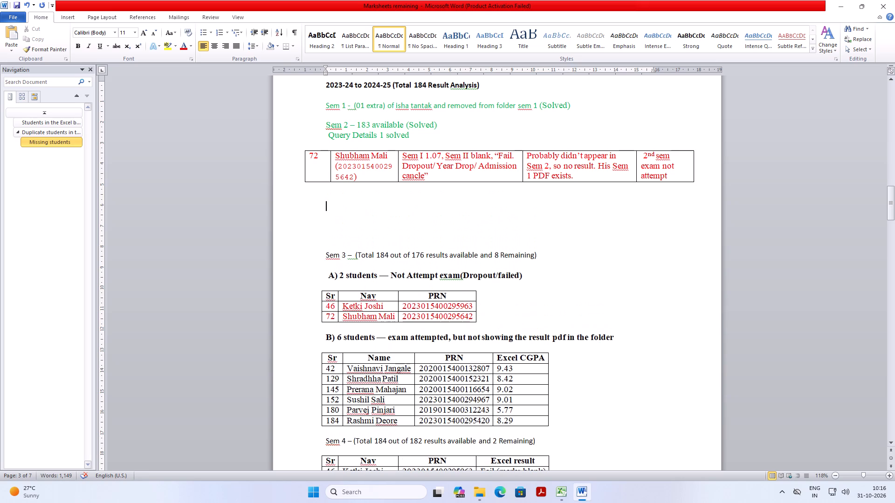
{"action": "key", "text": "Up"}
{"action": "key", "text": "ctrl+v"}
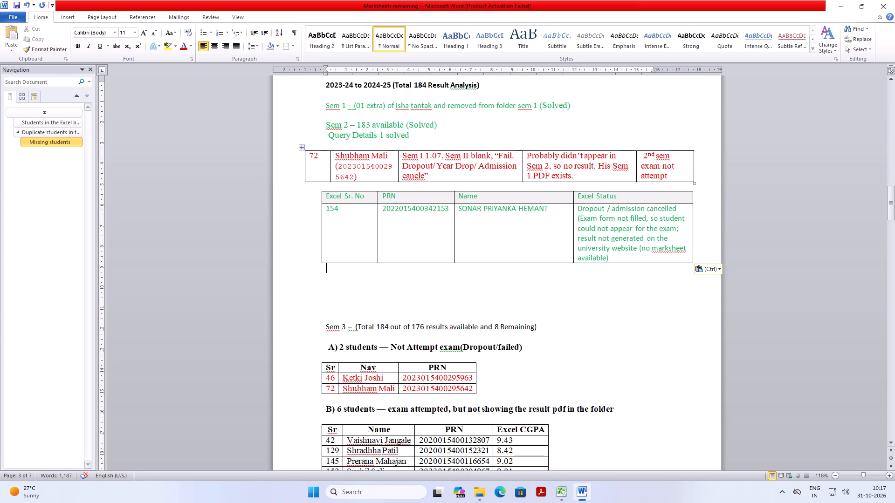
Replace the Excel Sr. No in the pasted Sem 2 table with 72, copied from the red table above it.
{"action": "left_click_drag", "start_coordinate": [318, 158], "coordinate": [309, 158]}
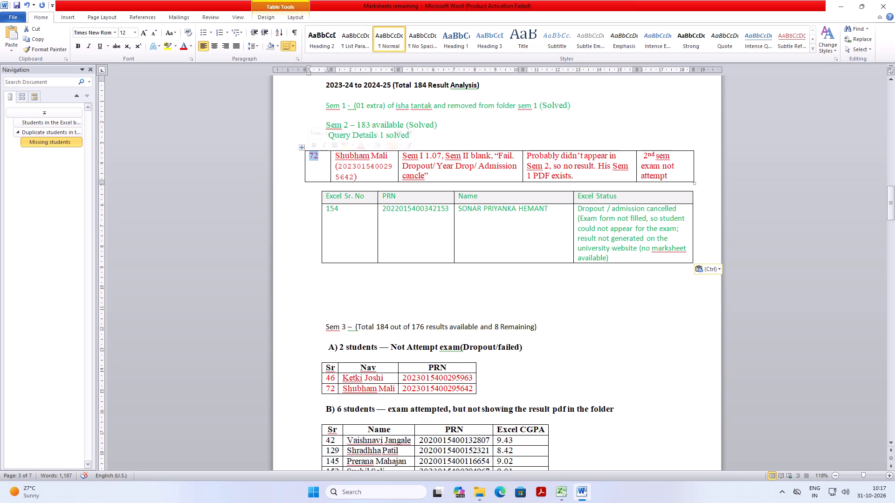
{"action": "key", "text": "ctrl+c"}
{"action": "left_click_drag", "start_coordinate": [340, 210], "coordinate": [322, 216]}
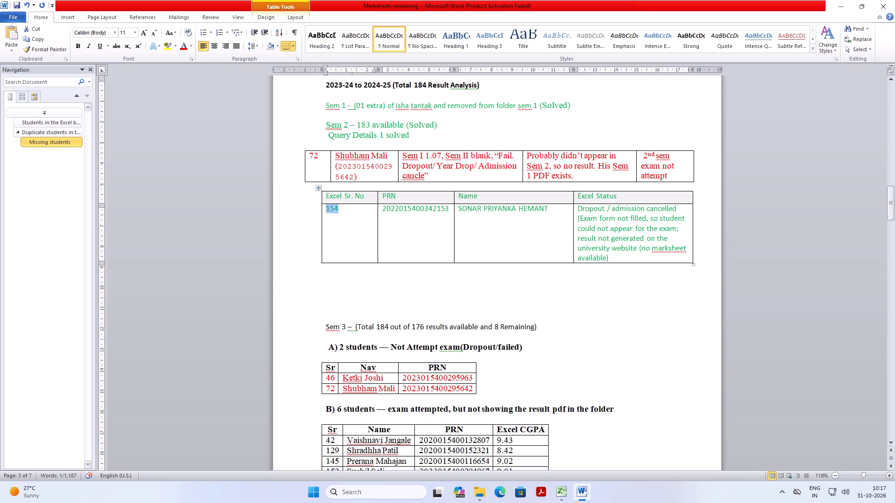
{"action": "key", "text": "ctrl+v"}
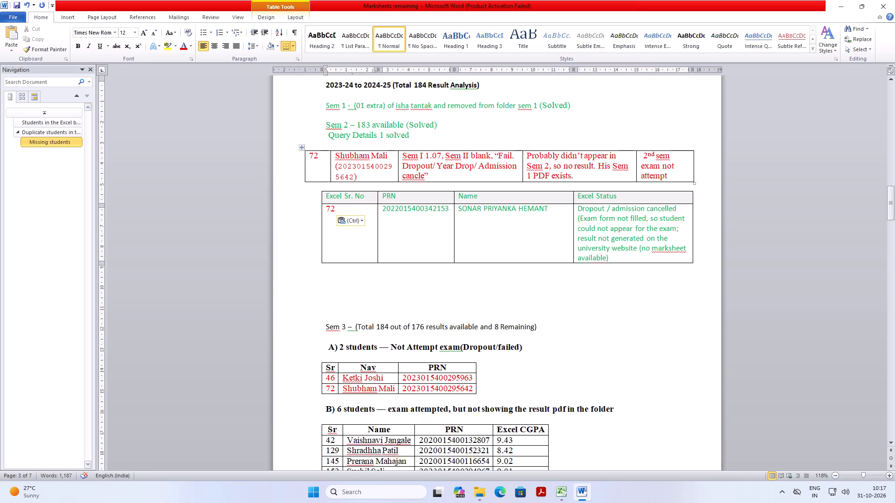
Replace the PRN in the pasted Sem 2 table with the PRN copied from the red entry for serial 72.
{"action": "left_click_drag", "start_coordinate": [339, 165], "coordinate": [352, 171]}
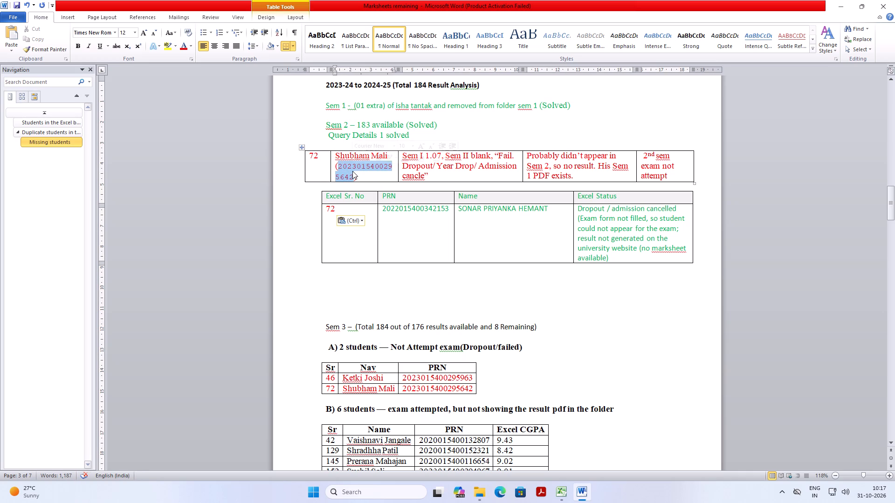
{"action": "key", "text": "ctrl+c"}
{"action": "key", "text": "ctrl+c"}
{"action": "left_click_drag", "start_coordinate": [383, 209], "coordinate": [418, 204]}
{"action": "left_click", "coordinate": [410, 207]}
{"action": "triple_click", "coordinate": [410, 207]}
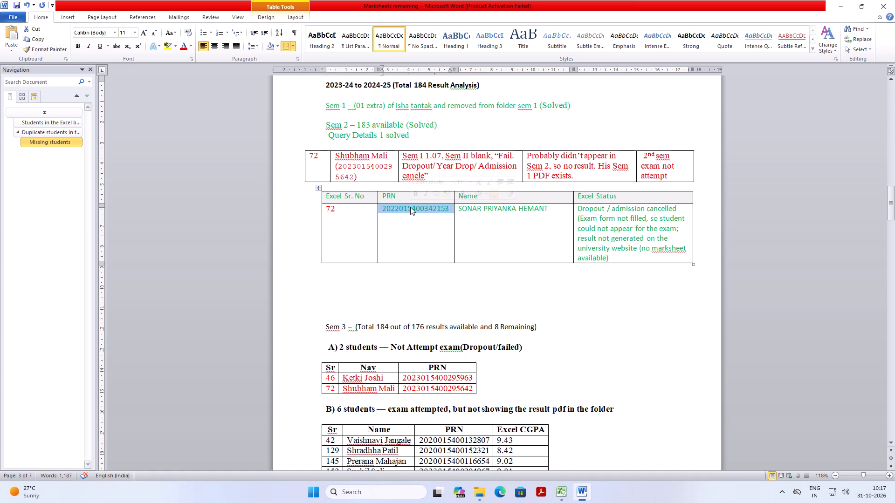
{"action": "key", "text": "ctrl+v"}
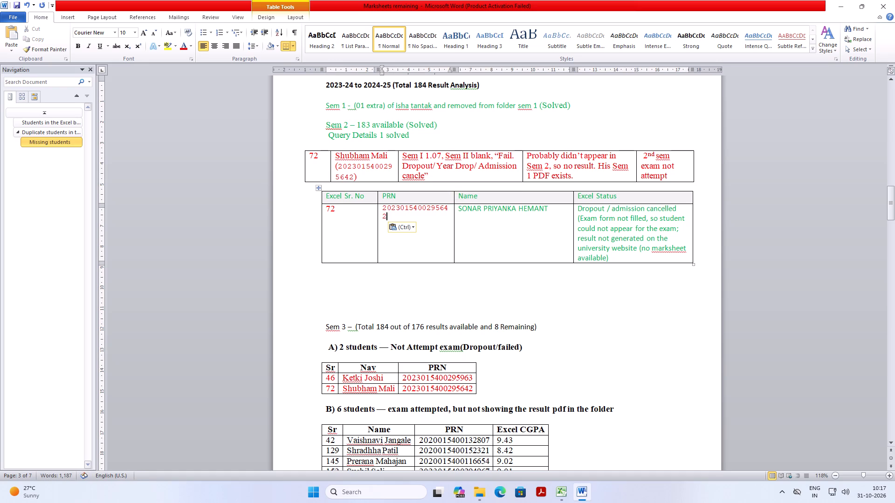
Replace the student name in the pasted Sem 2 table with the name copied from the red entry for serial 72.
{"action": "left_click", "coordinate": [466, 219]}
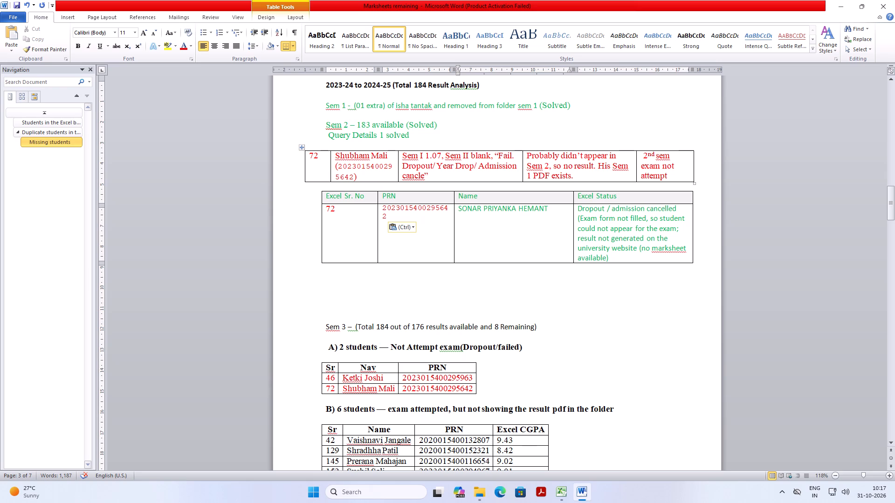
{"action": "left_click_drag", "start_coordinate": [337, 156], "coordinate": [380, 153]}
{"action": "left_click_drag", "start_coordinate": [380, 153], "coordinate": [392, 157]}
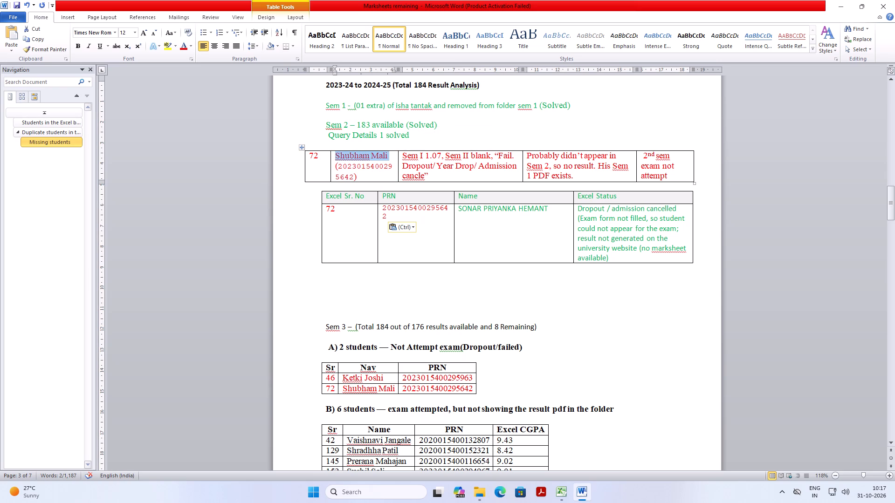
{"action": "key", "text": "ctrl+c"}
{"action": "key", "text": "ctrl+c"}
{"action": "key", "text": "ctrl+c"}
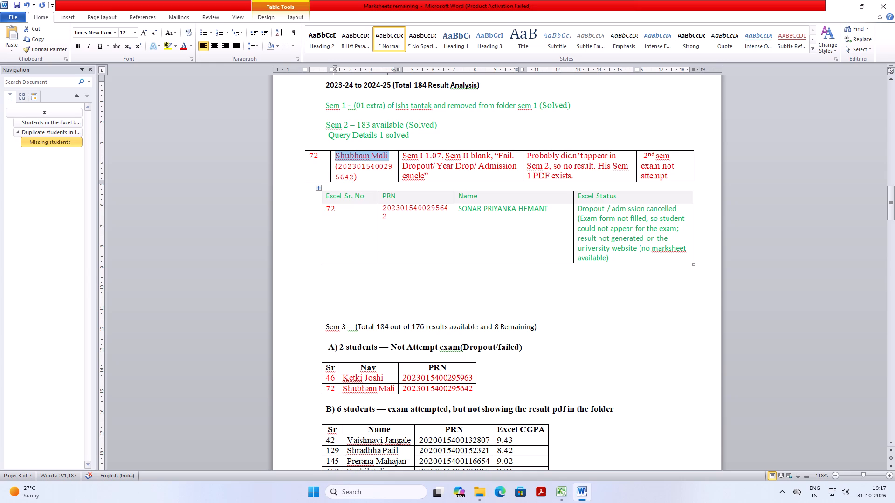
{"action": "left_click_drag", "start_coordinate": [459, 208], "coordinate": [559, 214]}
{"action": "key", "text": "ctrl+v"}
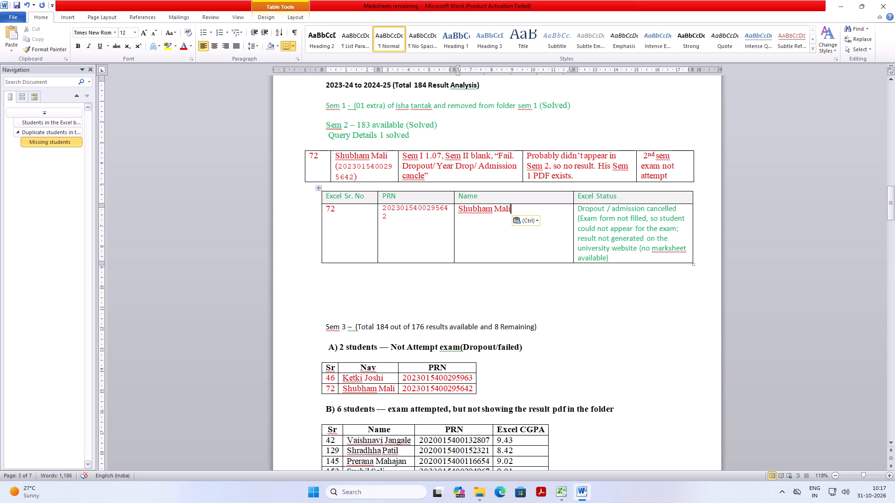
Save the Marksheets remaining document and close it.
{"action": "left_click", "coordinate": [510, 435]}
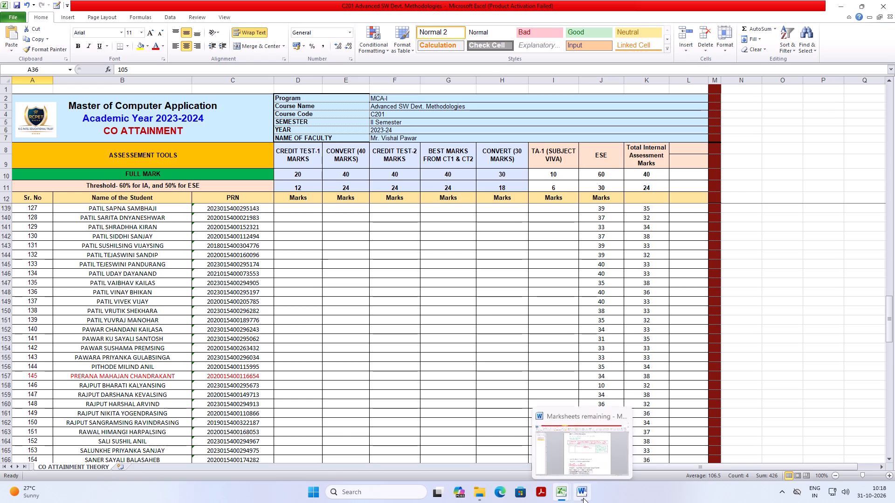
{"action": "left_click", "coordinate": [595, 435]}
{"action": "left_click", "coordinate": [645, 321]}
{"action": "left_click", "coordinate": [894, 280]}
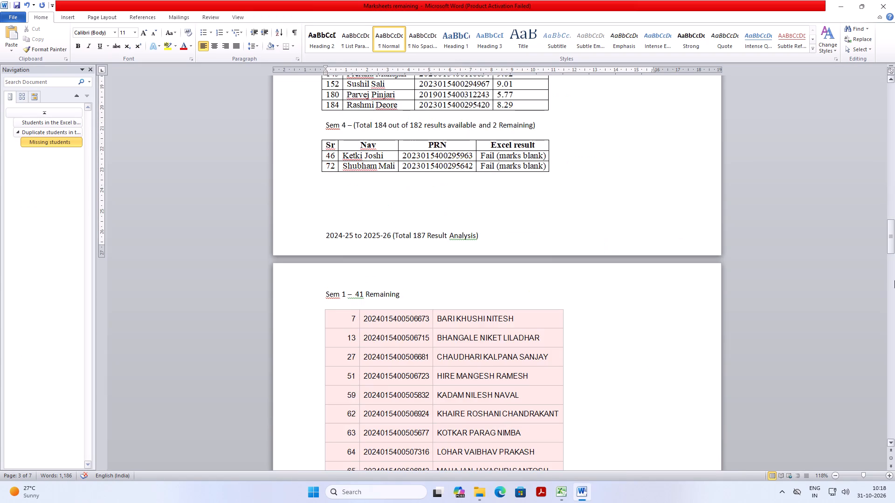
{"action": "scroll", "coordinate": [615, 332], "scroll_direction": "up", "scroll_amount": 4}
{"action": "key", "text": "ctrl+s"}
{"action": "left_click", "coordinate": [894, 0]}
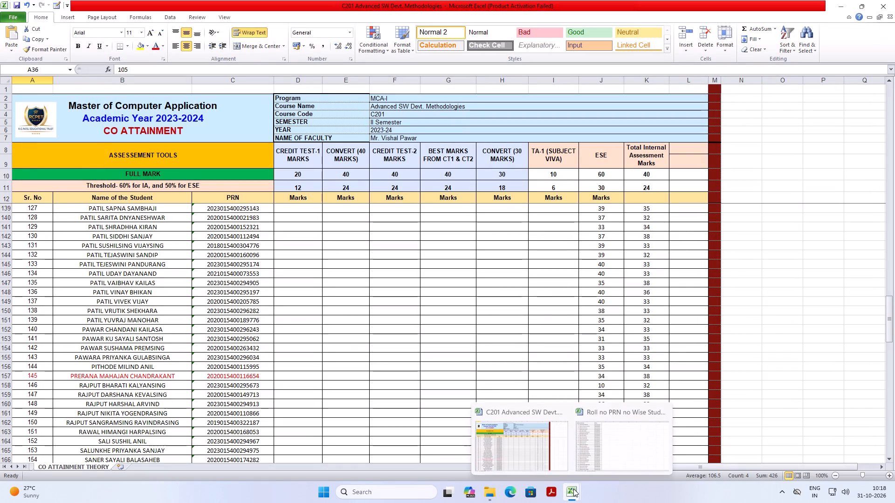
Examine the Sr. No column of the C201 Advanced SW Devt. Methodologies workbook from the first student row down to row 40.
{"action": "left_click", "coordinate": [497, 242]}
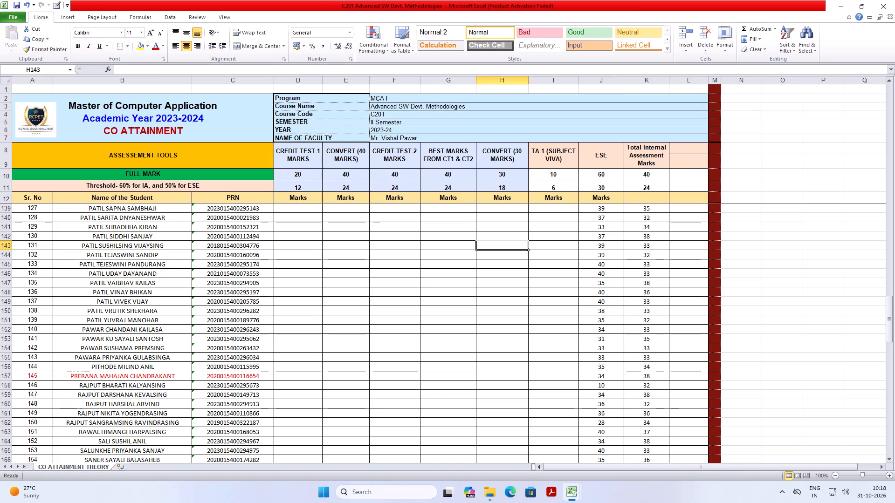
{"action": "key", "text": "Left"}
{"action": "key", "text": "Left"}
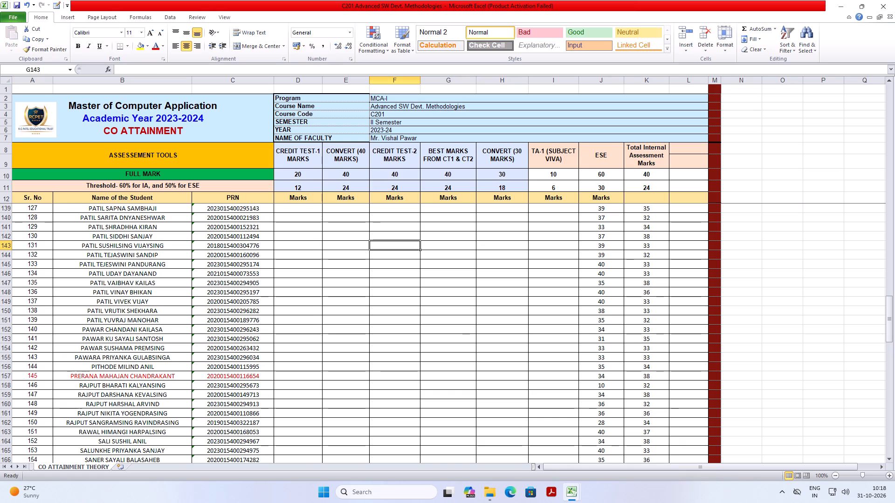
{"action": "key", "text": "Down"}
{"action": "key", "text": "Down"}
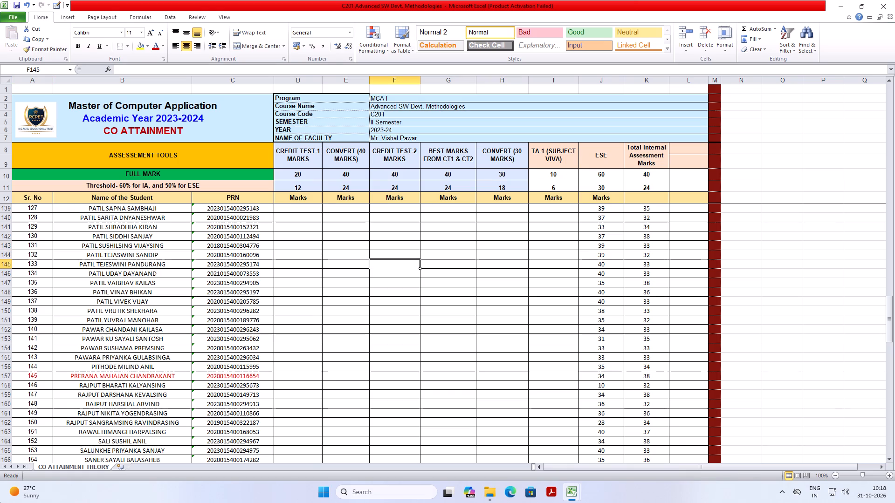
{"action": "scroll", "coordinate": [143, 387], "scroll_direction": "up", "scroll_amount": 11}
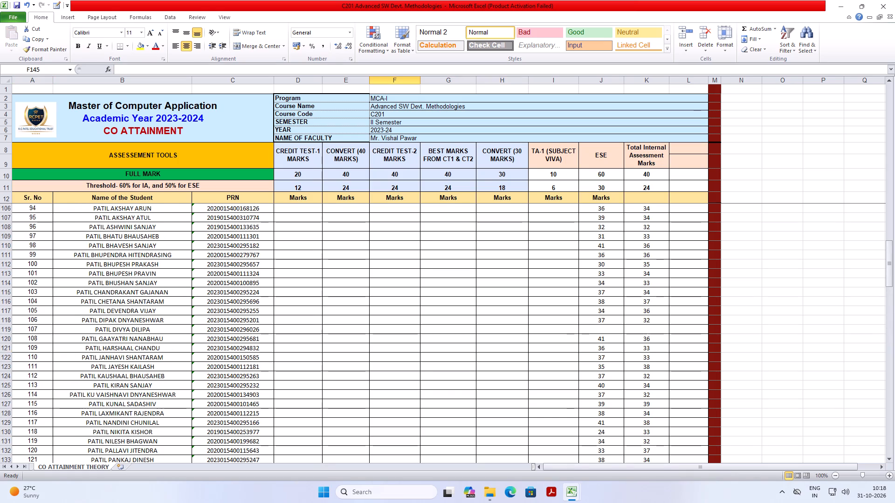
{"action": "left_click", "coordinate": [0, 322]}
{"action": "key", "text": "ctrl+Up"}
{"action": "key", "text": "Down"}
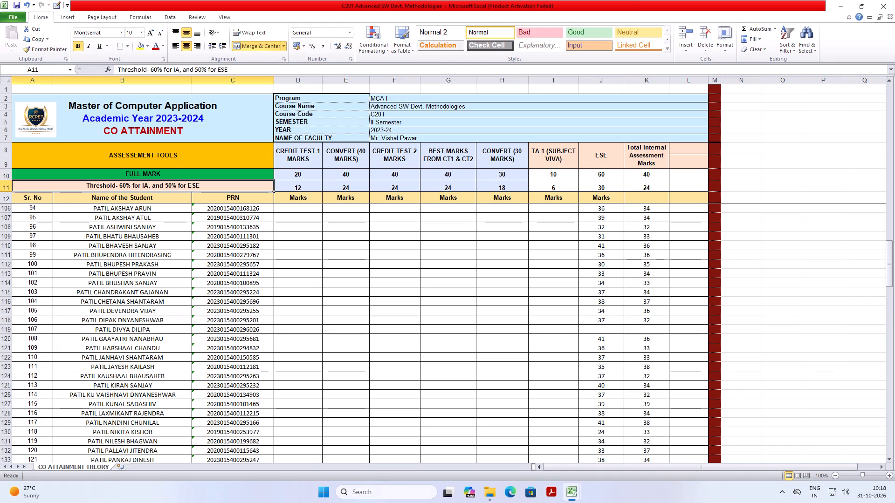
{"action": "key", "text": "Down"}
{"action": "key", "text": "Down"}
{"action": "key", "text": "Down"}
{"action": "key", "text": "Down"}
{"action": "key", "text": "Down"}
{"action": "key", "text": "Down"}
{"action": "key", "text": "Down"}
{"action": "key", "text": "Down"}
{"action": "key", "text": "Up"}
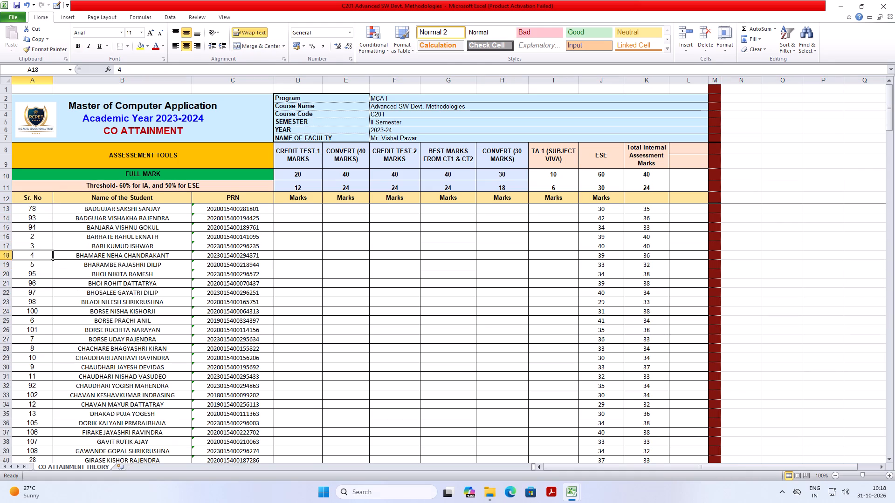
{"action": "key", "text": "ctrl+Up"}
{"action": "key", "text": "ctrl+Up"}
{"action": "key", "text": "ctrl+Down"}
{"action": "key", "text": "Down"}
{"action": "key", "text": "Down"}
{"action": "key", "text": "Down"}
{"action": "key", "text": "Down"}
{"action": "key", "text": "Down"}
{"action": "key", "text": "Down"}
{"action": "key", "text": "Down"}
{"action": "key", "text": "Down"}
{"action": "key", "text": "Down"}
{"action": "key", "text": "Down"}
{"action": "key", "text": "Down"}
{"action": "key", "text": "Down"}
{"action": "key", "text": "Down"}
{"action": "key", "text": "Down"}
{"action": "key", "text": "Down"}
{"action": "key", "text": "Down"}
{"action": "key", "text": "Down"}
{"action": "key", "text": "Down"}
{"action": "key", "text": "Down"}
{"action": "key", "text": "Down"}
{"action": "key", "text": "Down"}
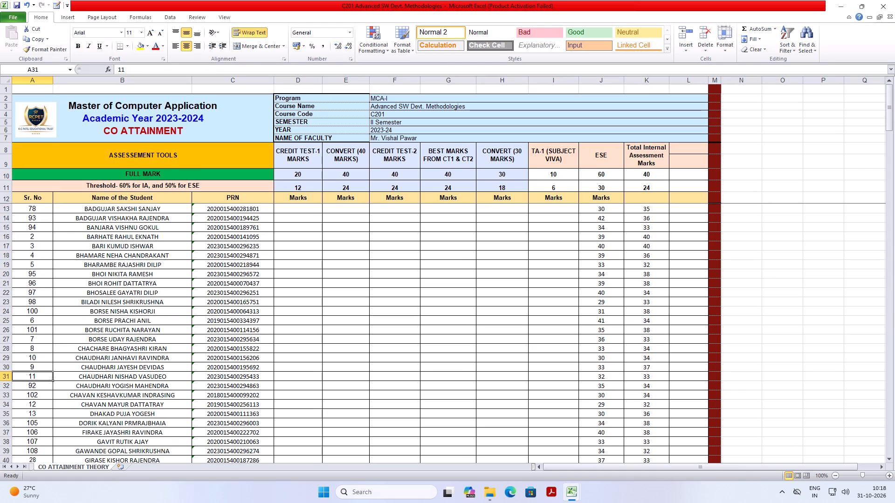
{"action": "key", "text": "Down"}
{"action": "key", "text": "Down"}
{"action": "key", "text": "Down"}
{"action": "key", "text": "Down"}
{"action": "key", "text": "Down"}
{"action": "key", "text": "Down"}
{"action": "key", "text": "Down"}
{"action": "key", "text": "Down"}
{"action": "key", "text": "Down"}
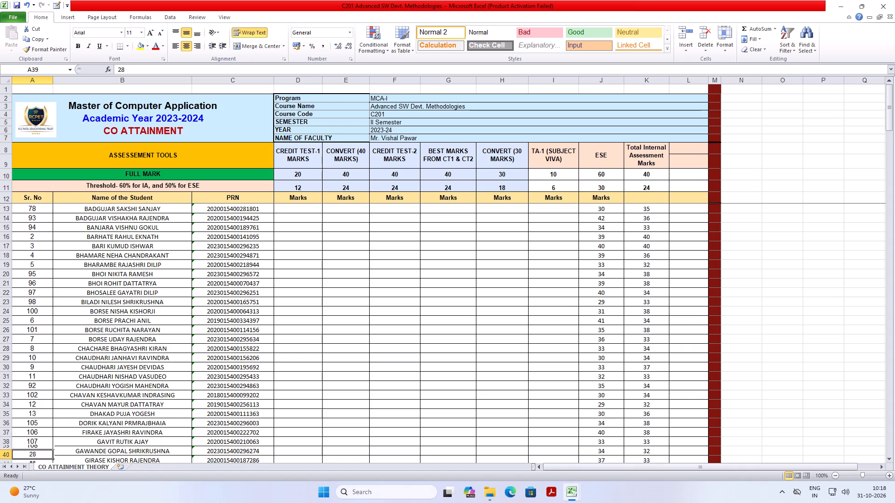
{"action": "key", "text": "Down"}
{"action": "key", "text": "Up"}
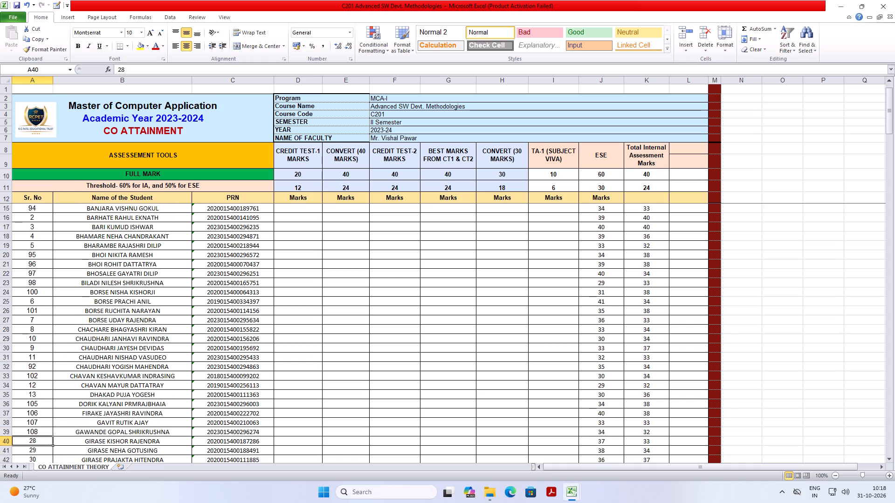
Copy roll numbers 109, 15, 16 and 17 from the 2023-24 MCA-I roll number and PRN list into Sr. No cells A40 to A43 of the C201 workbook.
{"action": "key", "text": "alt+Tab"}
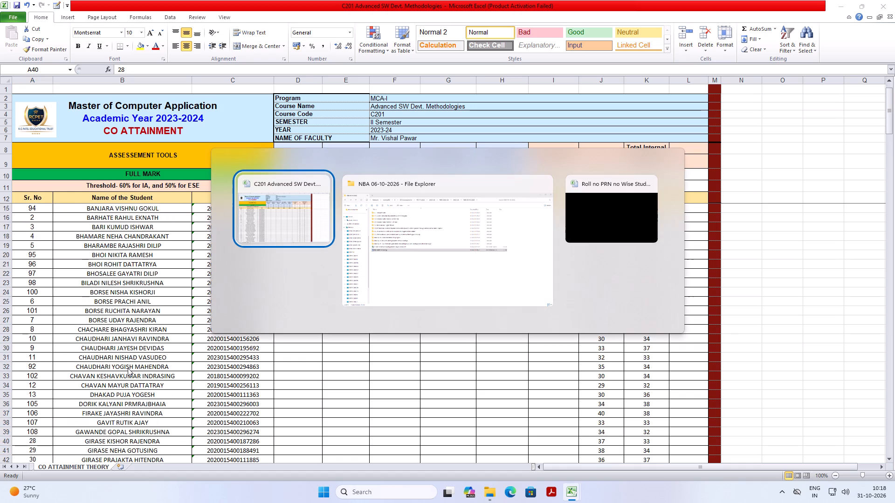
{"action": "key", "text": "alt+Tab"}
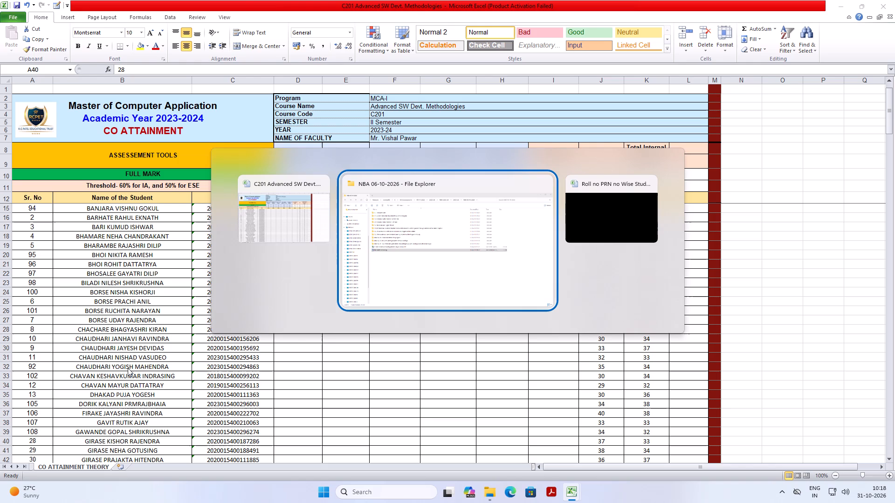
{"action": "left_click", "coordinate": [544, 191], "text": "alt"}
{"action": "key", "text": "alt+Tab"}
{"action": "key", "text": "alt+Tab"}
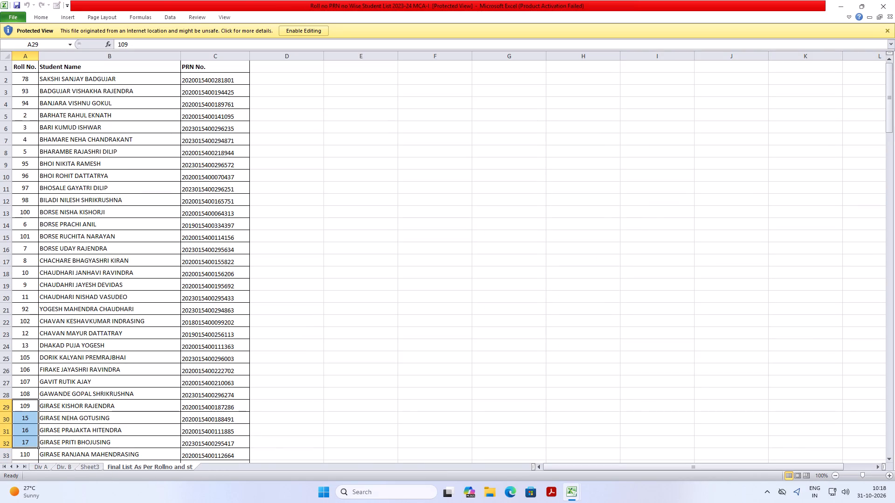
{"action": "key", "text": "alt+Tab"}
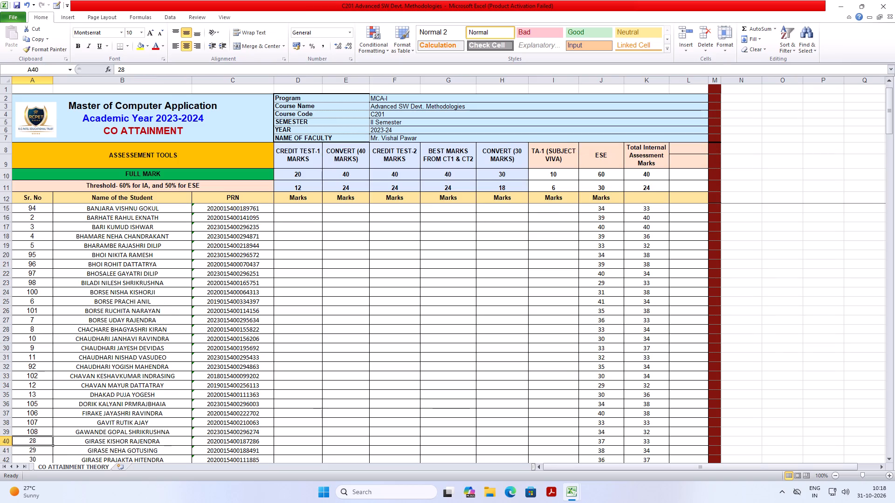
{"action": "key", "text": "alt+Tab"}
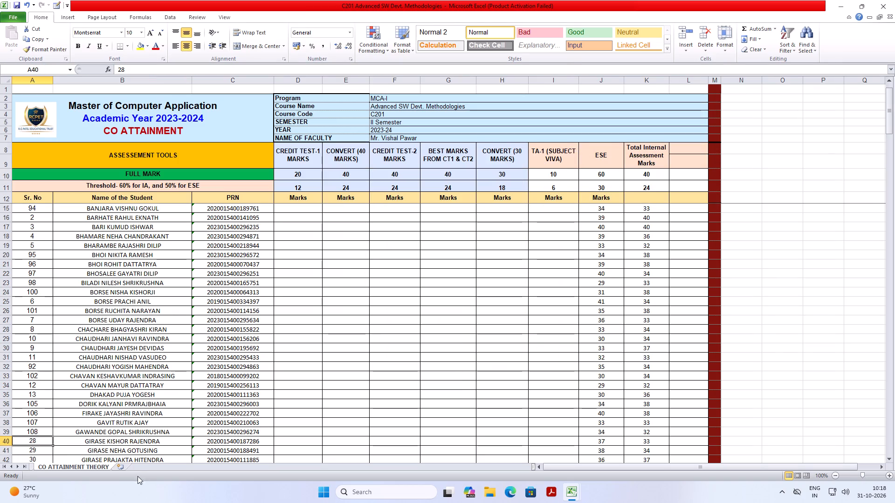
{"action": "scroll", "coordinate": [150, 398], "scroll_direction": "down", "scroll_amount": 3}
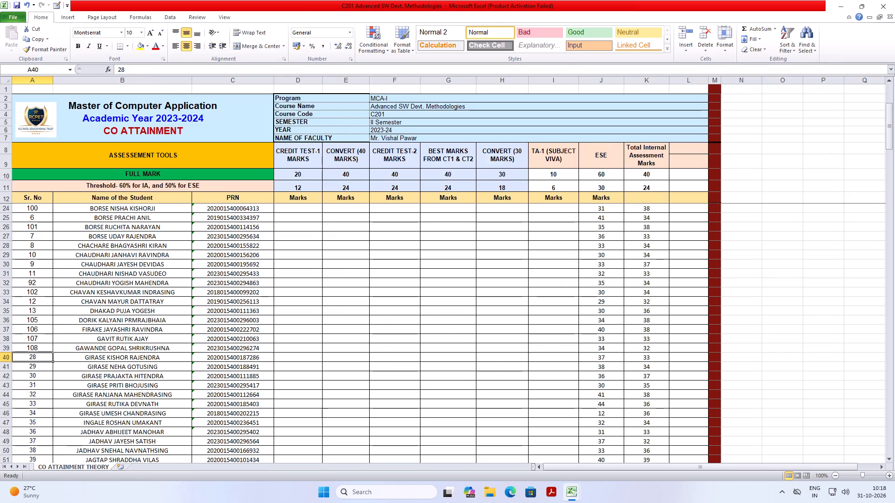
{"action": "key", "text": "alt+Tab"}
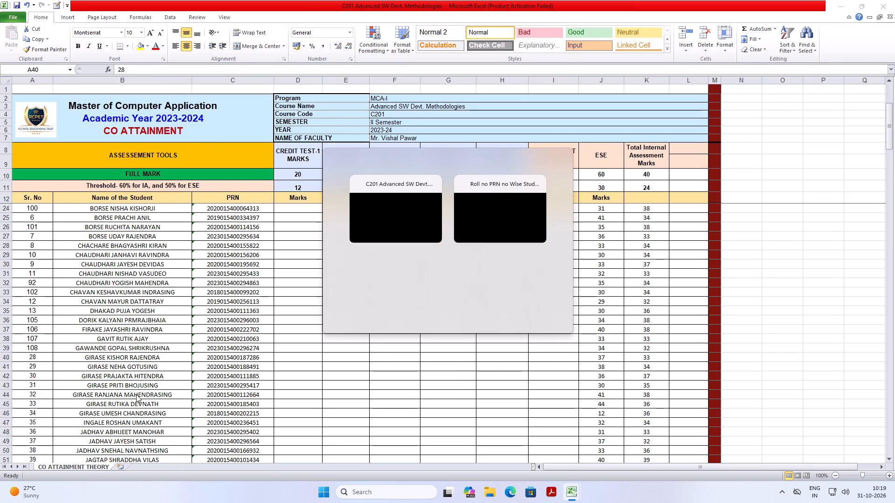
{"action": "key", "text": "alt+Tab"}
{"action": "scroll", "coordinate": [157, 437], "scroll_direction": "down", "scroll_amount": 3}
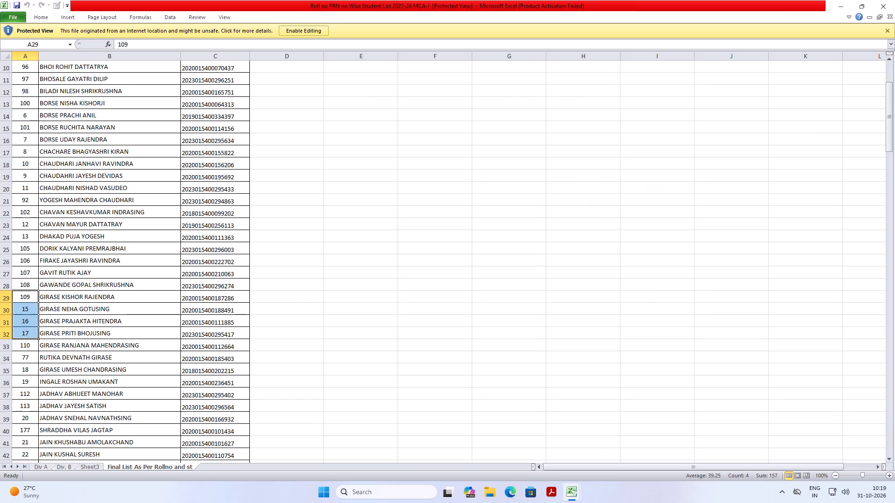
{"action": "key", "text": "ctrl+c"}
{"action": "key", "text": "alt+Tab"}
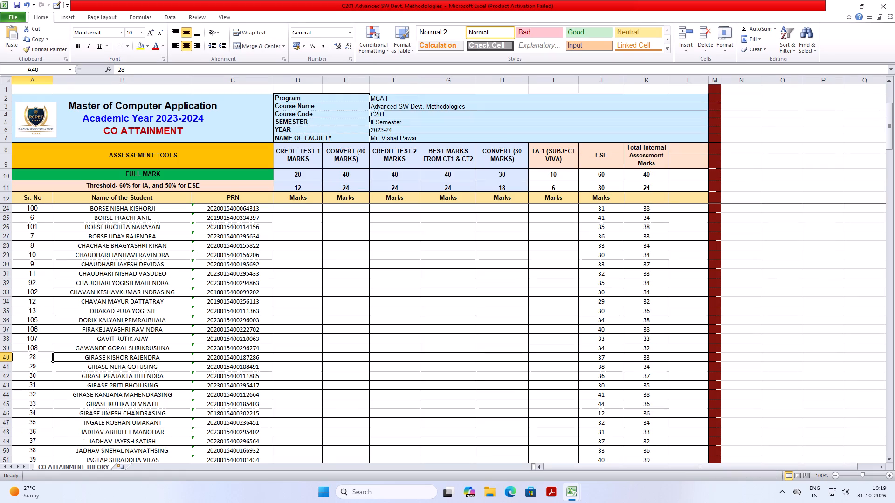
{"action": "key", "text": "ctrl+v"}
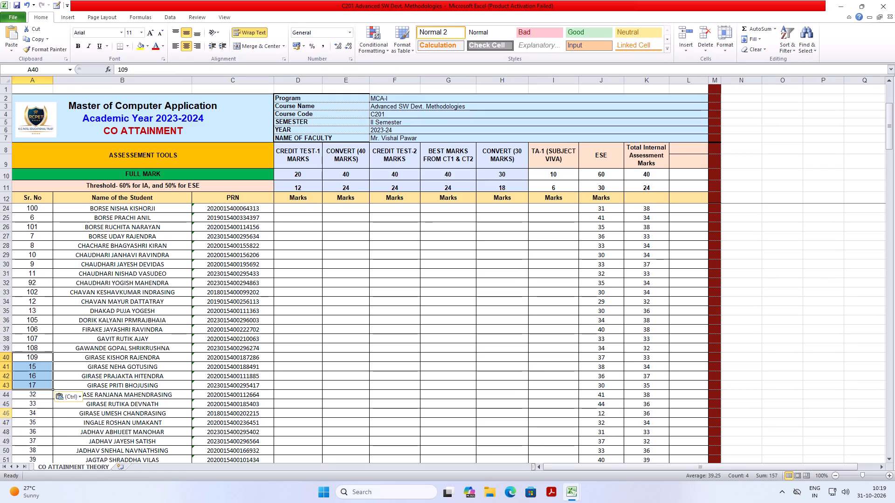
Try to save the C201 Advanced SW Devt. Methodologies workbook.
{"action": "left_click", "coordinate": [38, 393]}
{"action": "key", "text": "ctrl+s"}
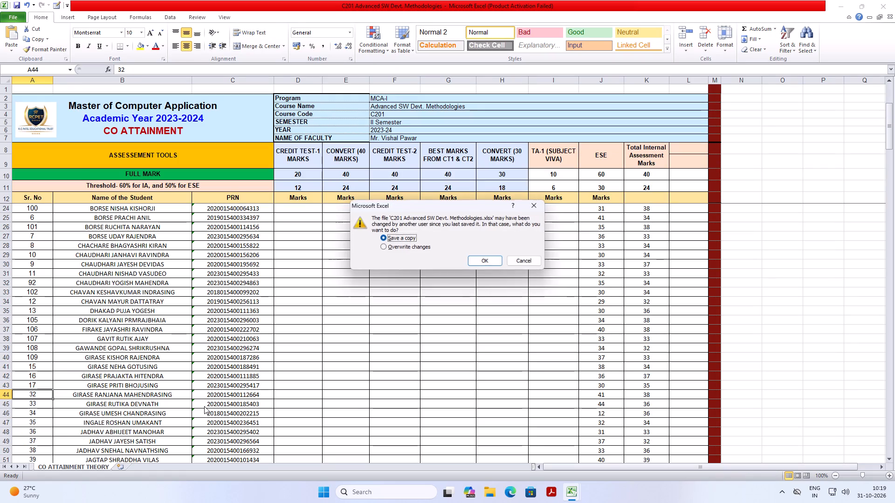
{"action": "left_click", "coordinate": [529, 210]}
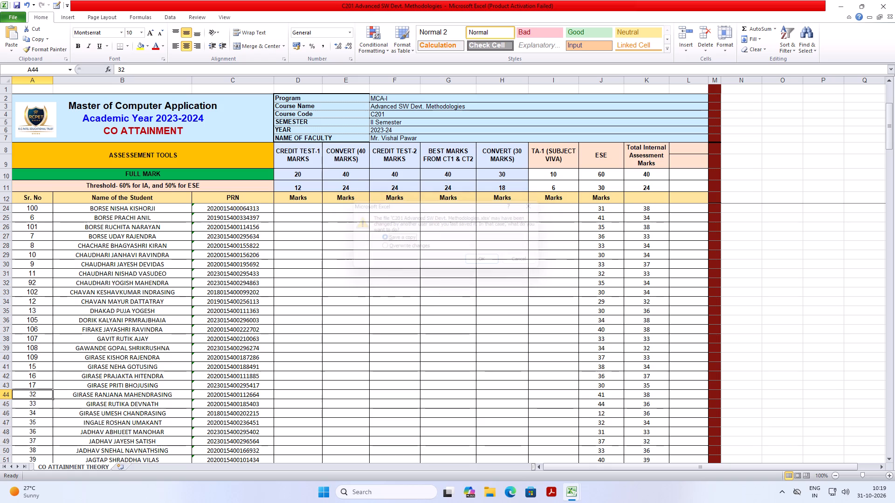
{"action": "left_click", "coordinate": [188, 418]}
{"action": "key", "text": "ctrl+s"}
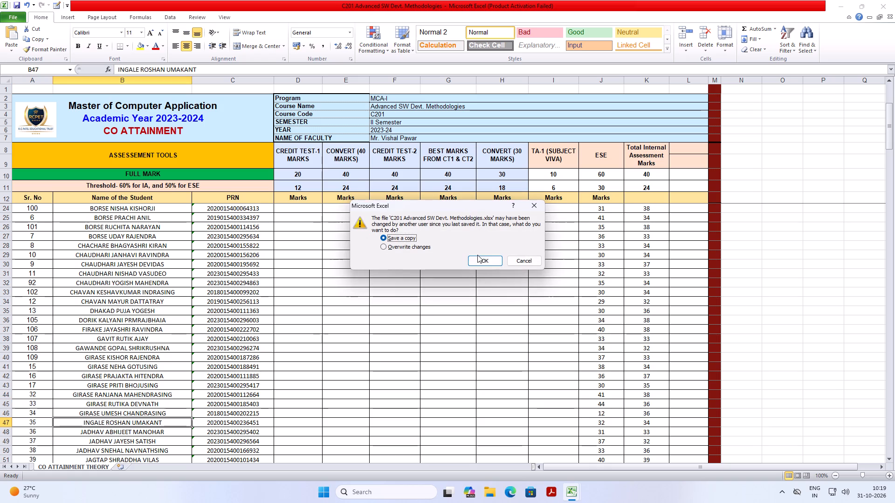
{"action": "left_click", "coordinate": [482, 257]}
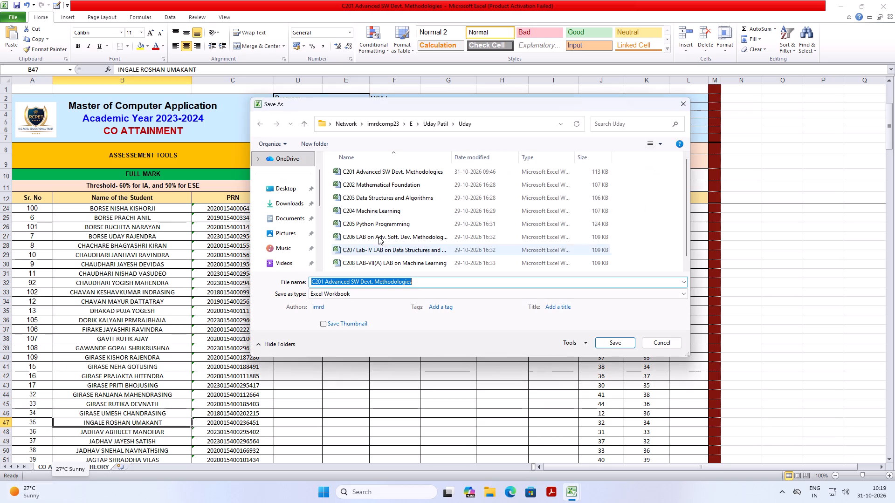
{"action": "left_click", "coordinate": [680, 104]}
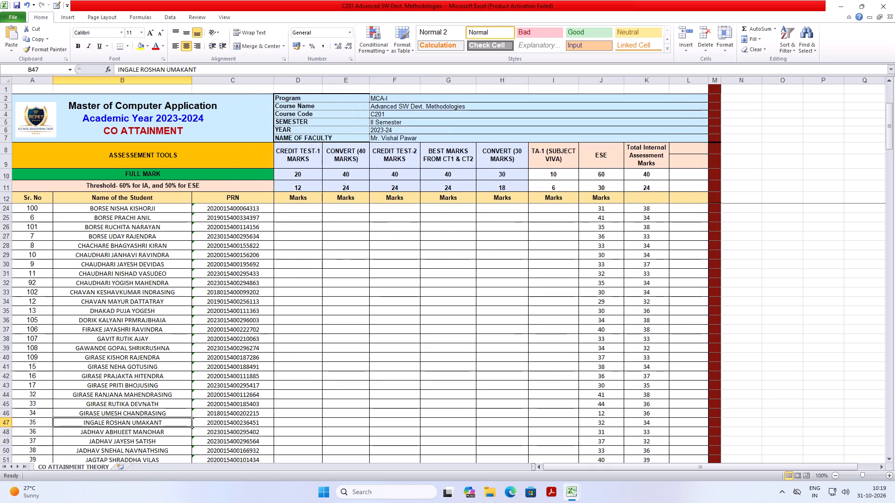
Save the C201 Advanced SW Devt. Methodologies workbook with the option to overwrite changes.
{"action": "left_click", "coordinate": [110, 327]}
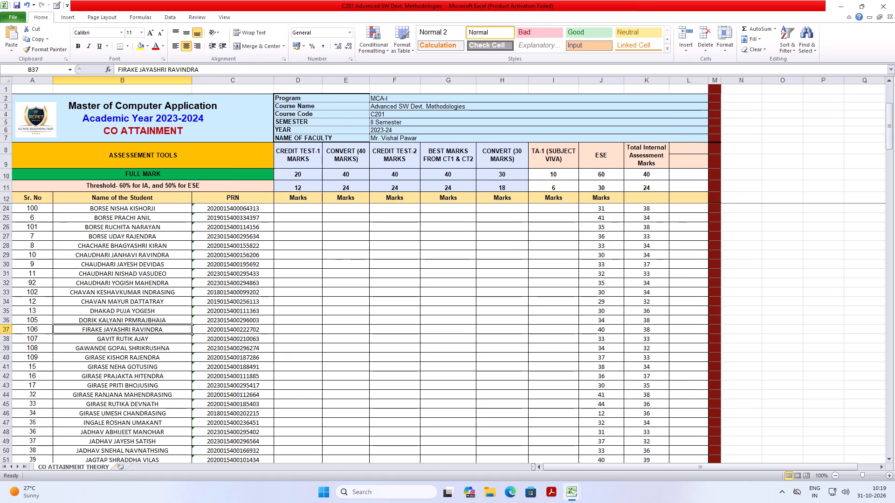
{"action": "key", "text": "ctrl+s"}
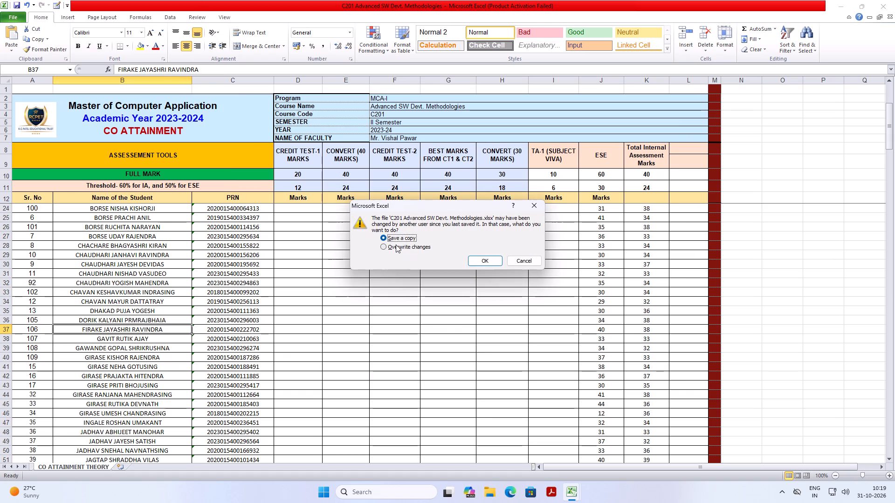
{"action": "left_click", "coordinate": [396, 245]}
{"action": "left_click", "coordinate": [495, 263]}
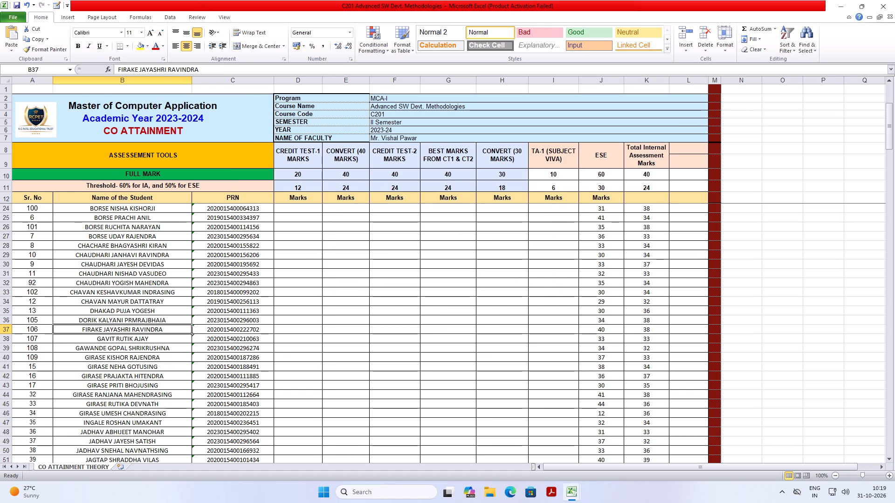
Review the 2023-24 MCA-I roll number and PRN list from its first student row.
{"action": "scroll", "coordinate": [41, 466], "scroll_direction": "down", "scroll_amount": 1}
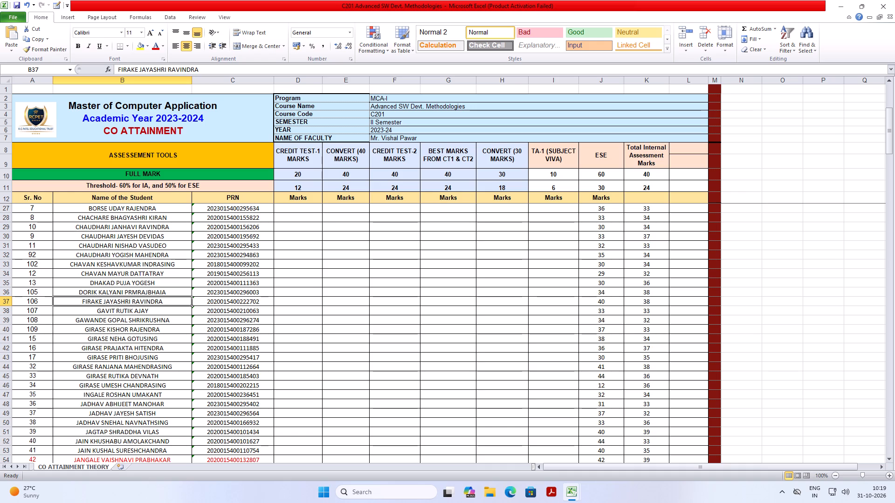
{"action": "key", "text": "alt+Tab"}
{"action": "key", "text": "alt+Tab"}
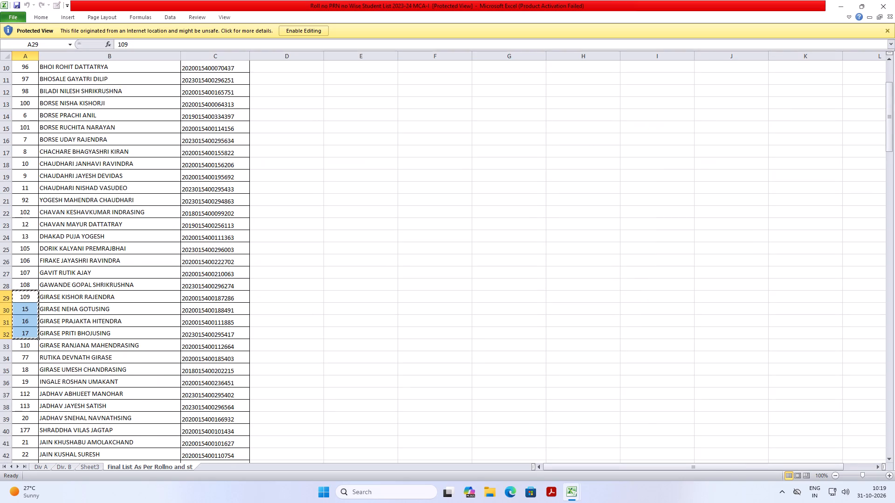
{"action": "scroll", "coordinate": [110, 261], "scroll_direction": "up", "scroll_amount": 11}
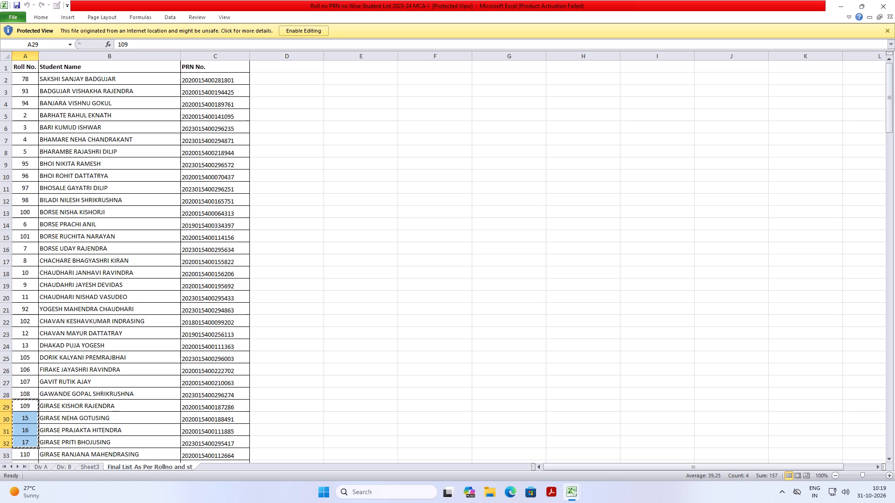
{"action": "left_click", "coordinate": [15, 81]}
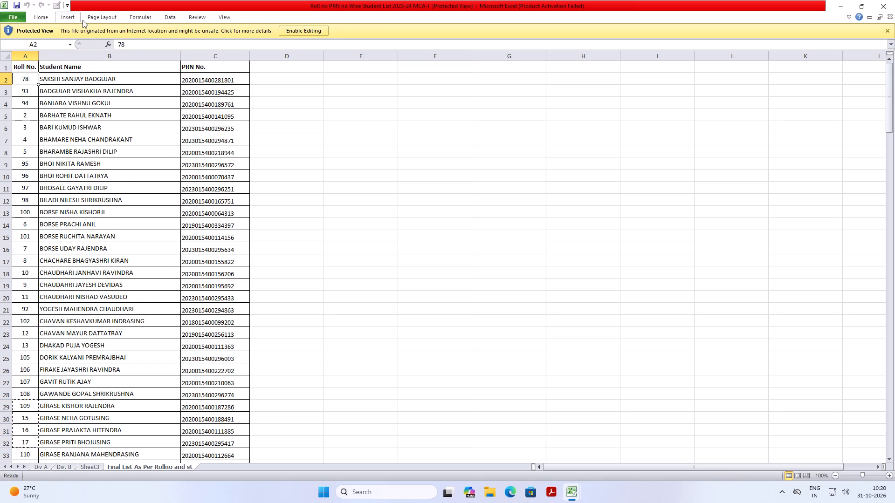
{"action": "left_click", "coordinate": [230, 19]}
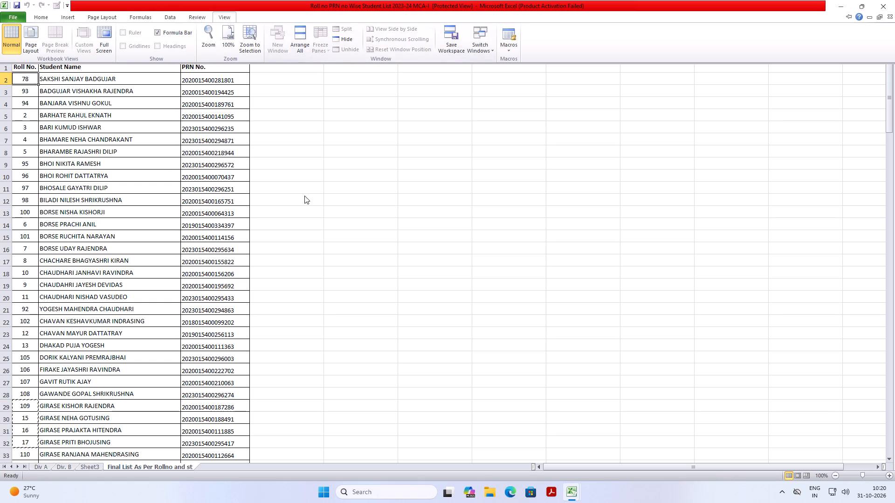
{"action": "scroll", "coordinate": [69, 322], "scroll_direction": "down", "scroll_amount": 7}
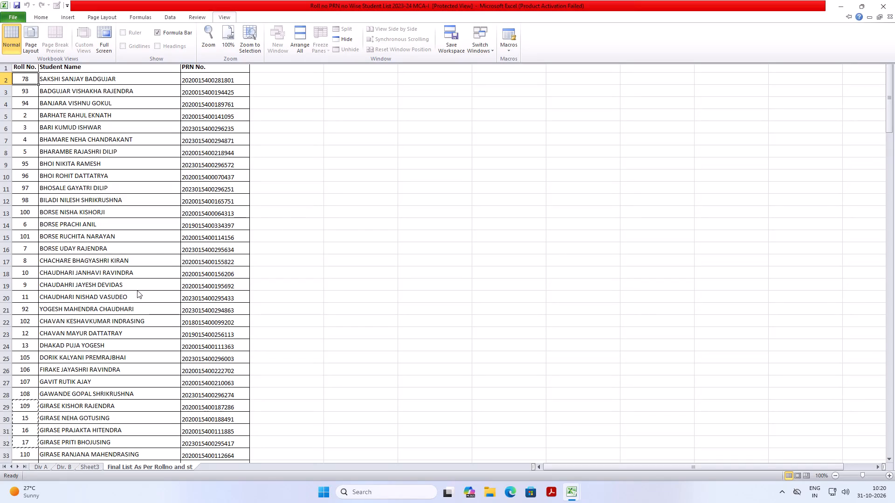
{"action": "left_click", "coordinate": [34, 271]}
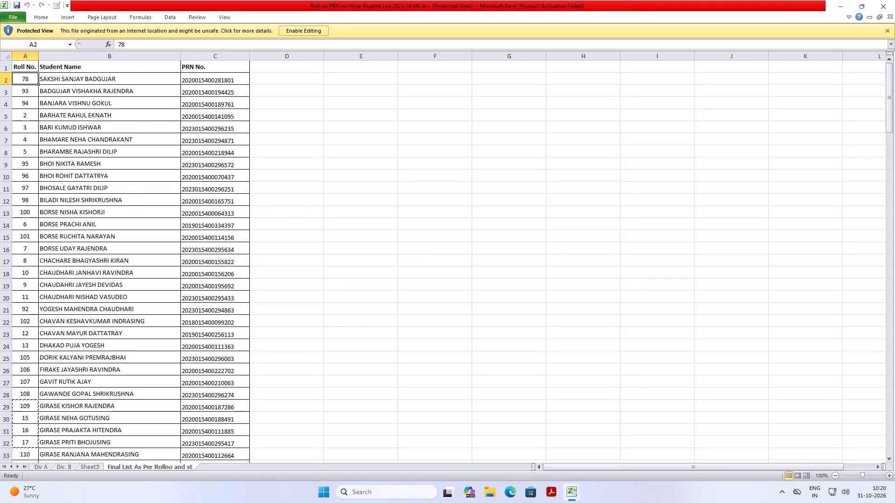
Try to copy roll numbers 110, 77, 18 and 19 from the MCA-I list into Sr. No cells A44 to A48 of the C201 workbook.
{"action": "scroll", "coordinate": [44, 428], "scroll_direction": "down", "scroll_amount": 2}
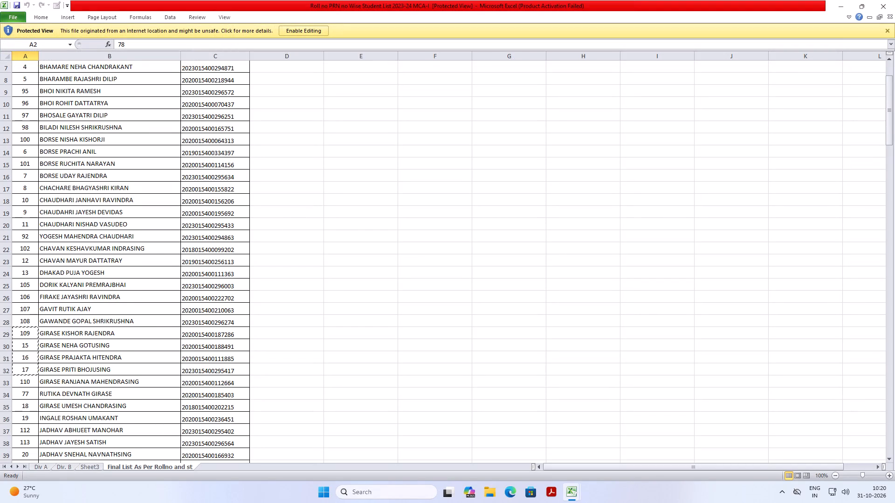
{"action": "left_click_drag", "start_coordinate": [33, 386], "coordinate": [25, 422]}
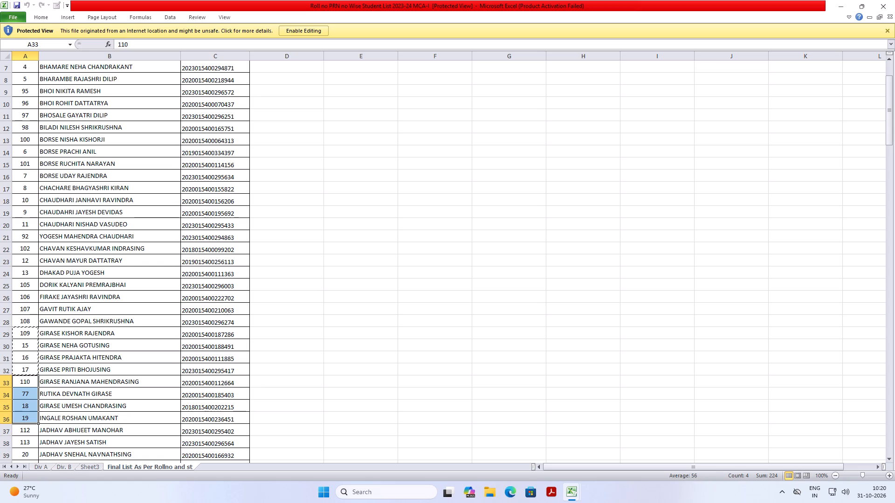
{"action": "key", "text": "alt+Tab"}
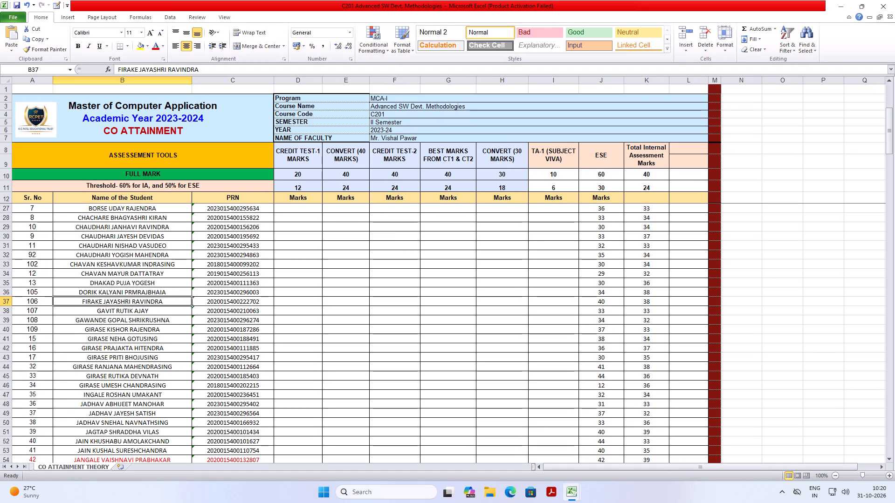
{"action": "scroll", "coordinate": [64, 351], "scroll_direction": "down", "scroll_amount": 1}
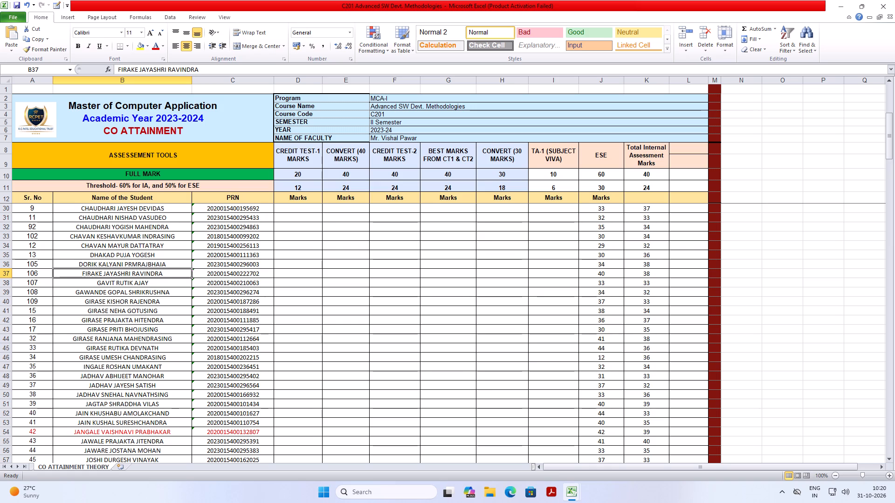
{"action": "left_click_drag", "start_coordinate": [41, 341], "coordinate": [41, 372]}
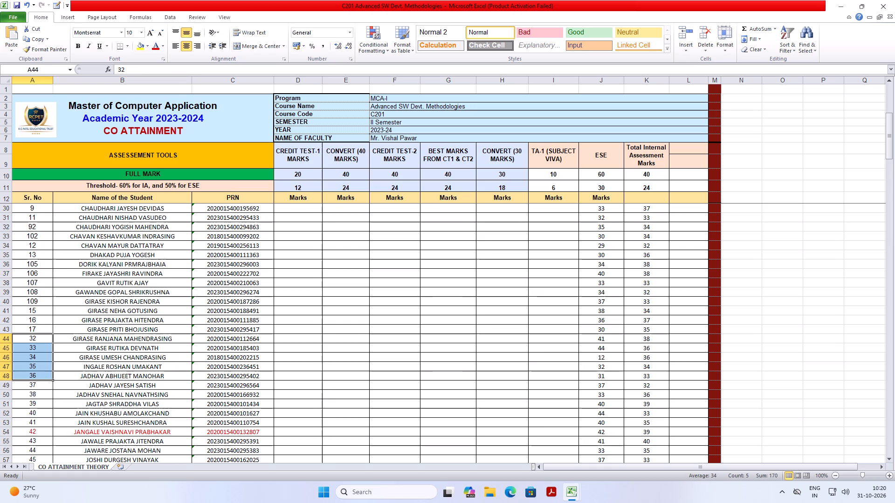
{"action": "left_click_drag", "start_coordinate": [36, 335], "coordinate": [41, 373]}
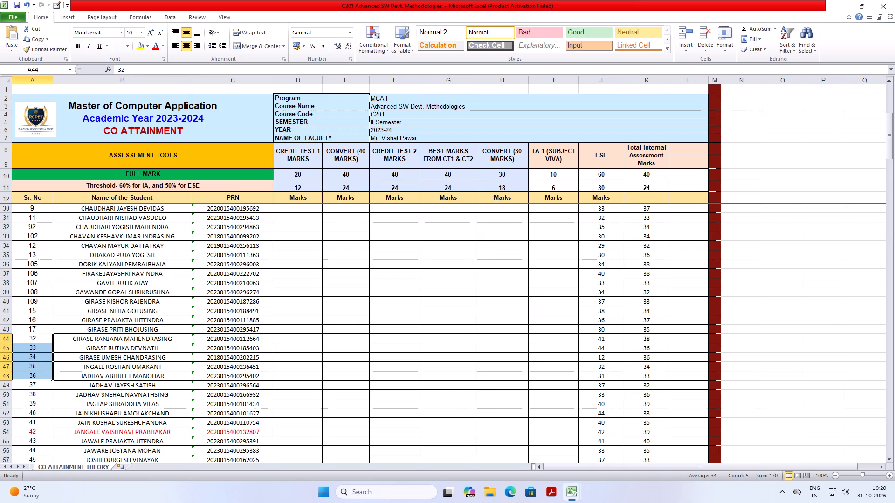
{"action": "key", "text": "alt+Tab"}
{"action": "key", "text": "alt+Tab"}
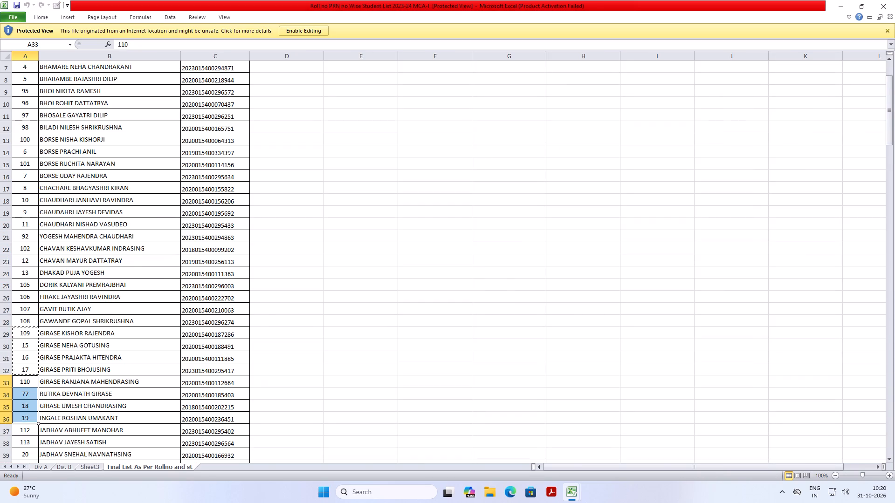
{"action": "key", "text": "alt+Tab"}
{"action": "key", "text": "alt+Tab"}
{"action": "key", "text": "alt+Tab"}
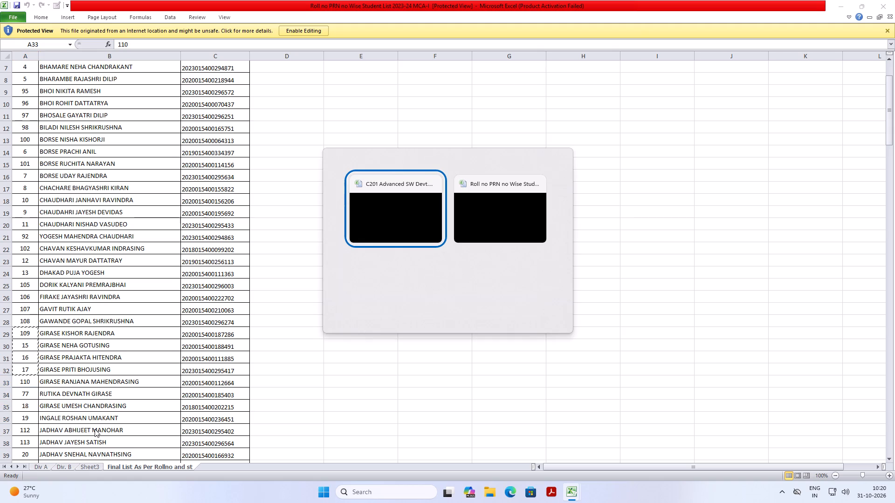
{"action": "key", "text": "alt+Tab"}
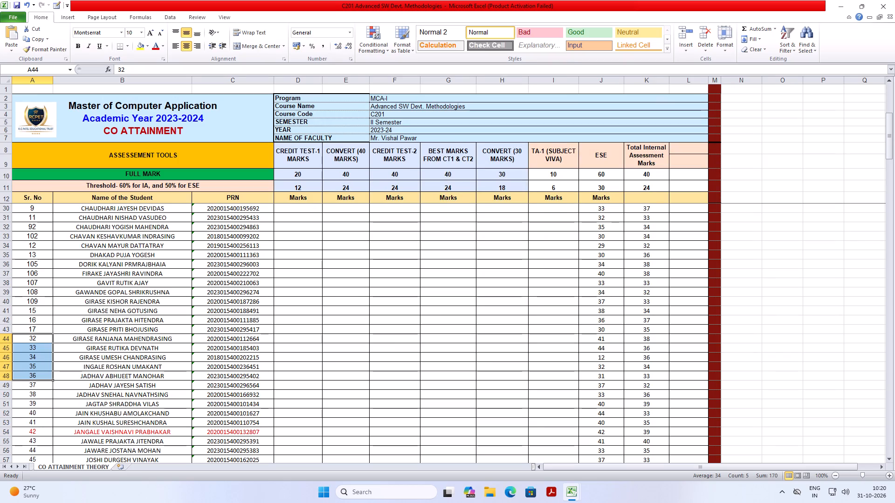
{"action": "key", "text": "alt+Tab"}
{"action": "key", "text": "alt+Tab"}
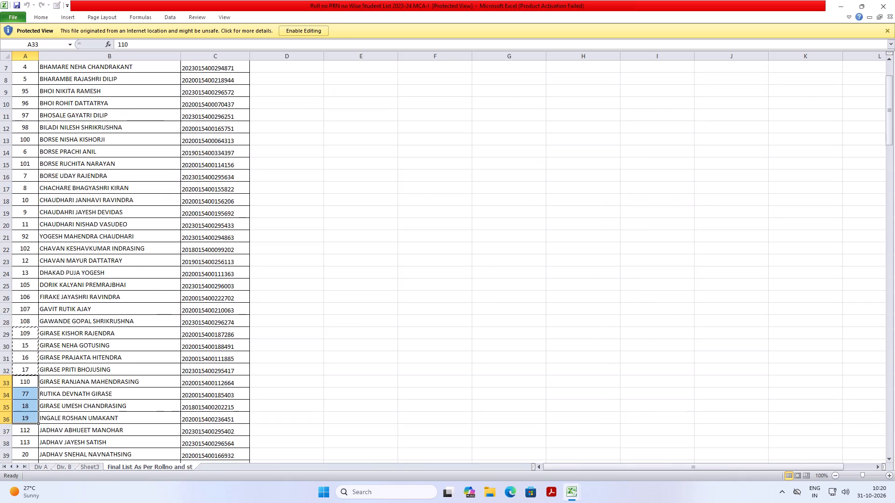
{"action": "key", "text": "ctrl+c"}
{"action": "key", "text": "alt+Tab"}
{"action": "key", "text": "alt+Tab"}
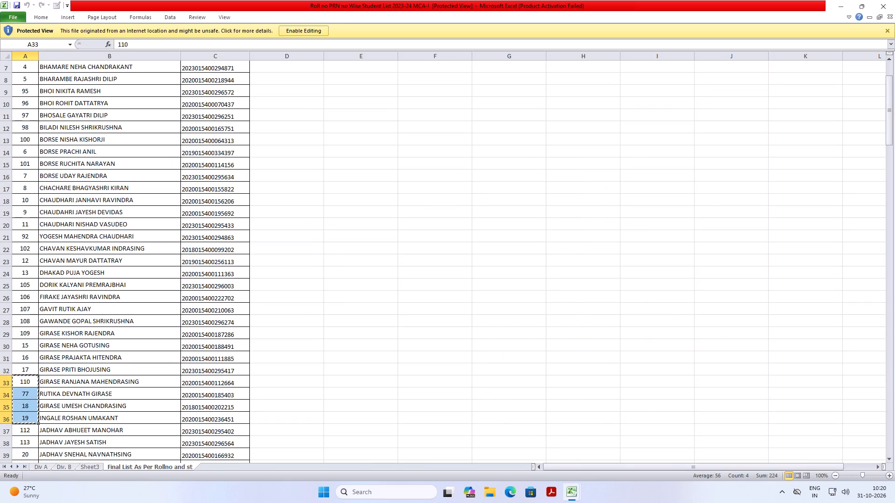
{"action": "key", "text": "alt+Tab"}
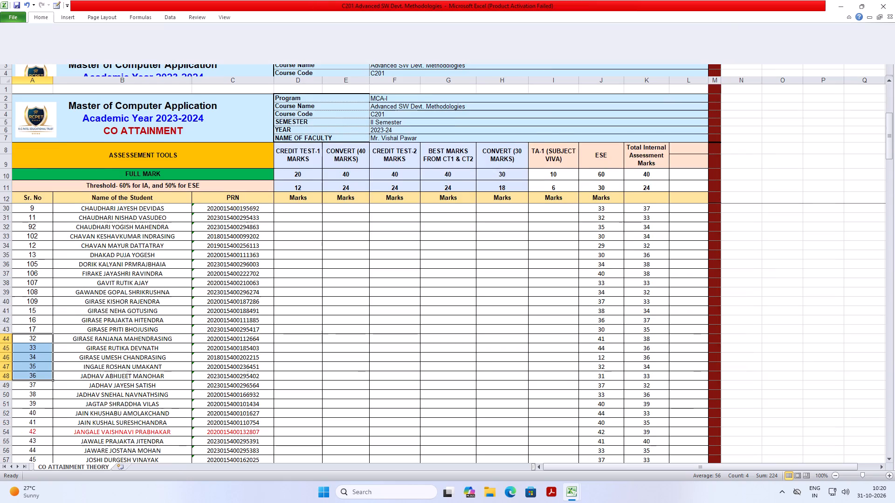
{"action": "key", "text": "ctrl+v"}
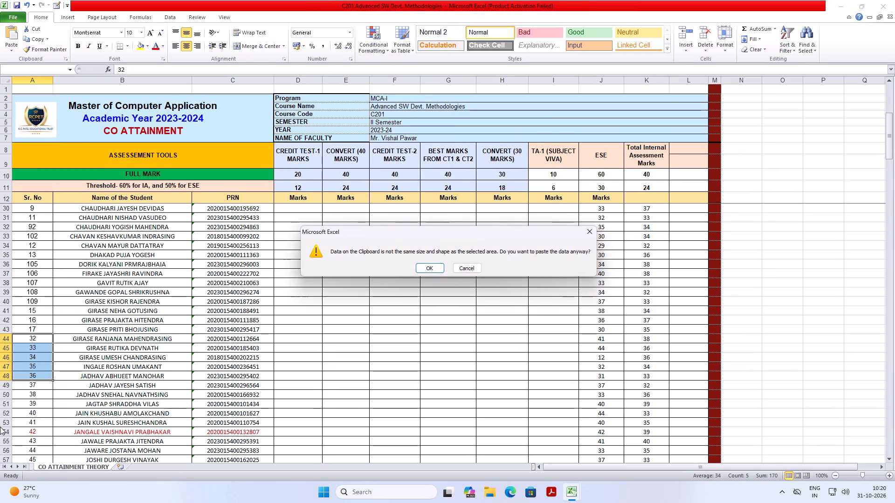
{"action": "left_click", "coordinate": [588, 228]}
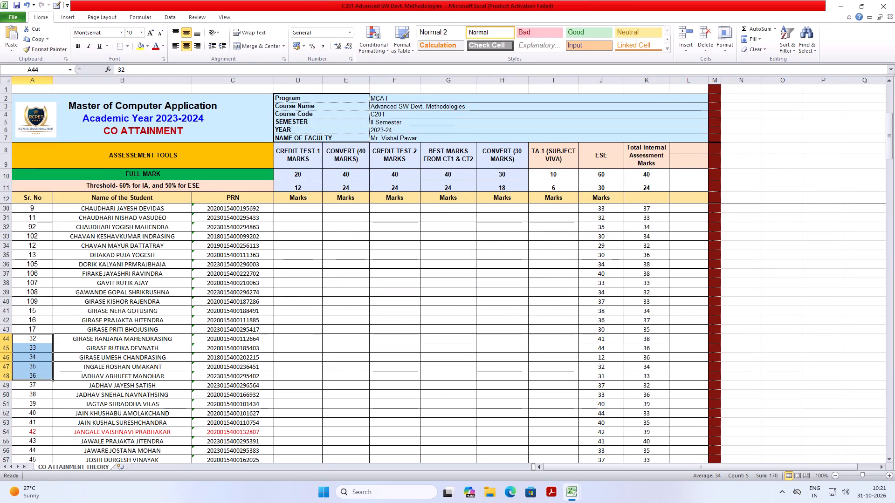
Examine the Sr. No column and student rows of the C201 workbook down to the attainment tables.
{"action": "left_click", "coordinate": [43, 291]}
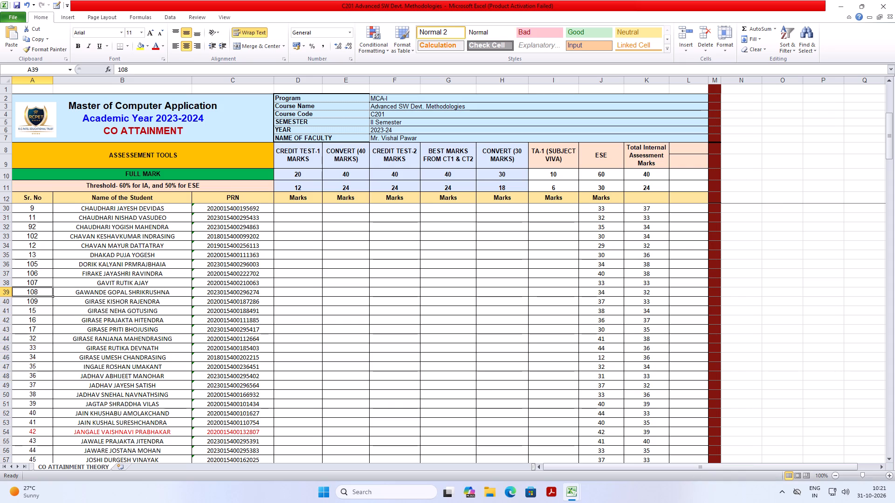
{"action": "scroll", "coordinate": [89, 347], "scroll_direction": "up", "scroll_amount": 1}
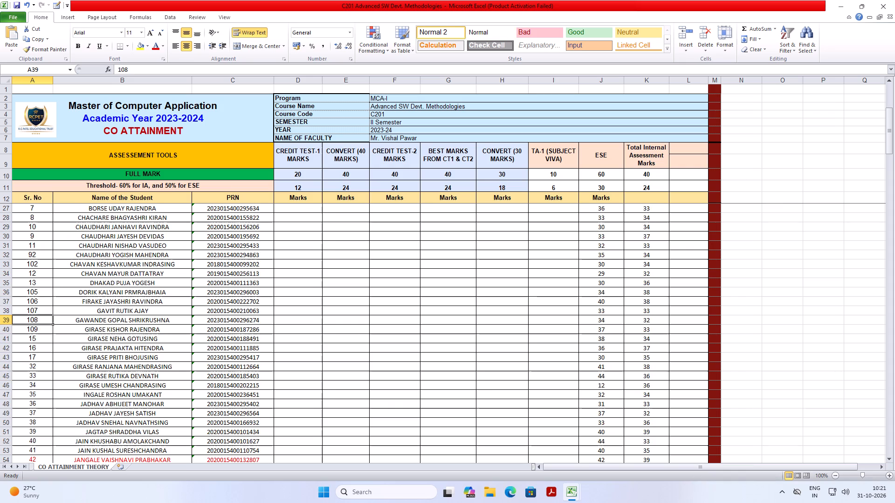
{"action": "scroll", "coordinate": [41, 367], "scroll_direction": "down", "scroll_amount": 1}
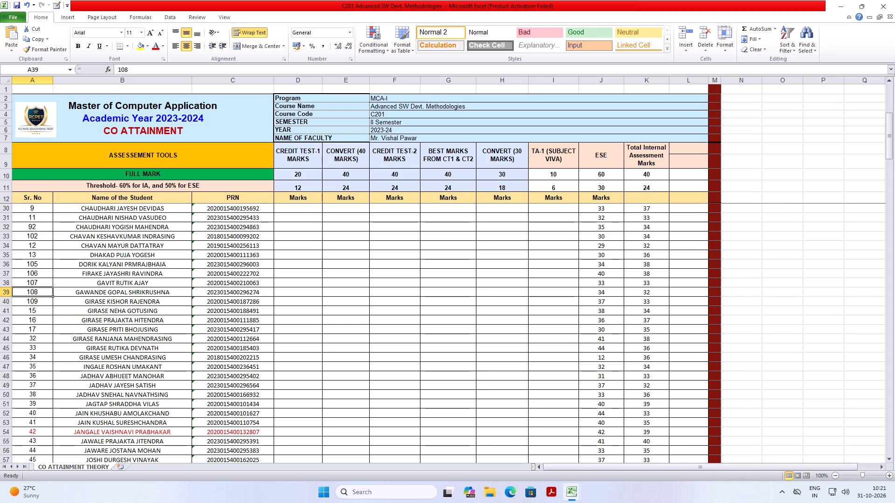
{"action": "scroll", "coordinate": [58, 333], "scroll_direction": "down", "scroll_amount": 19}
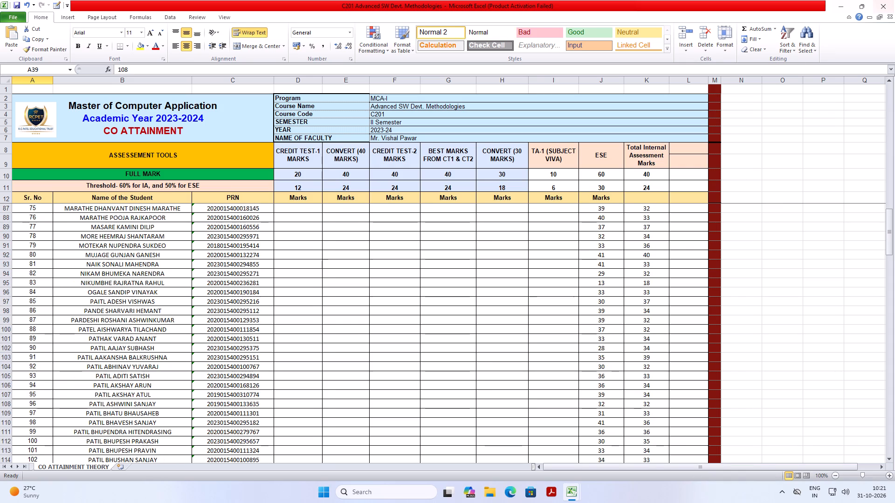
{"action": "left_click_drag", "start_coordinate": [886, 226], "coordinate": [888, 502]}
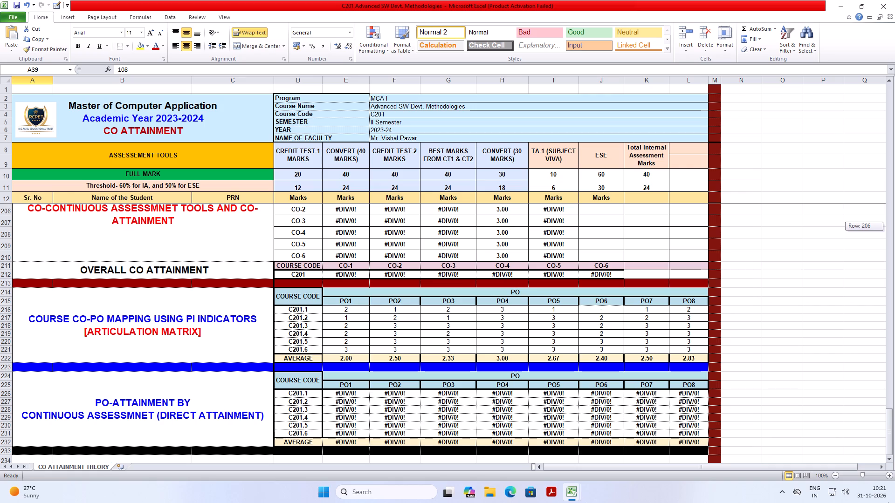
{"action": "left_click_drag", "start_coordinate": [888, 502], "coordinate": [871, 378]}
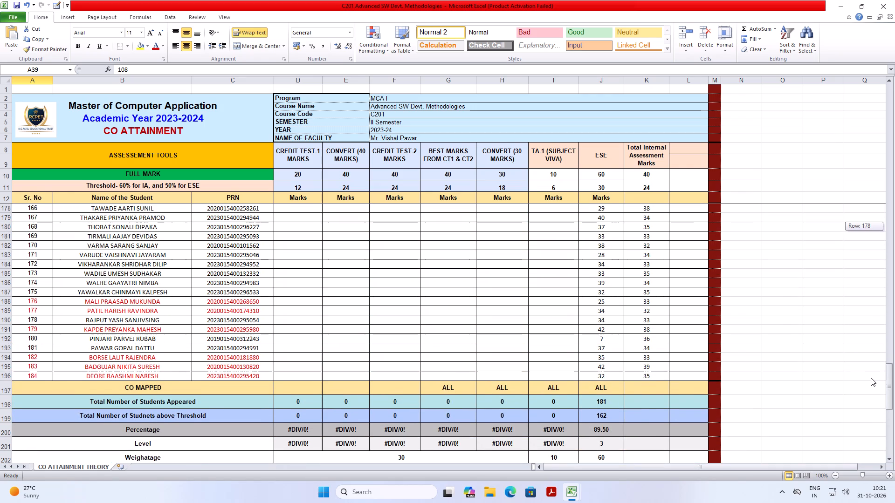
{"action": "left_click_drag", "start_coordinate": [871, 378], "coordinate": [851, 143]}
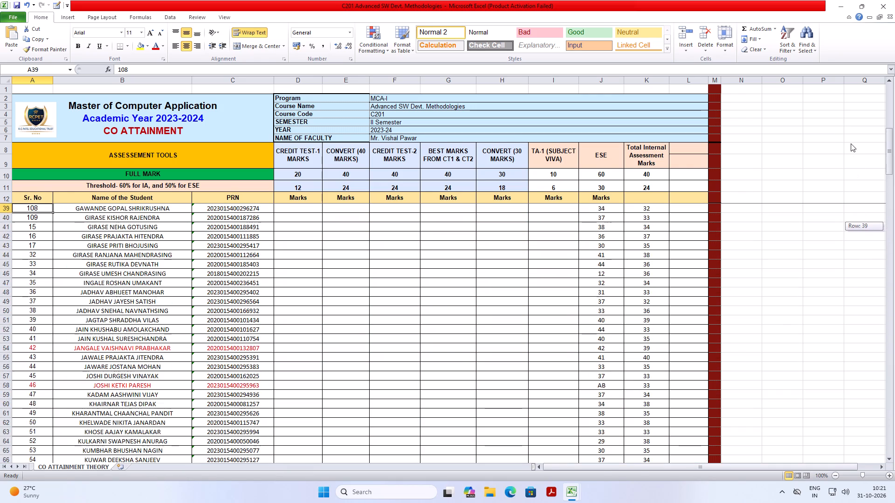
{"action": "left_click_drag", "start_coordinate": [851, 143], "coordinate": [848, 116]}
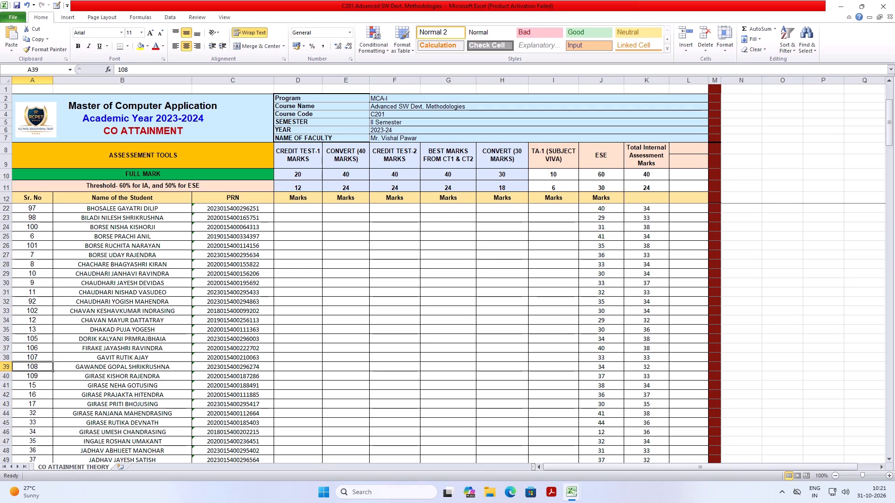
{"action": "scroll", "coordinate": [44, 402], "scroll_direction": "down", "scroll_amount": 2}
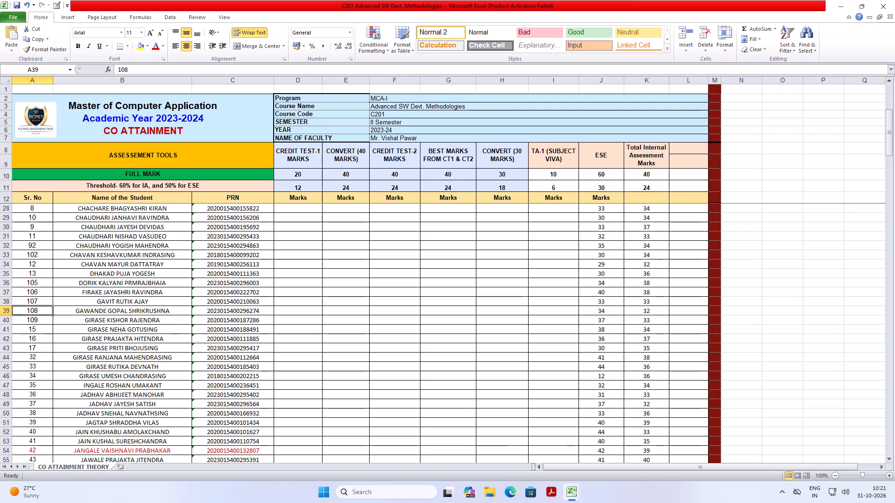
{"action": "scroll", "coordinate": [33, 359], "scroll_direction": "down", "scroll_amount": 2}
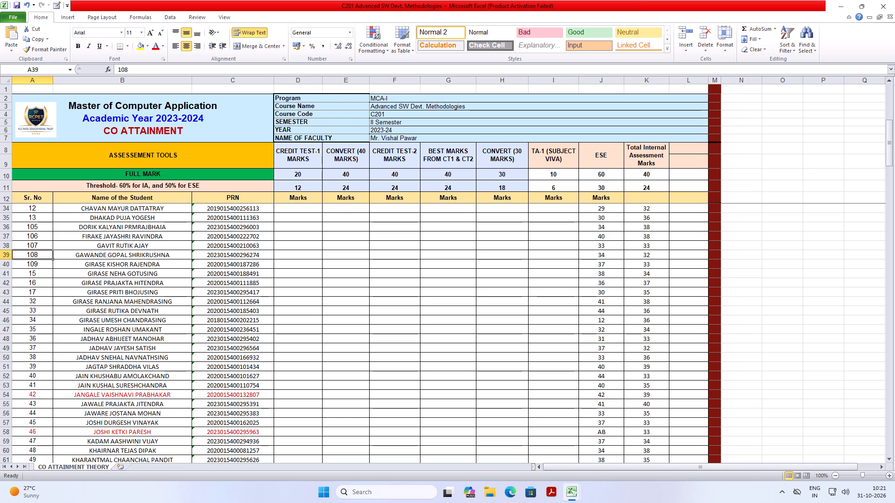
Copy roll numbers 110, 77, 18, 19 and 112 from the MCA-I list into Sr. No cells A44 to A48 of the C201 workbook.
{"action": "left_click_drag", "start_coordinate": [40, 301], "coordinate": [41, 330]}
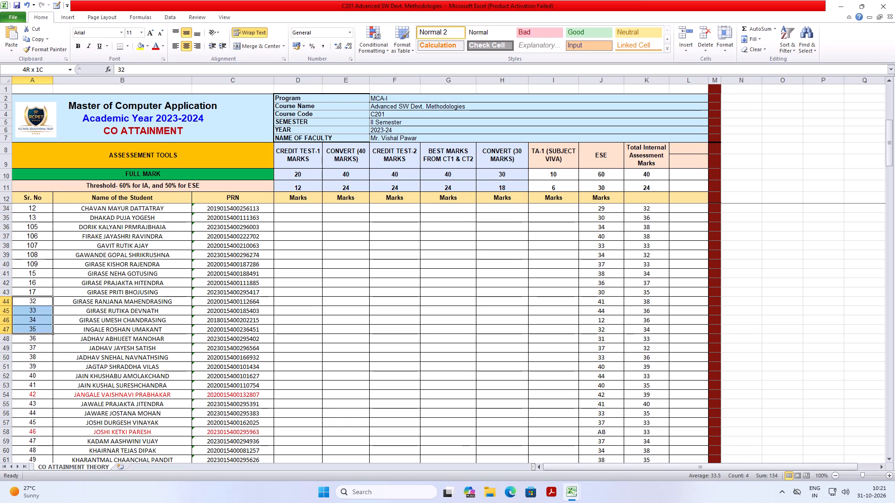
{"action": "left_click_drag", "start_coordinate": [41, 330], "coordinate": [41, 341]}
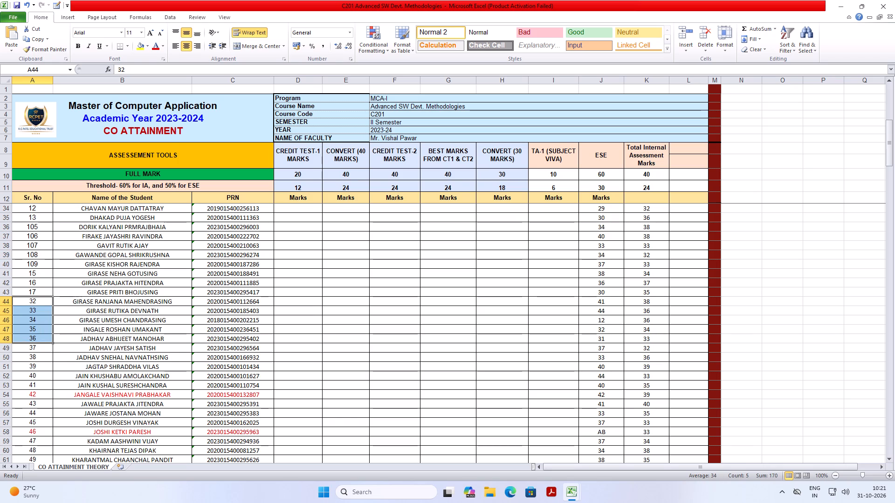
{"action": "key", "text": "alt+Tab"}
{"action": "key", "text": "alt+Tab"}
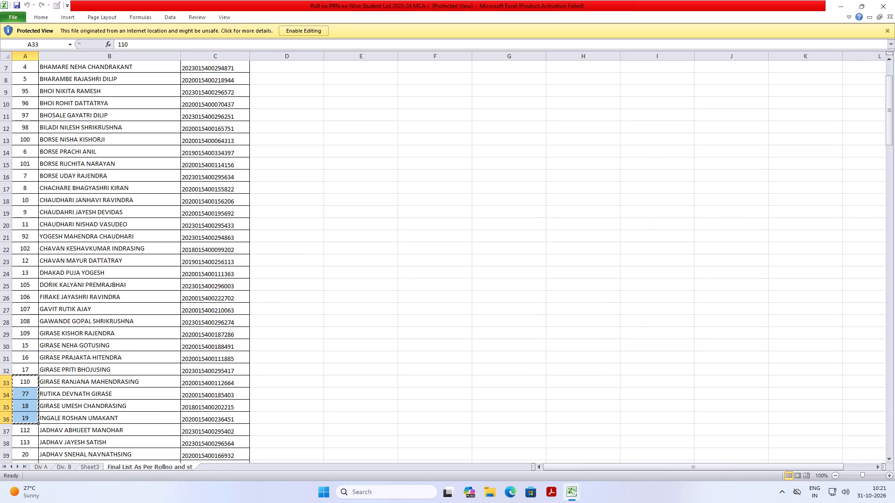
{"action": "left_click_drag", "start_coordinate": [30, 381], "coordinate": [25, 430]}
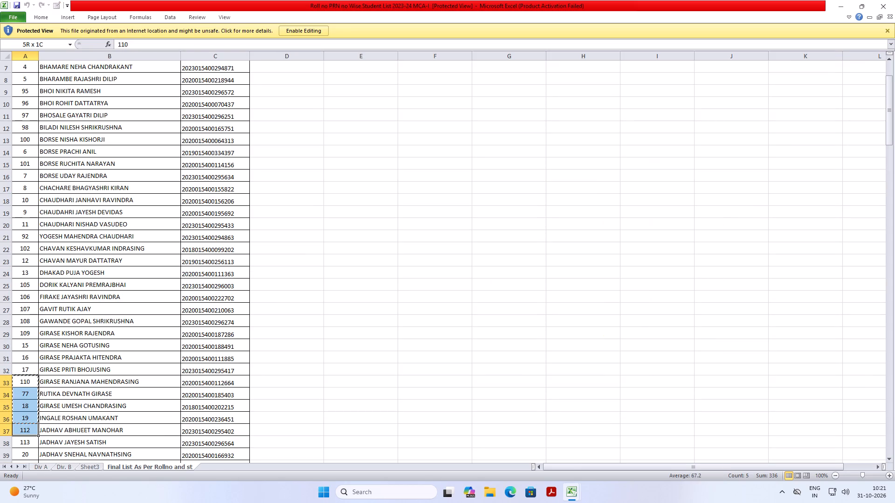
{"action": "left_click_drag", "start_coordinate": [25, 430], "coordinate": [25, 436]}
{"action": "left_click_drag", "start_coordinate": [29, 380], "coordinate": [23, 431]}
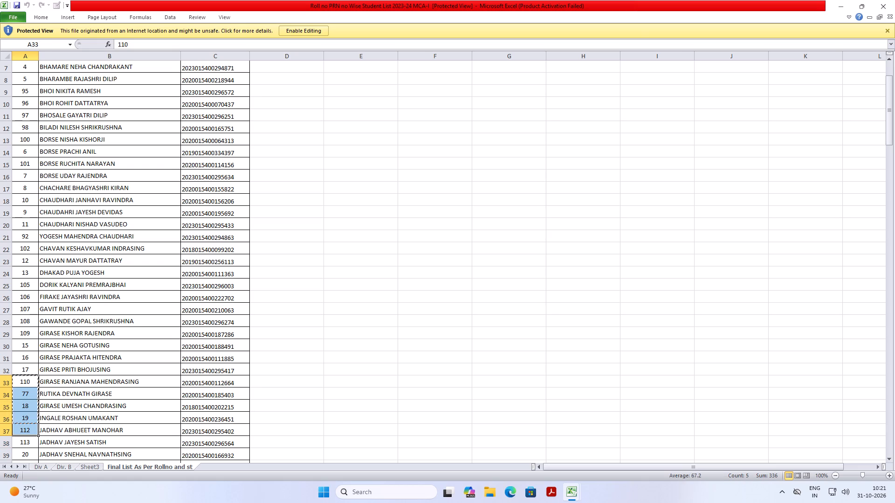
{"action": "key", "text": "ctrl+c"}
{"action": "key", "text": "alt+Tab"}
{"action": "key", "text": "alt+Tab"}
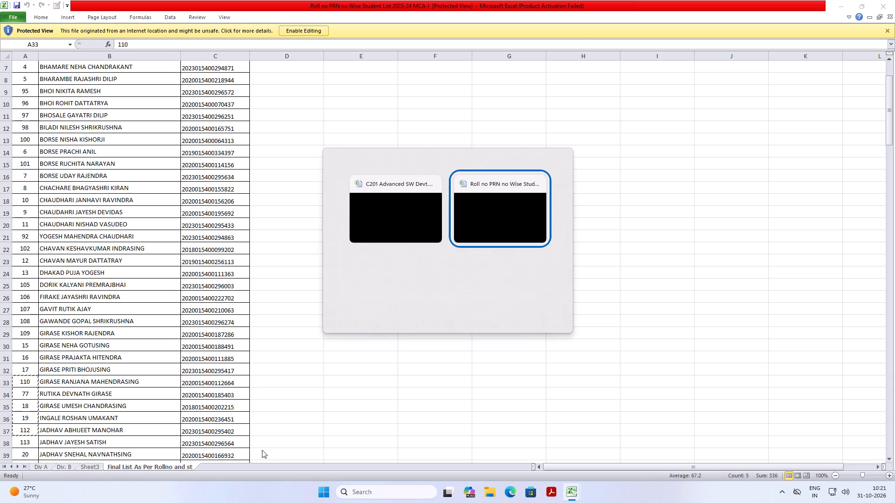
{"action": "key", "text": "alt+Tab"}
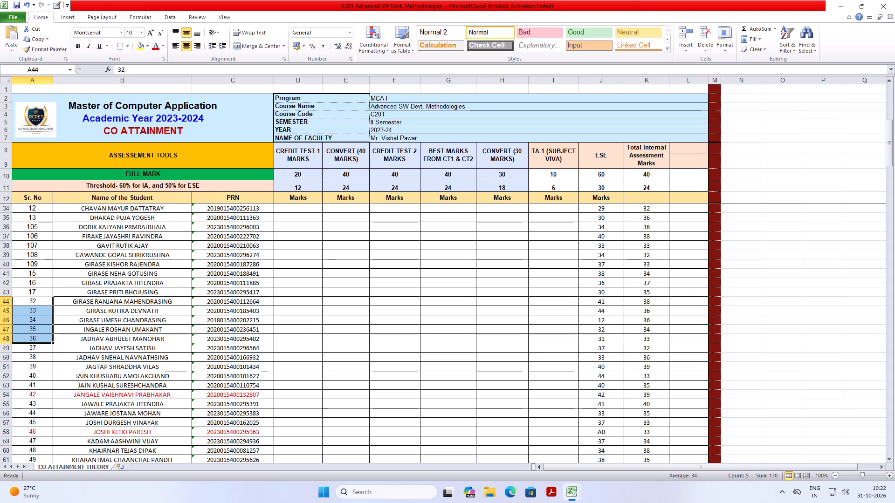
{"action": "key", "text": "ctrl+v"}
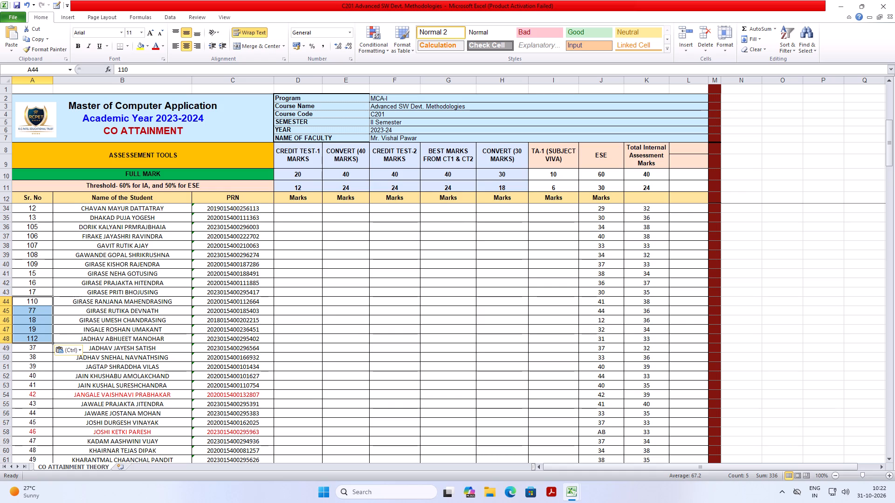
Copy roll numbers 113, 20, 177, 21 and 22 from cells A38 to A42 of the MCA-I list.
{"action": "key", "text": "alt+Tab"}
{"action": "key", "text": "alt+Tab"}
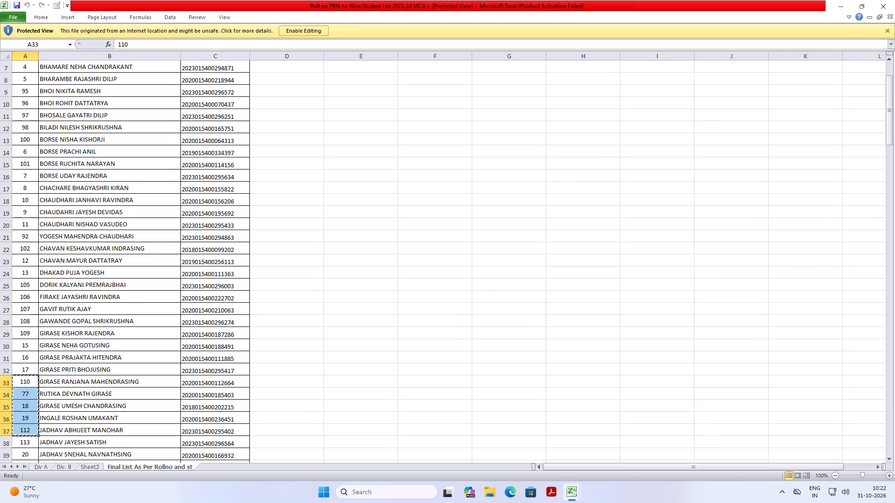
{"action": "scroll", "coordinate": [76, 409], "scroll_direction": "down", "scroll_amount": 1}
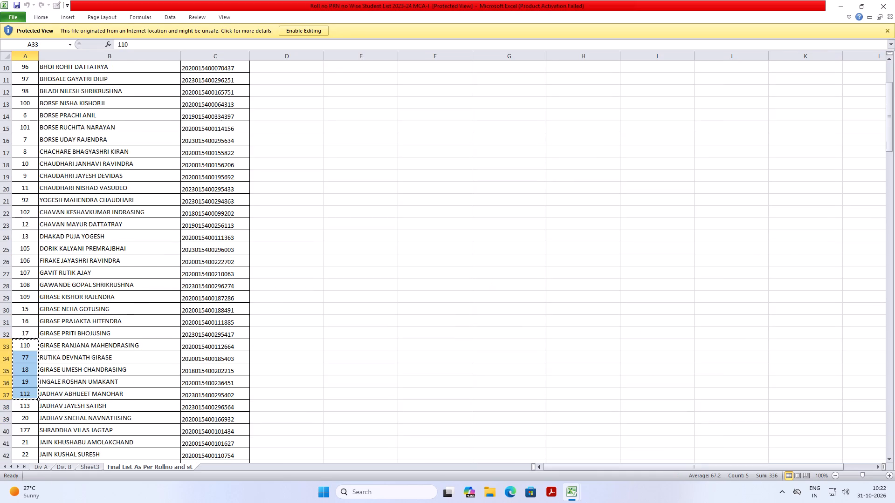
{"action": "scroll", "coordinate": [28, 399], "scroll_direction": "down", "scroll_amount": 1}
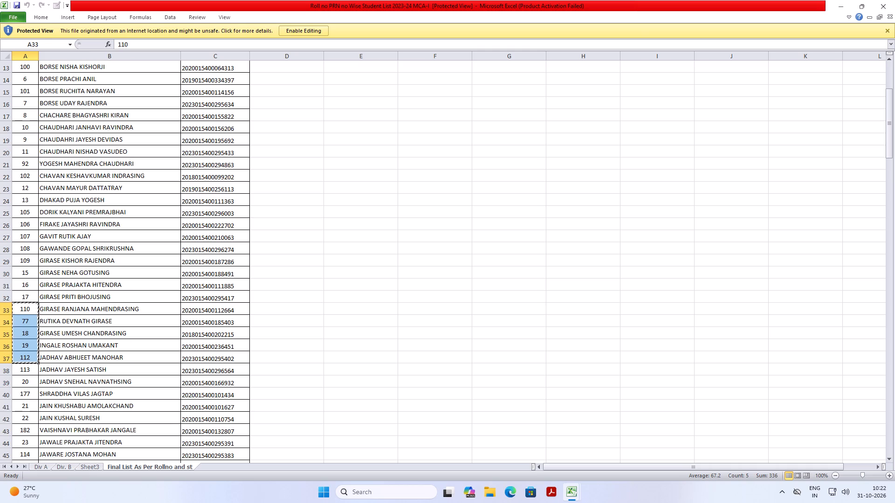
{"action": "left_click_drag", "start_coordinate": [34, 370], "coordinate": [32, 387]}
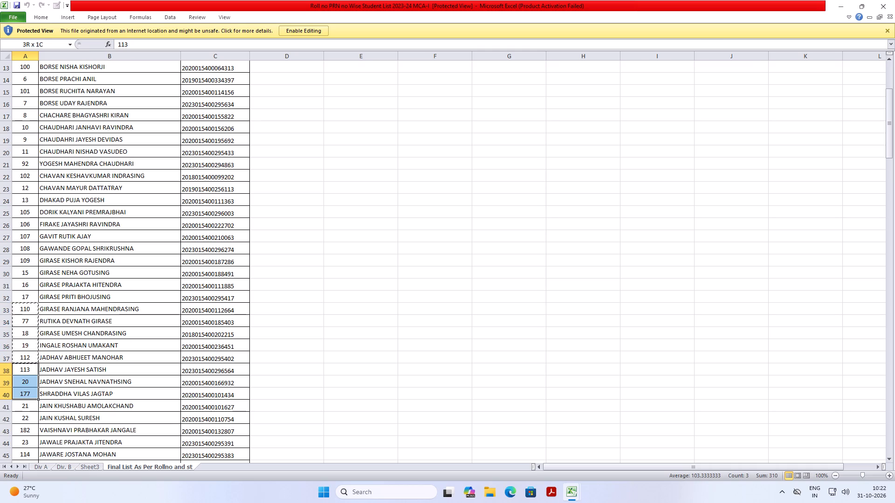
{"action": "left_click_drag", "start_coordinate": [32, 387], "coordinate": [31, 403]}
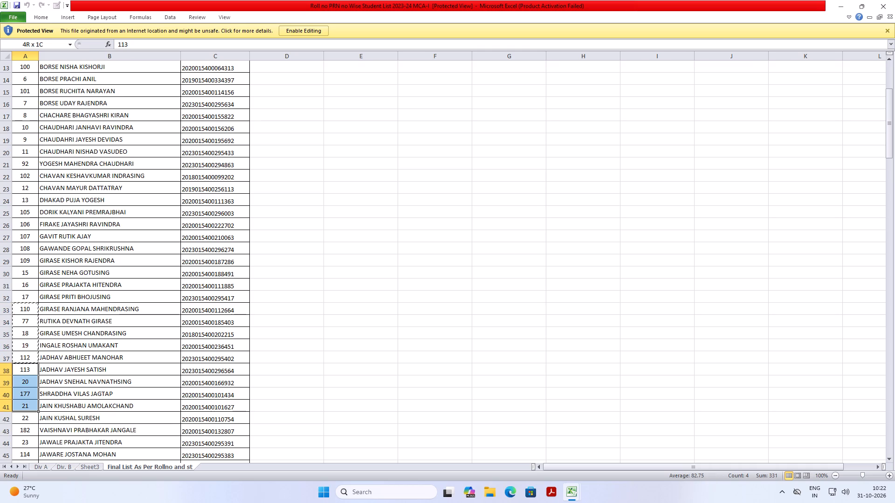
{"action": "left_click_drag", "start_coordinate": [31, 403], "coordinate": [31, 417]}
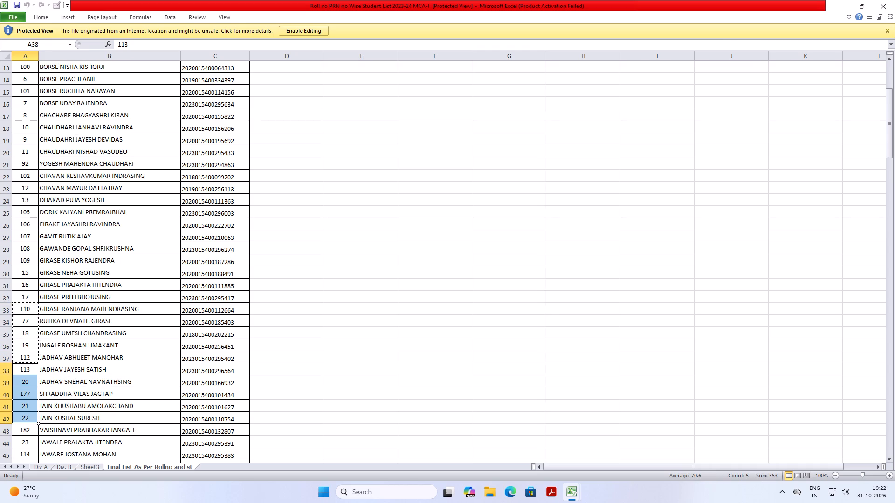
{"action": "key", "text": "ctrl+c"}
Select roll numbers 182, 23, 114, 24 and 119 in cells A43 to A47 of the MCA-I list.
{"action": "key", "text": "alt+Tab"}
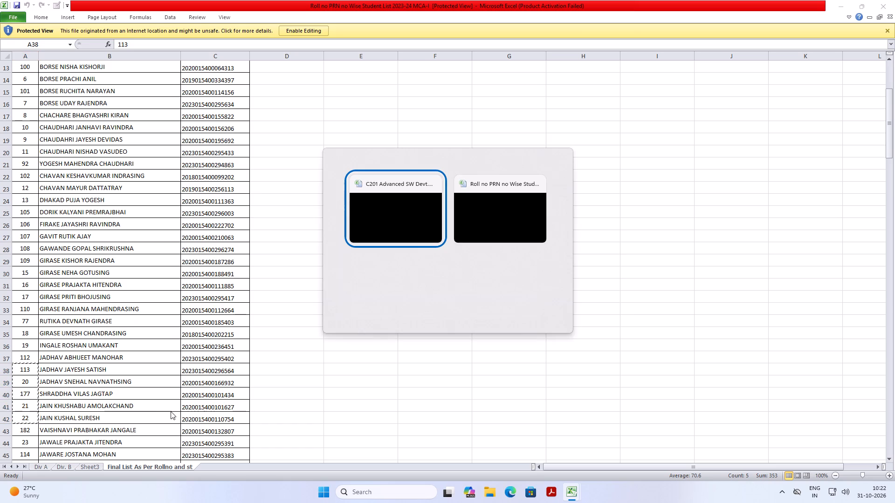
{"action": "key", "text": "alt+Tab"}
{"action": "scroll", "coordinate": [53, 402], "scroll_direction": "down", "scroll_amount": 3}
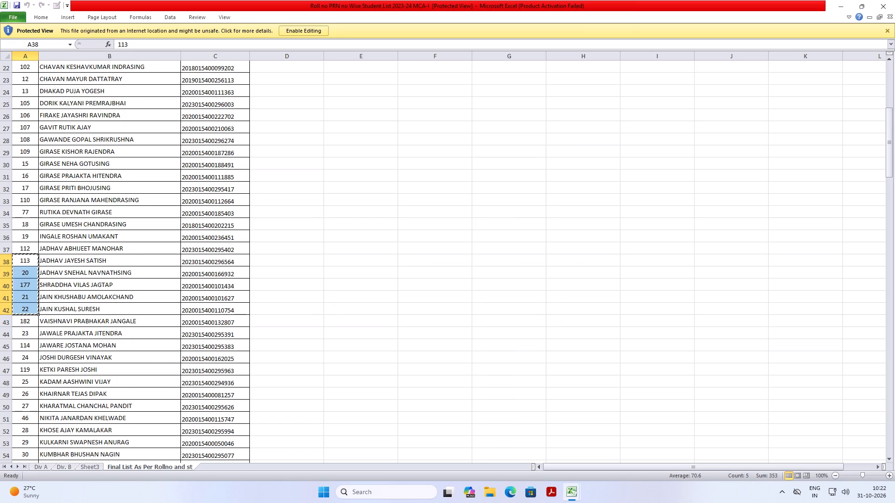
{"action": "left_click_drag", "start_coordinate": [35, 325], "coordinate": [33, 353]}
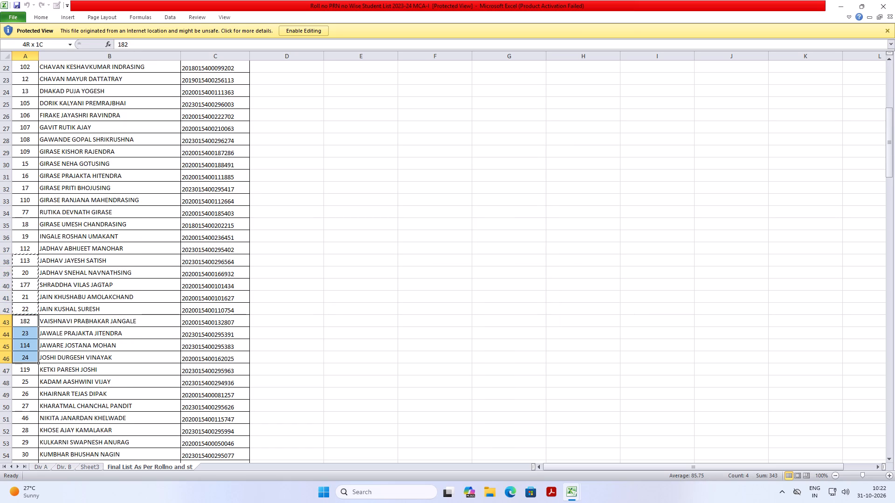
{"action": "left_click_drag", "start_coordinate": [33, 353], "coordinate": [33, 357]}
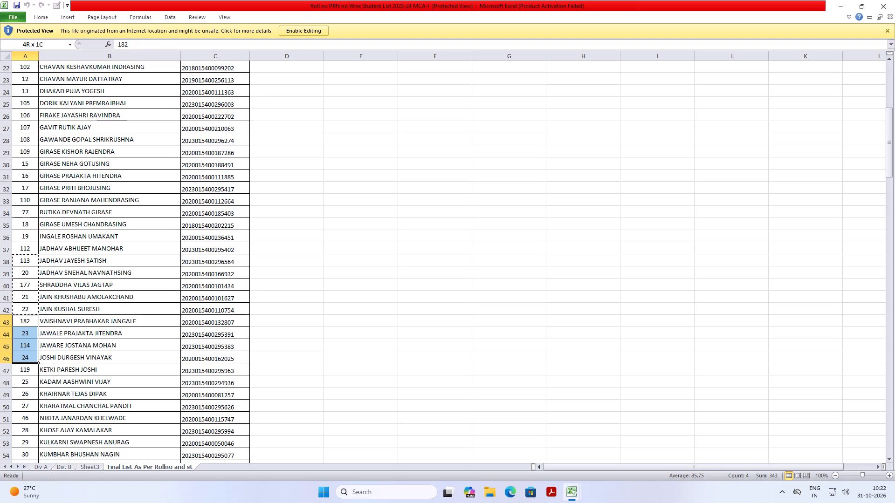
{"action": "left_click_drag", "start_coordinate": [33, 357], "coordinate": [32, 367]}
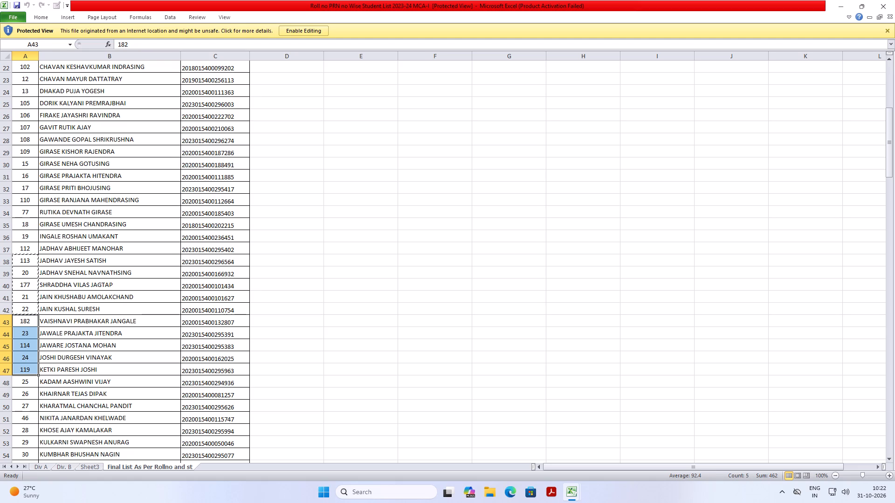
Return to the C201 workbook at Sr. No cell A49 and save the file with the overwrite changes option.
{"action": "key", "text": "alt+Tab"}
{"action": "key", "text": "alt+Tab"}
{"action": "key", "text": "alt+Tab"}
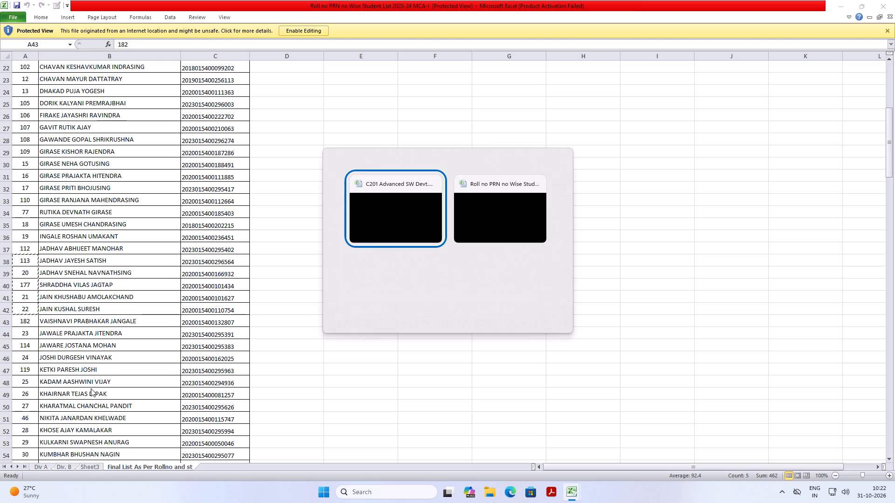
{"action": "key", "text": "alt+Tab"}
{"action": "key", "text": "alt+Tab"}
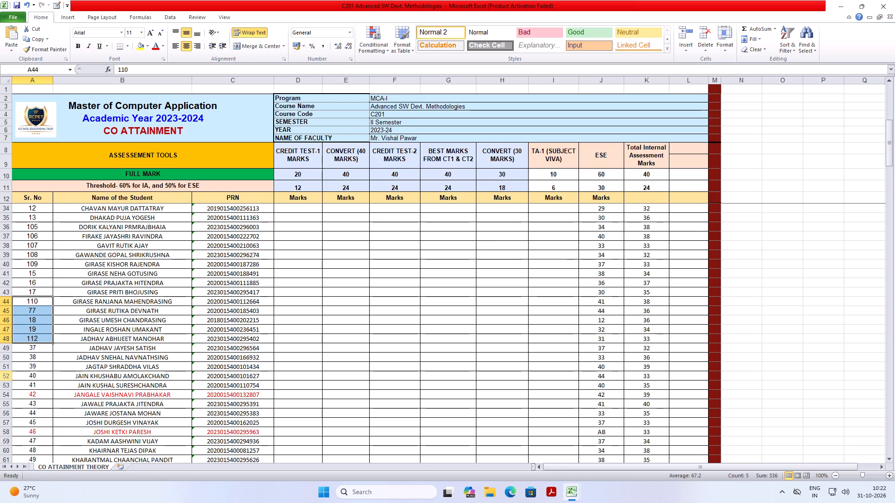
{"action": "left_click", "coordinate": [37, 353]}
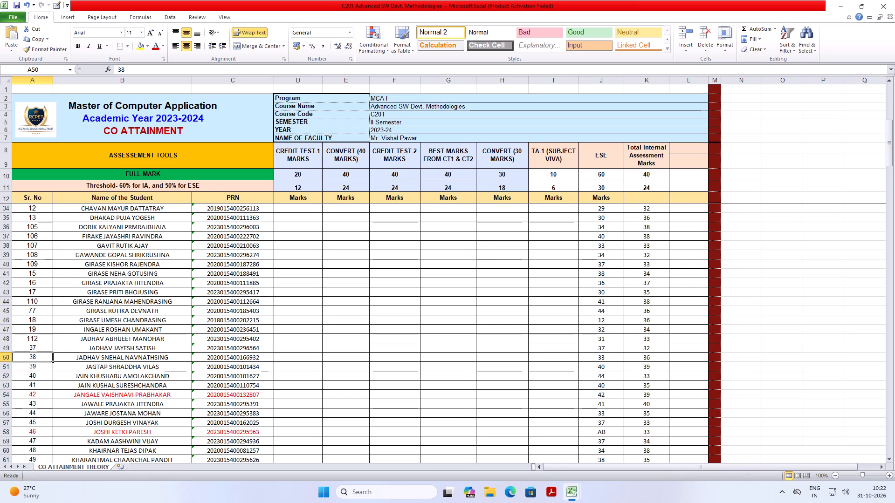
{"action": "left_click", "coordinate": [47, 350]}
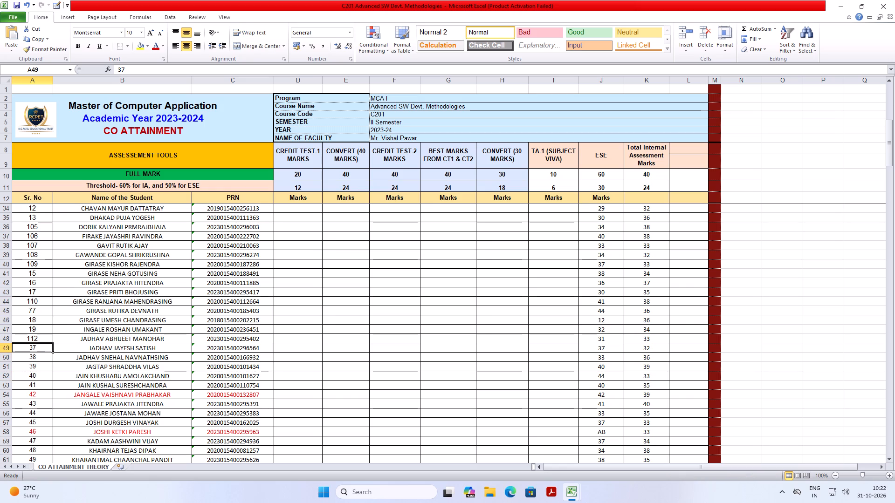
{"action": "key", "text": "ctrl+s"}
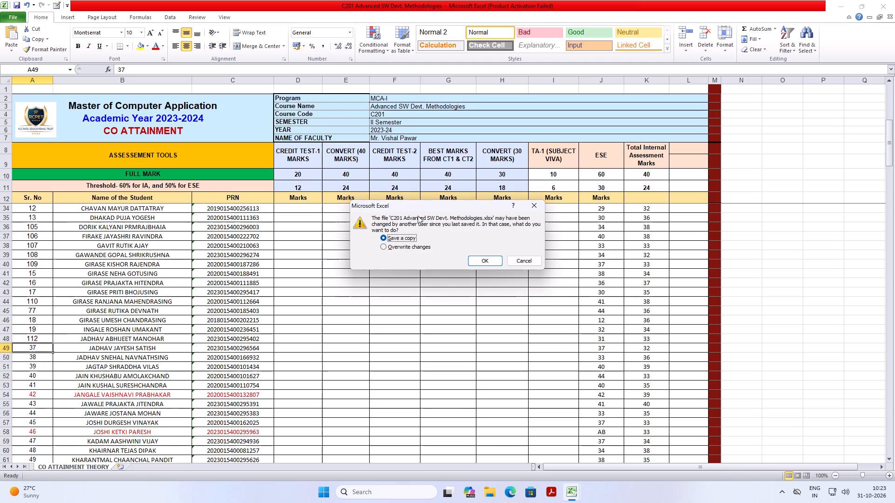
{"action": "left_click", "coordinate": [427, 248]}
{"action": "left_click", "coordinate": [503, 272]}
{"action": "left_click", "coordinate": [493, 263]}
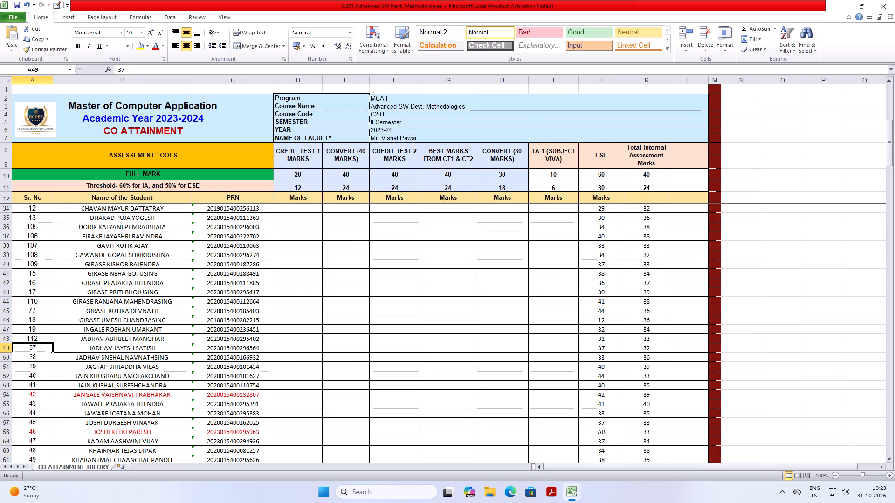
Paste the copied roll numbers 113, 20, 177, 21 and 22 into Sr. No cells A49 to A53 of the C201 workbook.
{"action": "scroll", "coordinate": [106, 374], "scroll_direction": "up", "scroll_amount": 2, "text": "ctrl"}
{"action": "scroll", "coordinate": [106, 373], "scroll_direction": "down", "scroll_amount": 3}
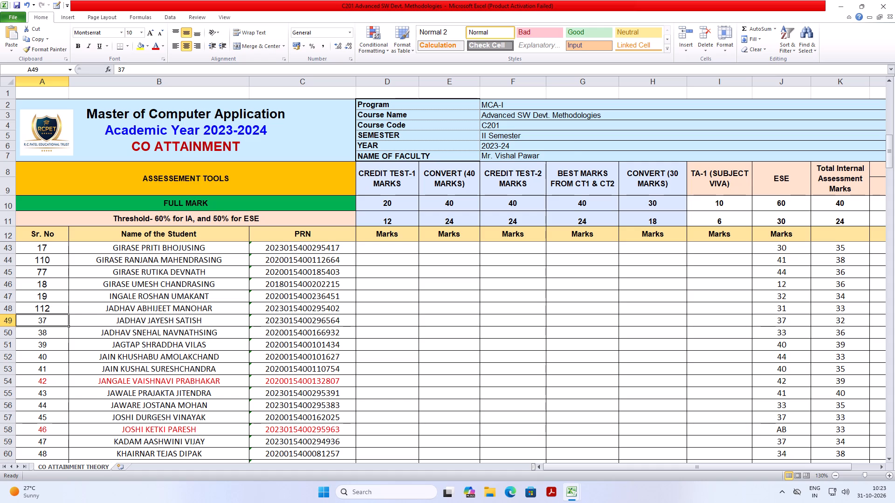
{"action": "key", "text": "alt+Tab"}
{"action": "key", "text": "alt+Tab"}
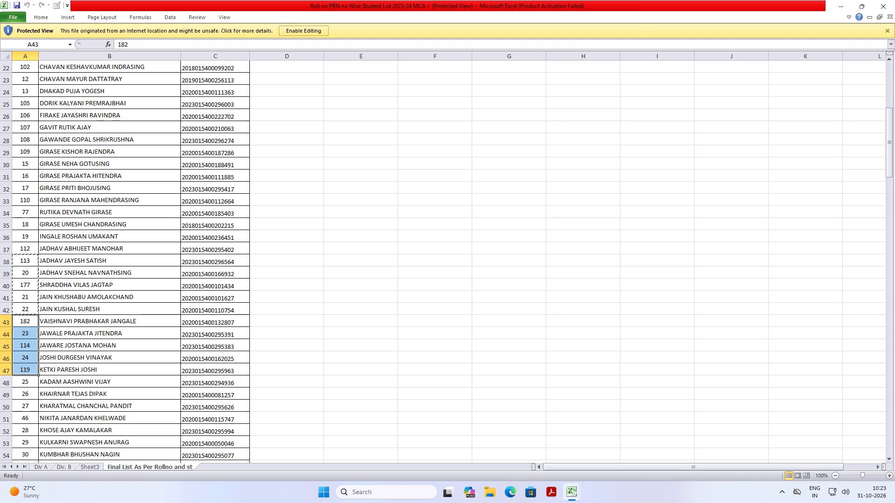
{"action": "key", "text": "alt+Tab"}
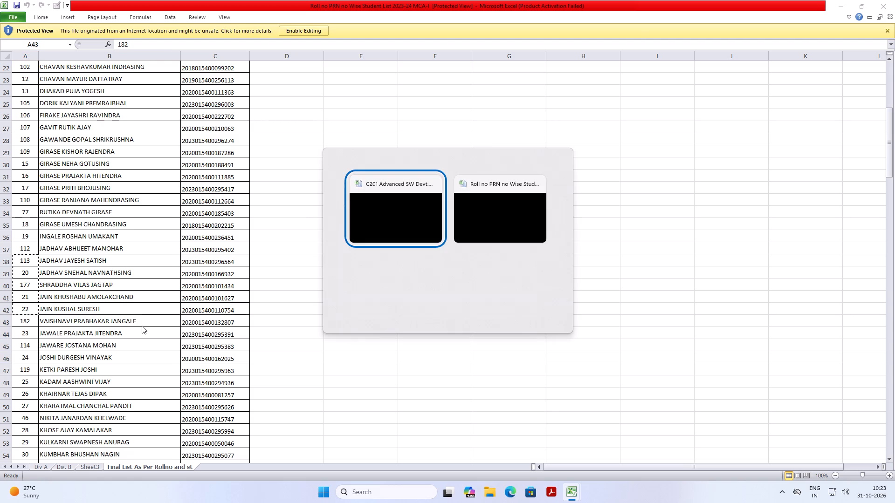
{"action": "key", "text": "alt+Tab"}
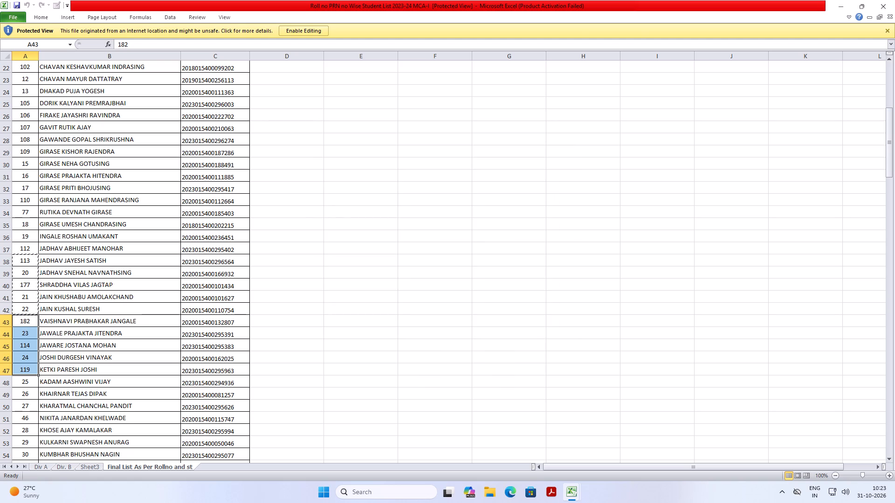
{"action": "key", "text": "alt+Tab"}
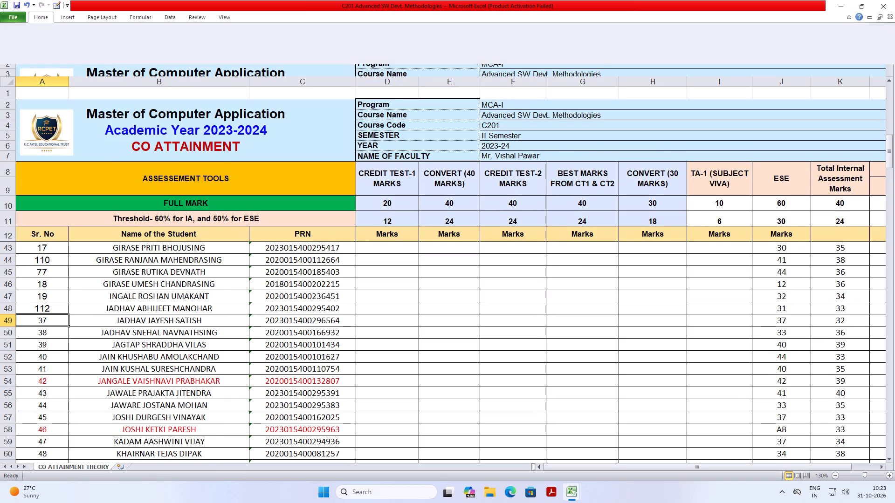
{"action": "key", "text": "ctrl+v"}
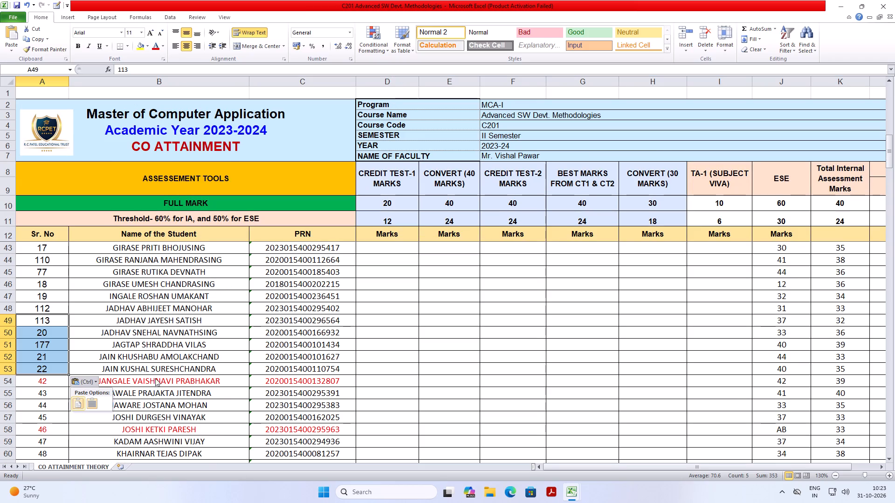
Copy roll numbers 182, 23, 114, 24 and 119 from the MCA-I list into Sr. No cells A54 to A58 of the C201 workbook.
{"action": "key", "text": "alt+Tab"}
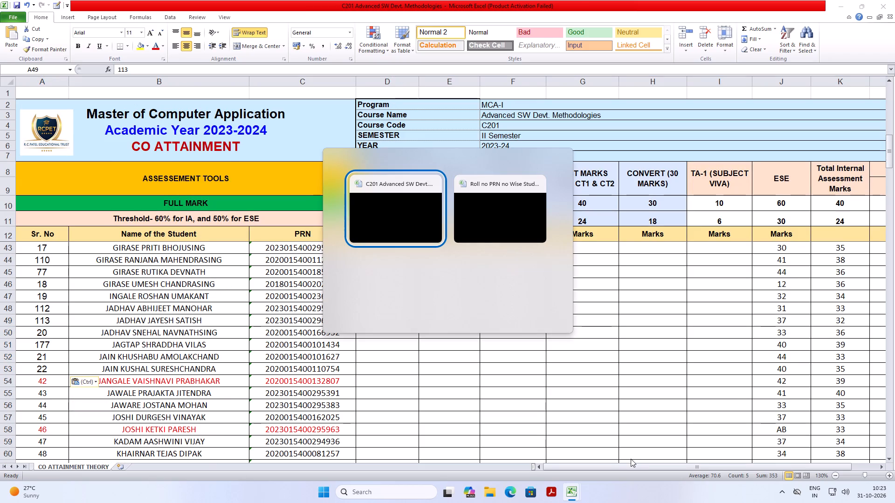
{"action": "key", "text": "alt+Tab"}
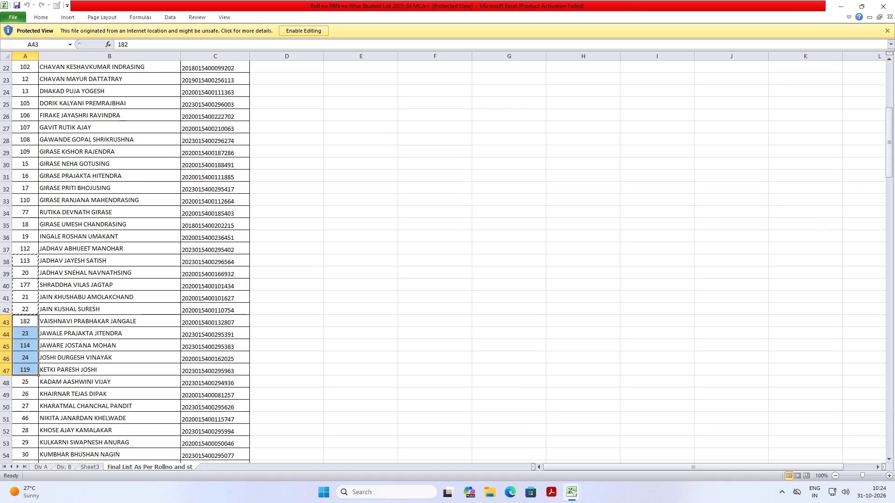
{"action": "key", "text": "ctrl+c"}
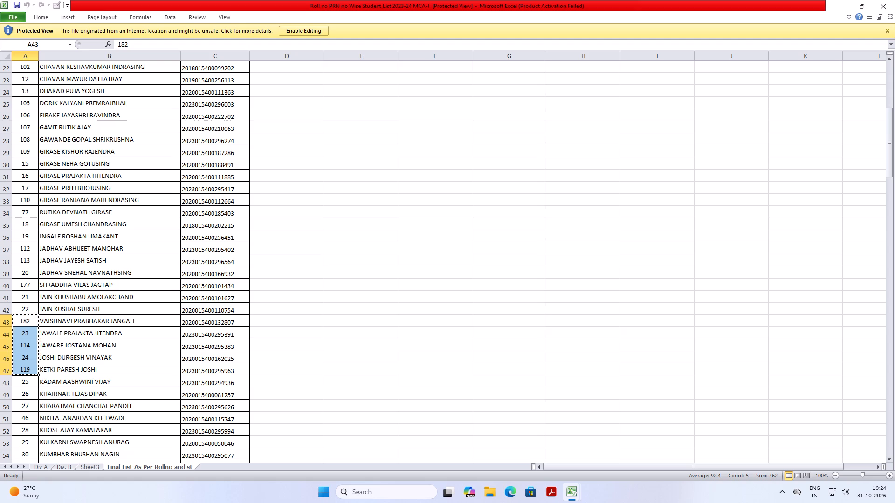
{"action": "key", "text": "alt+Tab"}
{"action": "key", "text": "alt+Tab"}
{"action": "scroll", "coordinate": [98, 323], "scroll_direction": "down", "scroll_amount": 1}
{"action": "key", "text": "alt+Tab"}
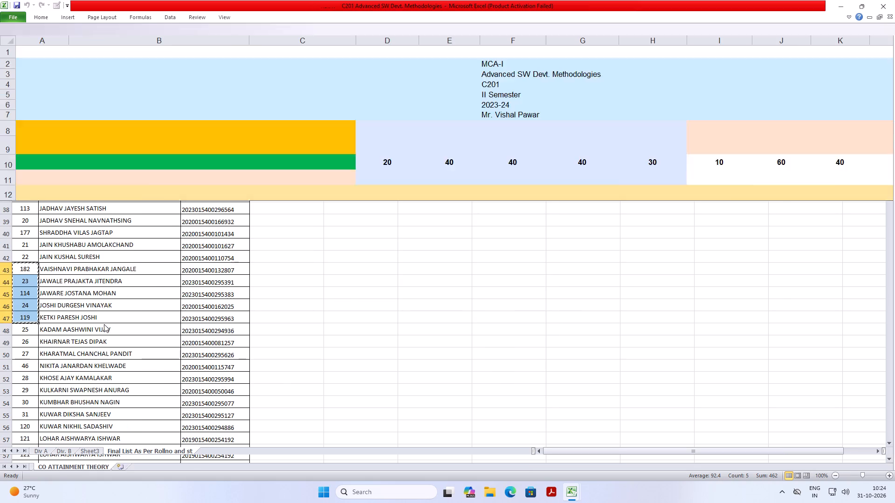
{"action": "scroll", "coordinate": [97, 378], "scroll_direction": "down", "scroll_amount": 2}
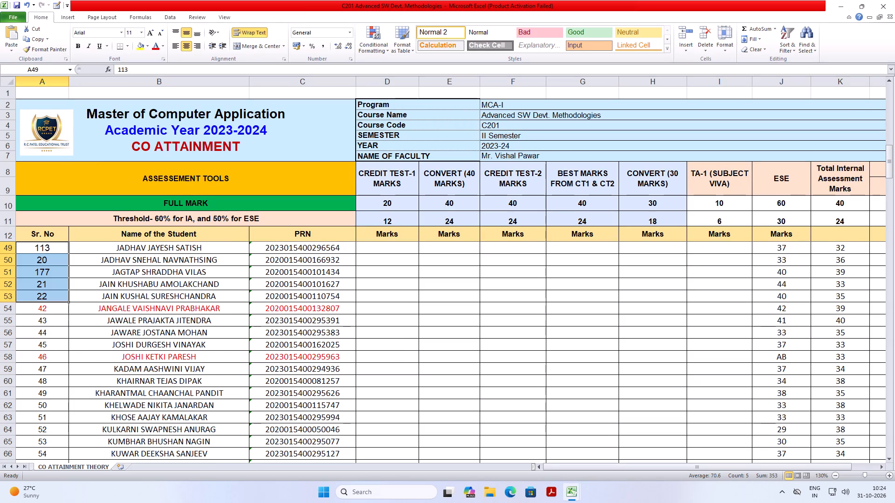
{"action": "left_click_drag", "start_coordinate": [51, 308], "coordinate": [59, 360]}
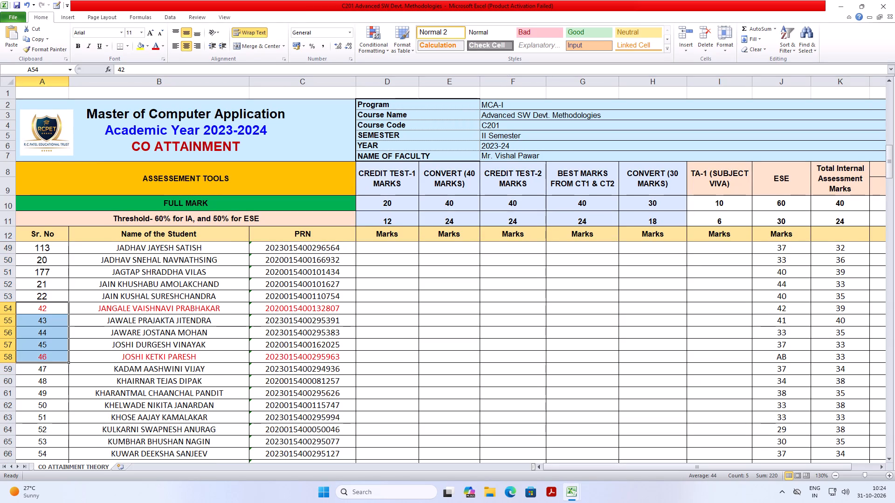
{"action": "key", "text": "ctrl+v"}
Copy roll numbers 25, 26, 27, 46 and 28 from MCA-I list cells A48 to A52 into C201 Sr. No cells A59 to A63.
{"action": "key", "text": "alt+Tab"}
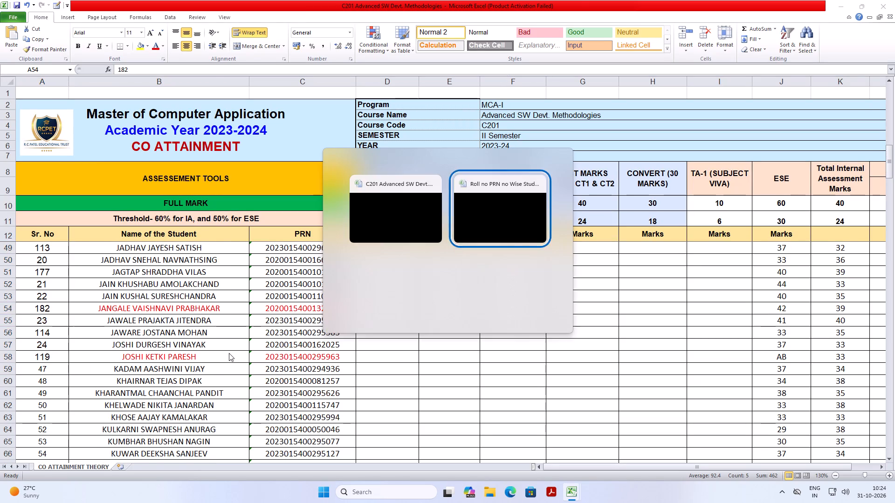
{"action": "key", "text": "alt+Tab"}
{"action": "scroll", "coordinate": [116, 377], "scroll_direction": "down", "scroll_amount": 1}
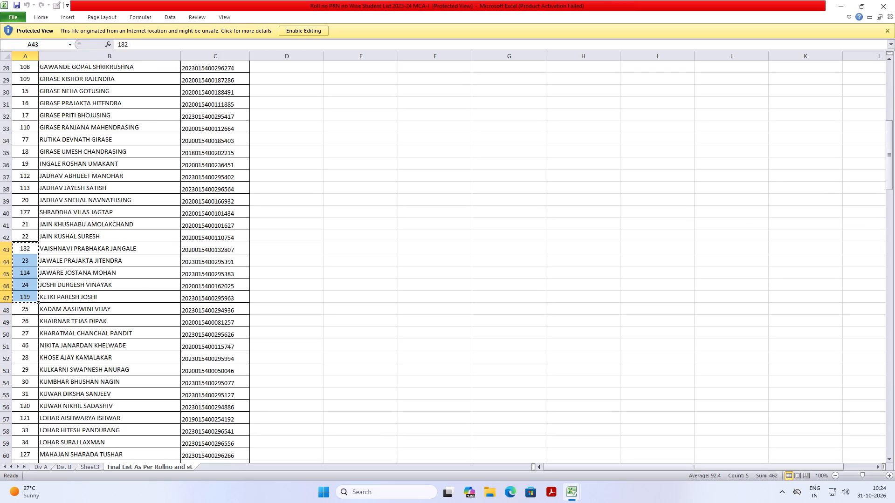
{"action": "left_click_drag", "start_coordinate": [24, 312], "coordinate": [26, 338]}
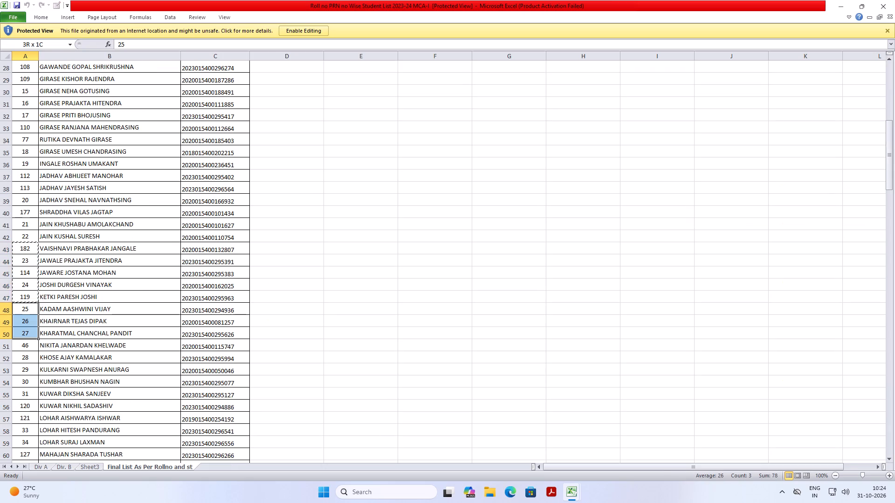
{"action": "left_click_drag", "start_coordinate": [26, 338], "coordinate": [26, 367]}
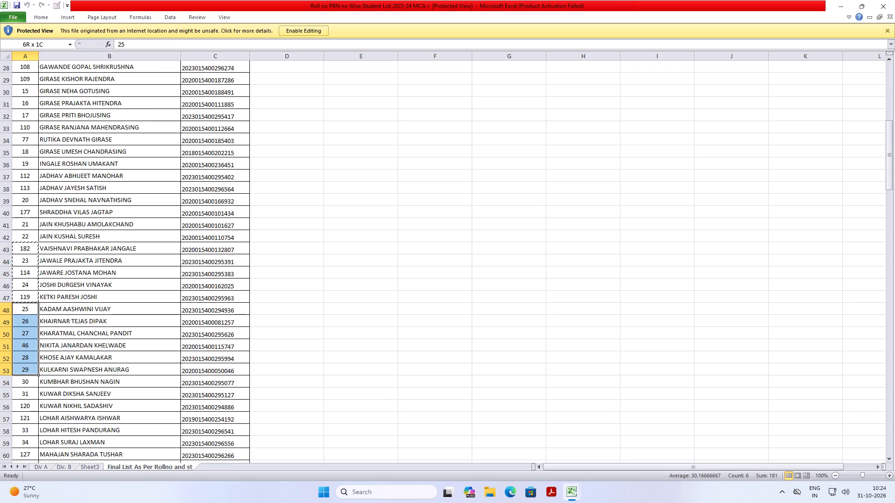
{"action": "left_click_drag", "start_coordinate": [26, 367], "coordinate": [29, 359]}
{"action": "key", "text": "alt+Tab"}
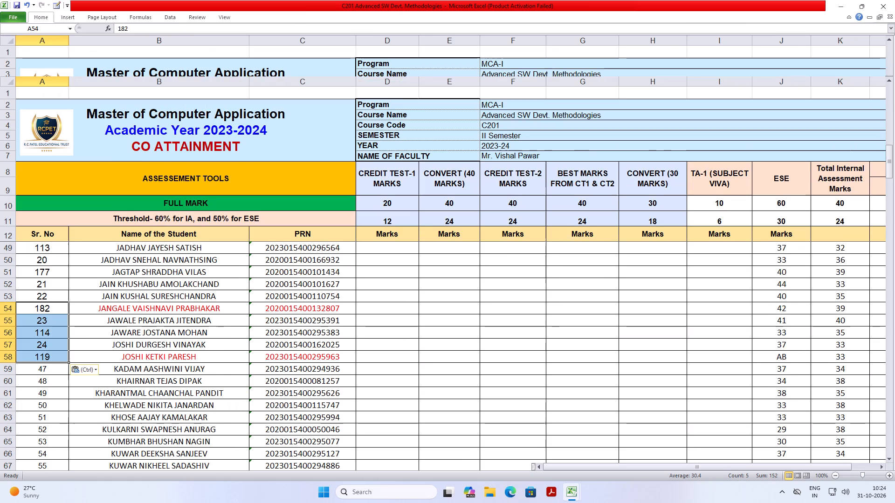
{"action": "key", "text": "alt+Tab"}
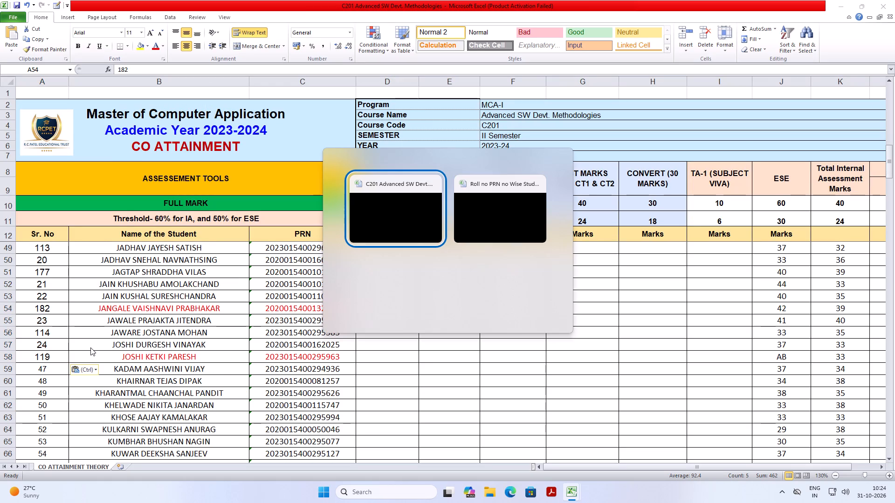
{"action": "key", "text": "alt+Tab"}
{"action": "scroll", "coordinate": [84, 367], "scroll_direction": "down", "scroll_amount": 1}
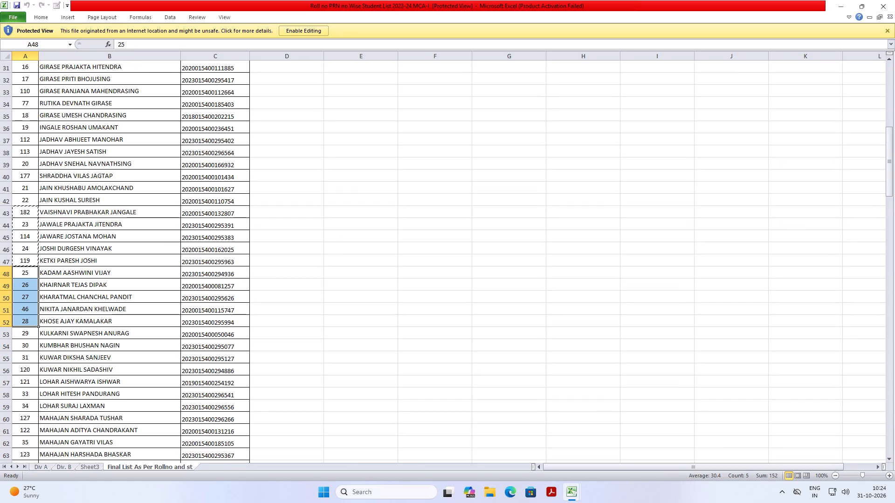
{"action": "key", "text": "ctrl+c"}
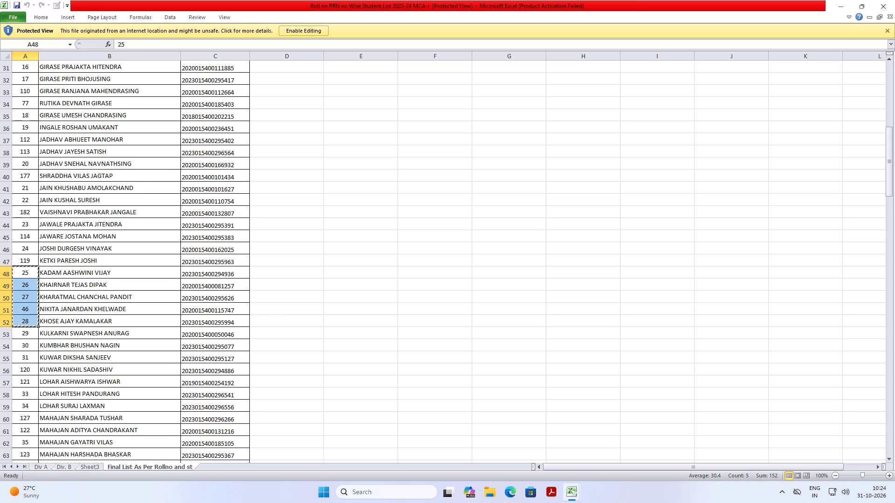
{"action": "key", "text": "alt+Tab"}
{"action": "key", "text": "alt+Tab"}
{"action": "key", "text": "alt+Tab"}
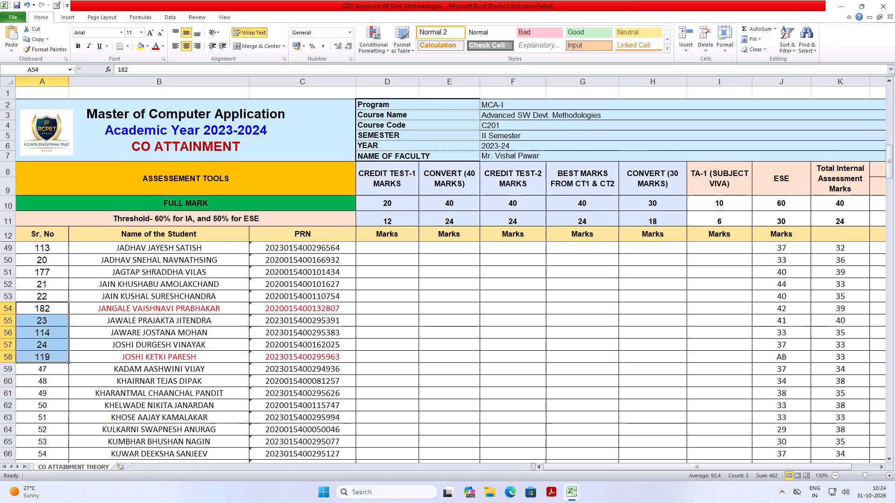
{"action": "scroll", "coordinate": [96, 347], "scroll_direction": "down", "scroll_amount": 2}
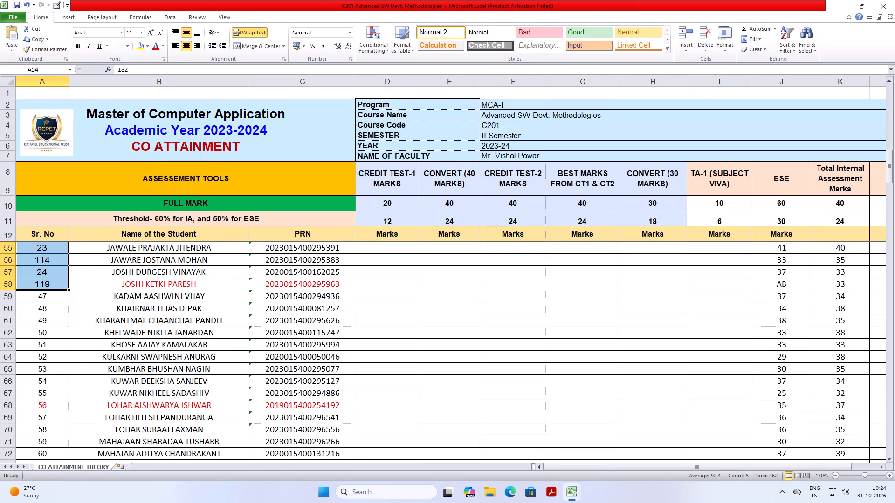
{"action": "left_click_drag", "start_coordinate": [52, 300], "coordinate": [52, 306]}
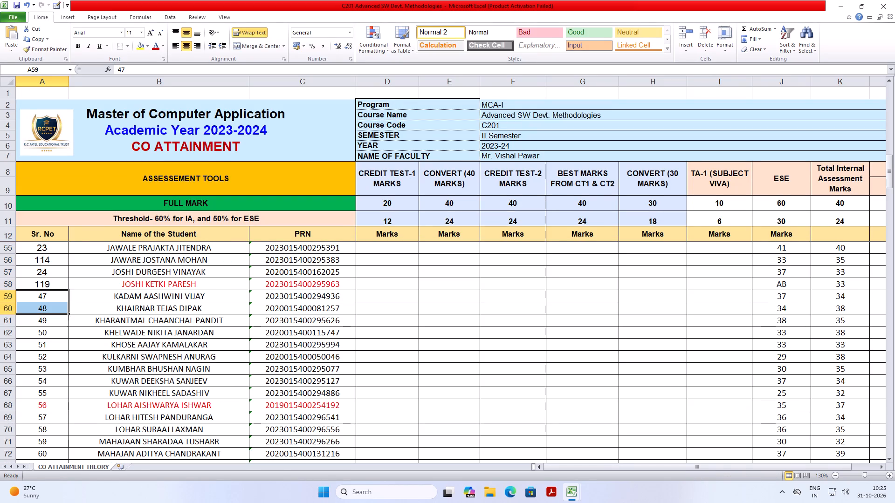
{"action": "left_click_drag", "start_coordinate": [52, 306], "coordinate": [57, 350]}
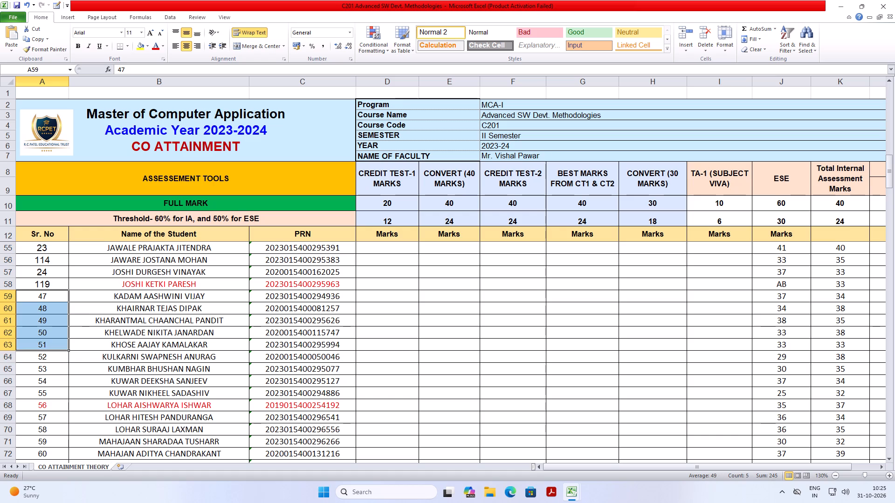
{"action": "key", "text": "ctrl+v"}
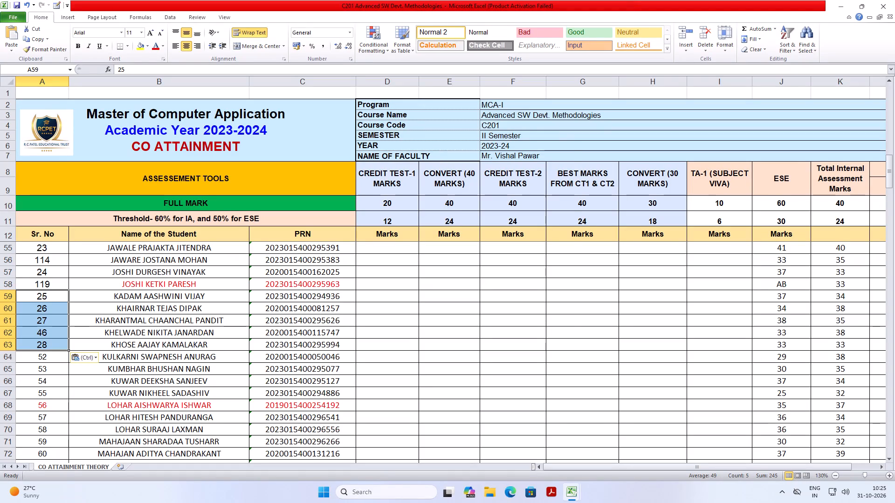
Select roll numbers 29, 30, 31, 120, 121, 33 and 34 in cells A53 to A59 of the MCA-I student list.
{"action": "key", "text": "alt+Tab"}
{"action": "key", "text": "alt+Tab"}
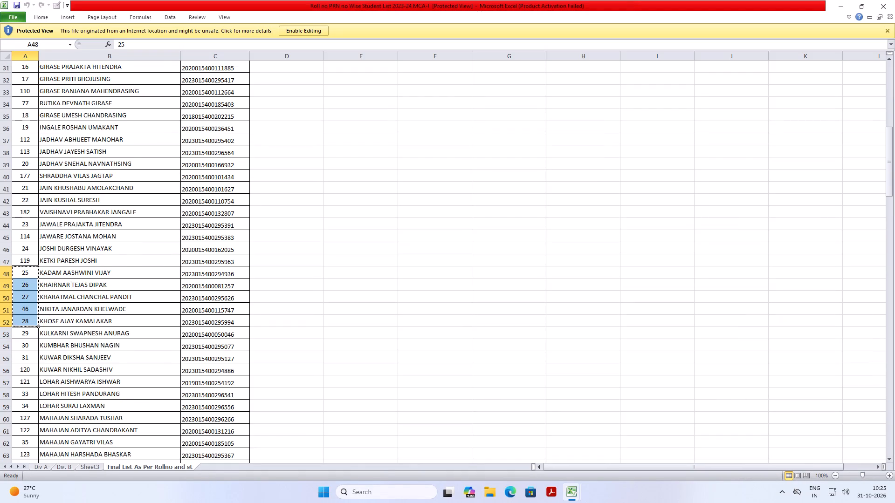
{"action": "scroll", "coordinate": [124, 391], "scroll_direction": "down", "scroll_amount": 1}
{"action": "left_click", "coordinate": [30, 292]}
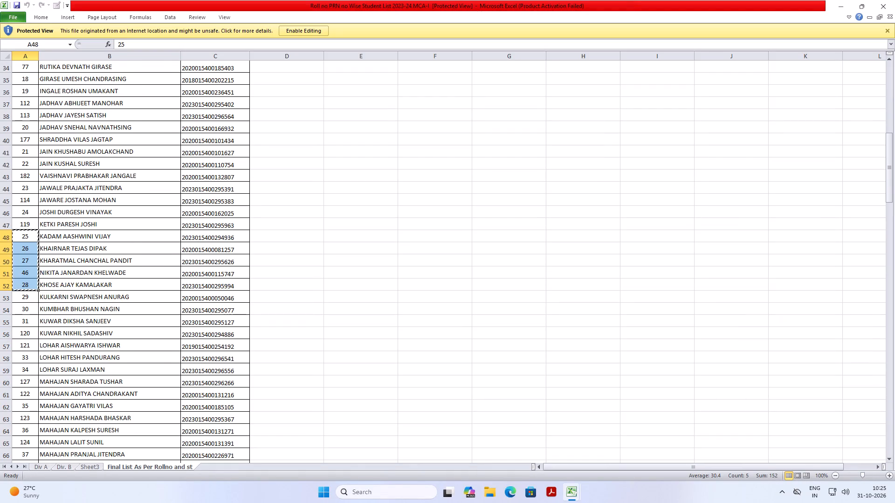
{"action": "left_click_drag", "start_coordinate": [31, 296], "coordinate": [34, 322]}
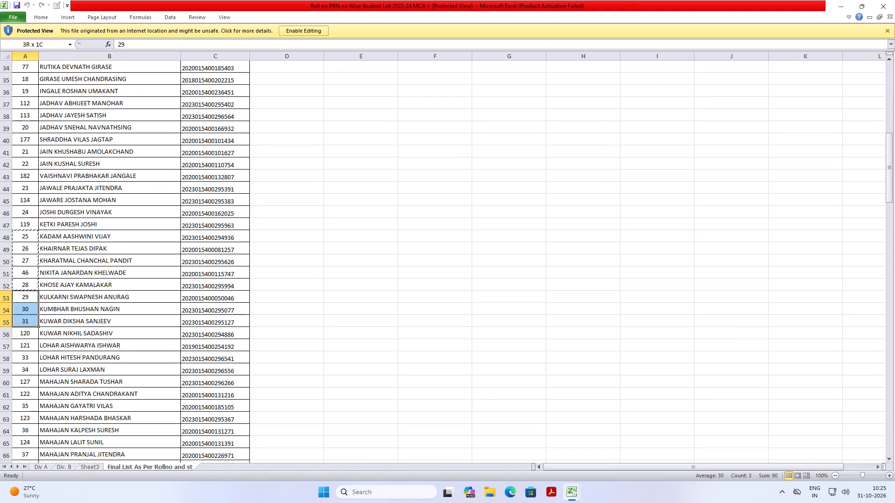
{"action": "left_click_drag", "start_coordinate": [34, 322], "coordinate": [40, 353]}
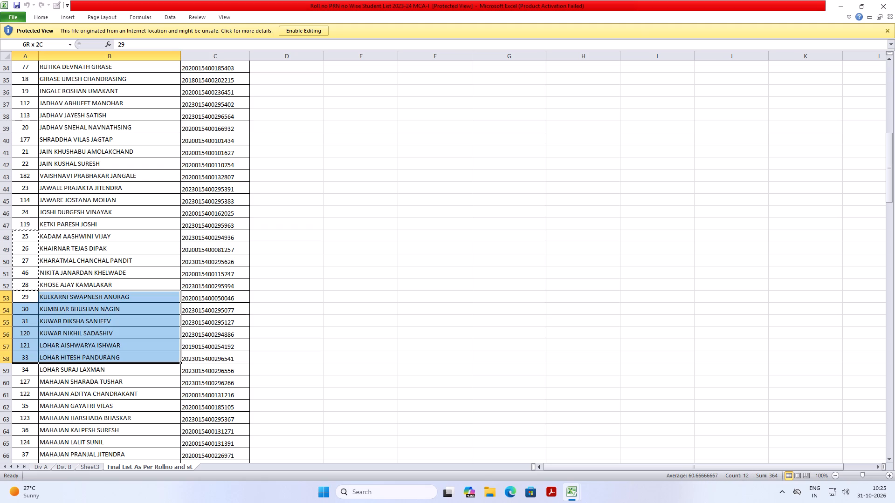
{"action": "left_click_drag", "start_coordinate": [40, 353], "coordinate": [22, 333]}
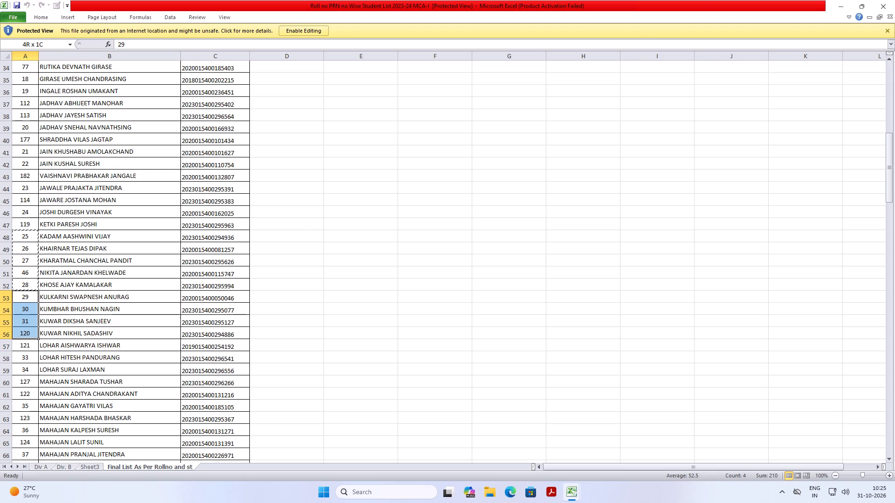
{"action": "left_click_drag", "start_coordinate": [22, 333], "coordinate": [25, 375]}
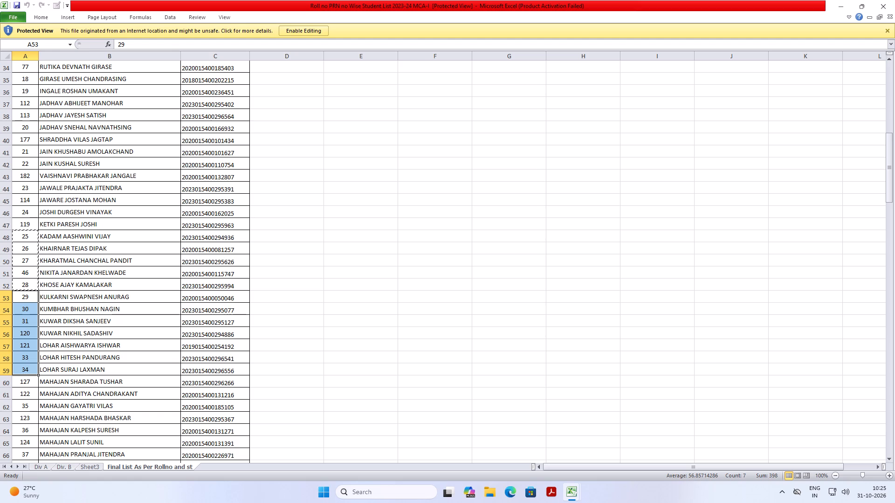
Compare the C201 student names from row 64 onward with the selected rows of the MCA-I student list.
{"action": "key", "text": "alt+Tab"}
{"action": "key", "text": "alt+Tab"}
{"action": "key", "text": "alt+Tab"}
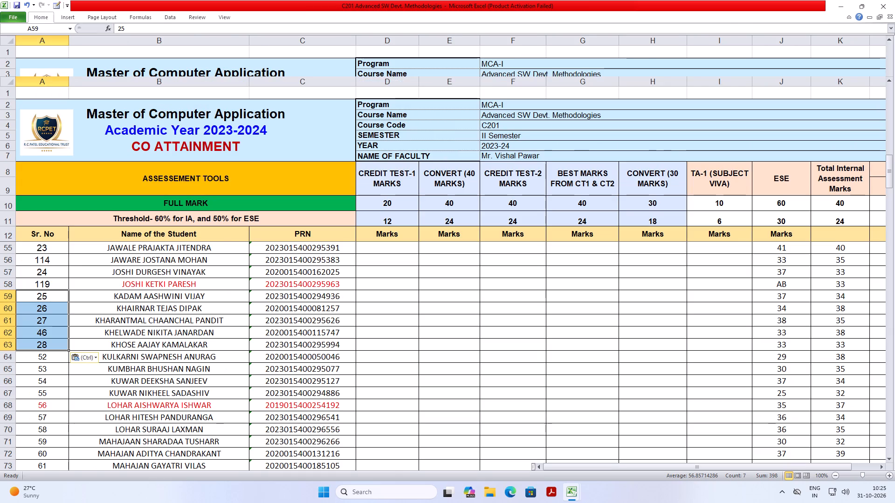
{"action": "scroll", "coordinate": [165, 359], "scroll_direction": "down", "scroll_amount": 3}
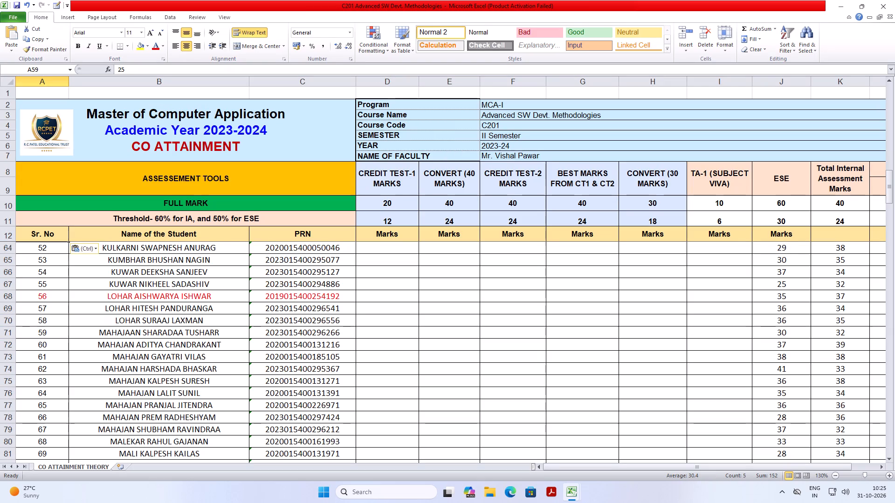
{"action": "key", "text": "alt+Tab"}
{"action": "key", "text": "alt+Tab"}
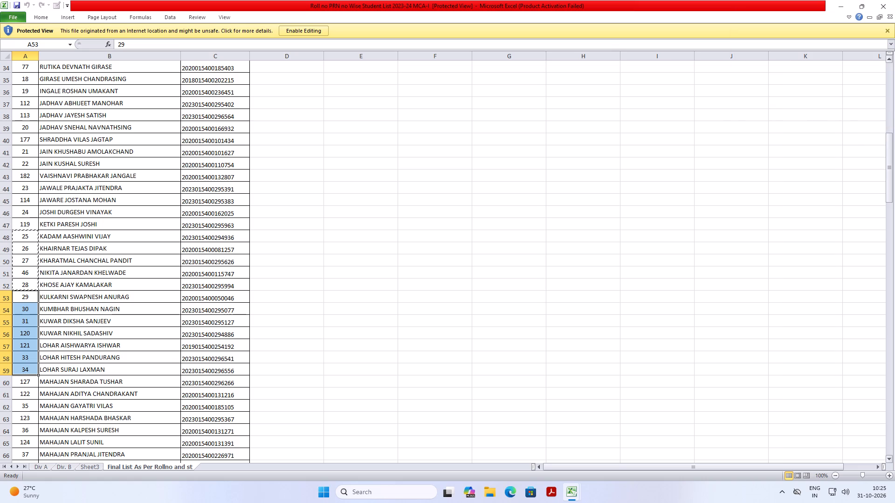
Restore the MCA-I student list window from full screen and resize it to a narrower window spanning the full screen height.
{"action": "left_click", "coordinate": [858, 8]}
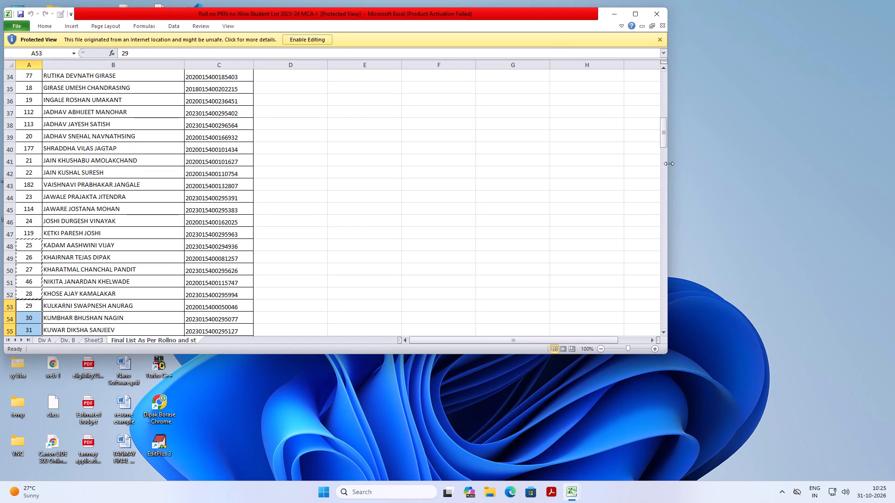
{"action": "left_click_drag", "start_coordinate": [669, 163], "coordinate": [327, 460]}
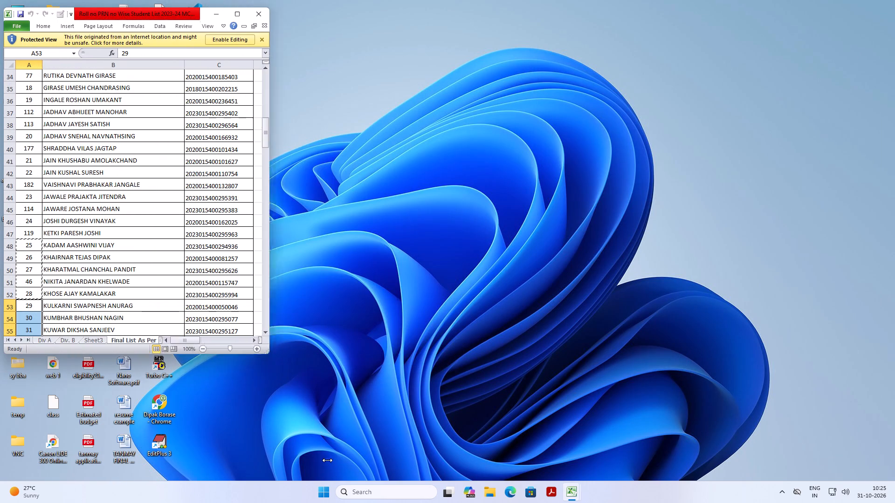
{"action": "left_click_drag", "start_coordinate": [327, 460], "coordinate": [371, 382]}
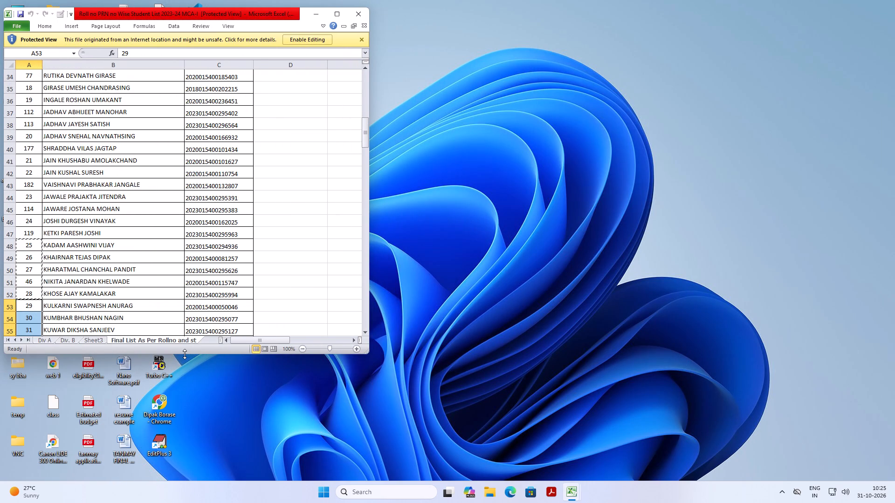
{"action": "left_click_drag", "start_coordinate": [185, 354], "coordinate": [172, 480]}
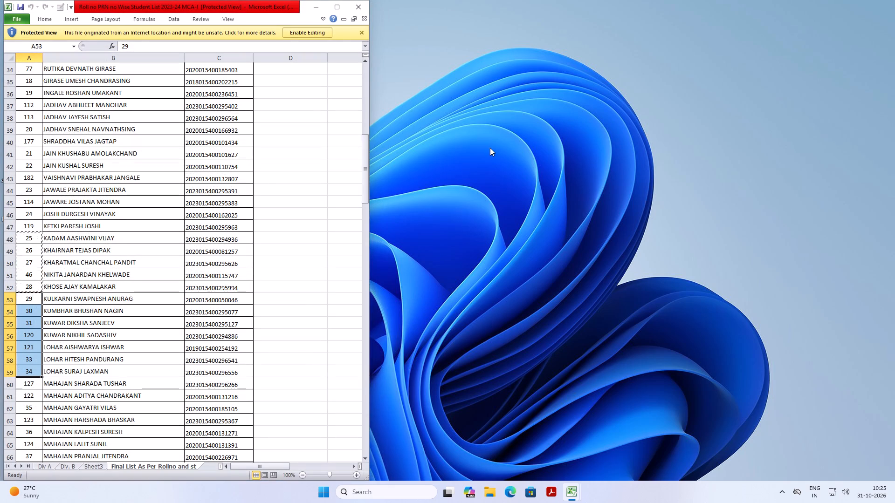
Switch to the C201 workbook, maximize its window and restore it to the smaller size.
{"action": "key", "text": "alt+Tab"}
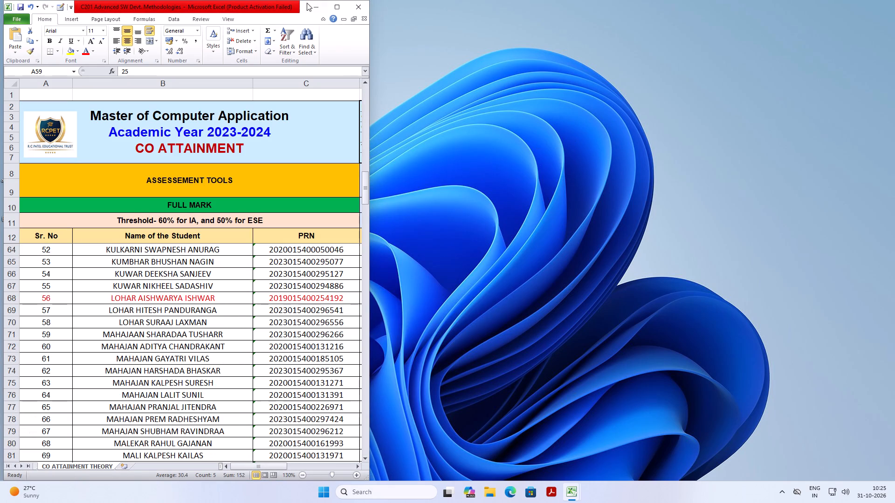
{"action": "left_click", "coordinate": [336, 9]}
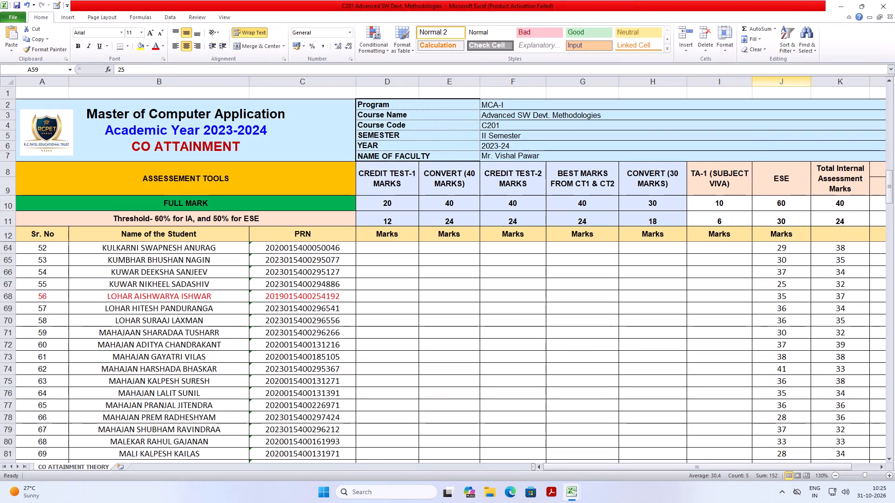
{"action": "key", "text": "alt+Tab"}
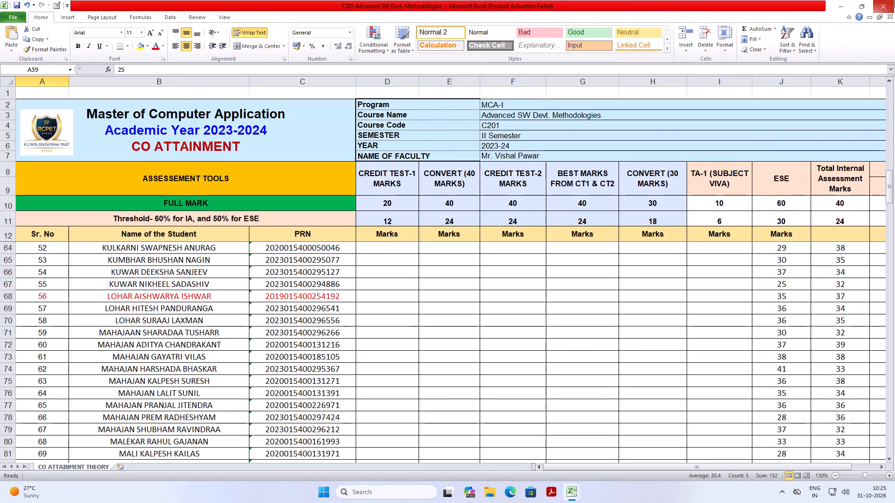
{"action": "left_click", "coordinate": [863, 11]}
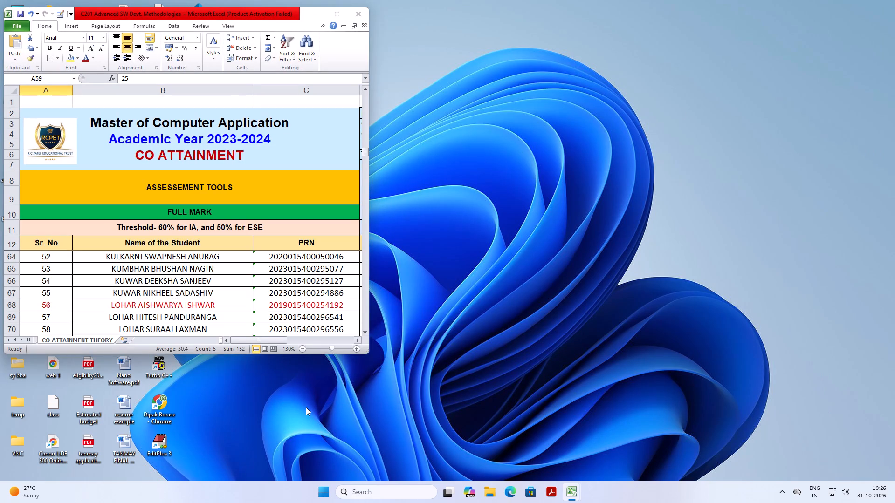
Switch to the MCA-I student list and snap its window to the left half of the screen.
{"action": "key", "text": "alt+Tab"}
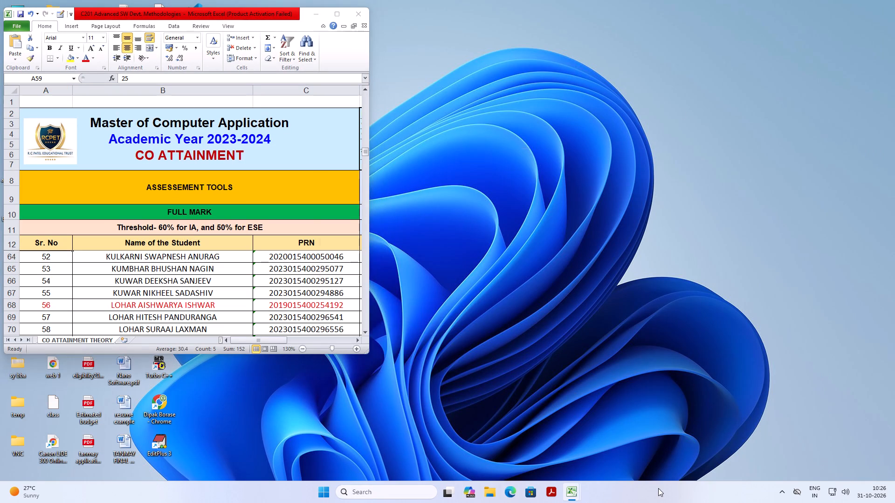
{"action": "left_click", "coordinate": [480, 202], "text": "alt"}
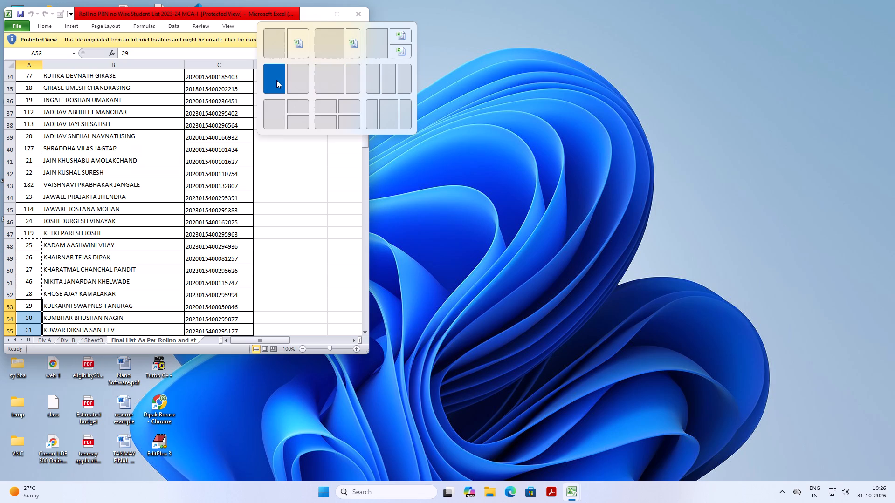
{"action": "left_click_drag", "start_coordinate": [276, 80], "coordinate": [289, 131], "text": "alt"}
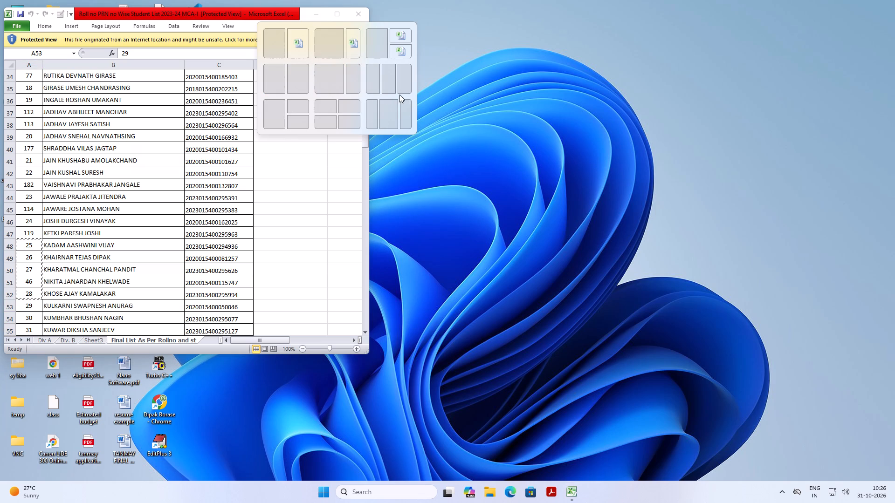
{"action": "left_click", "coordinate": [282, 53], "text": "alt"}
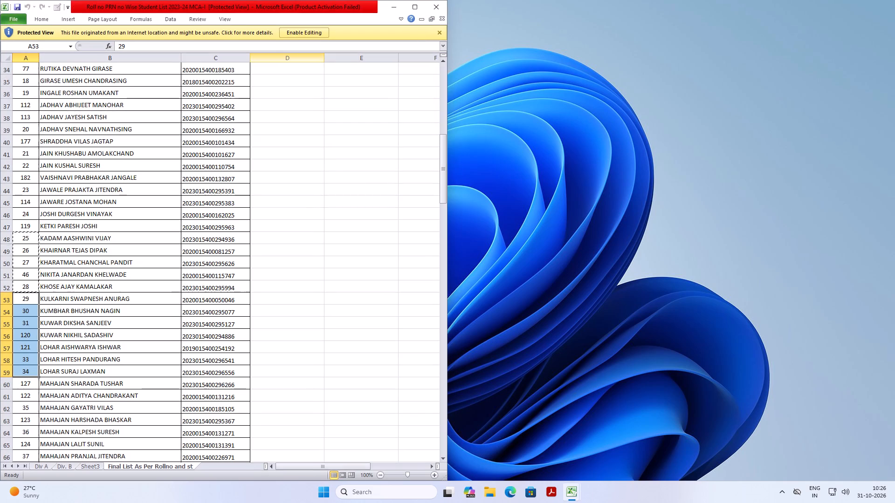
{"action": "left_click", "coordinate": [516, 27]}
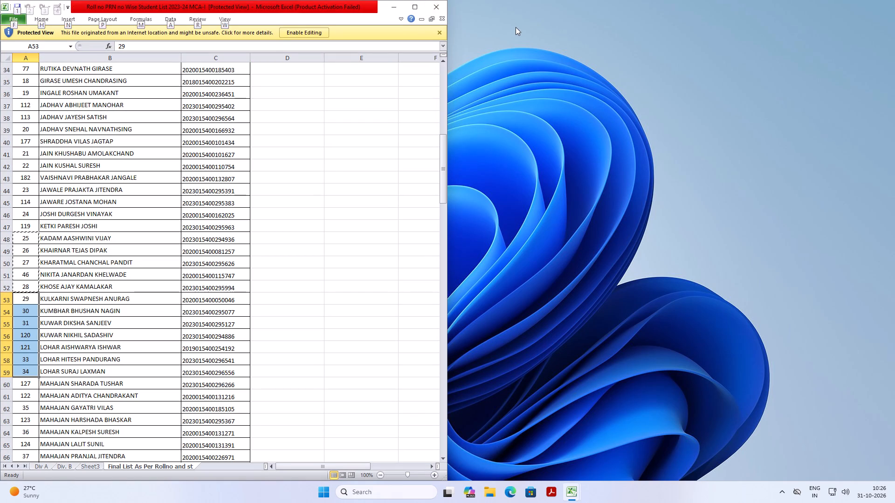
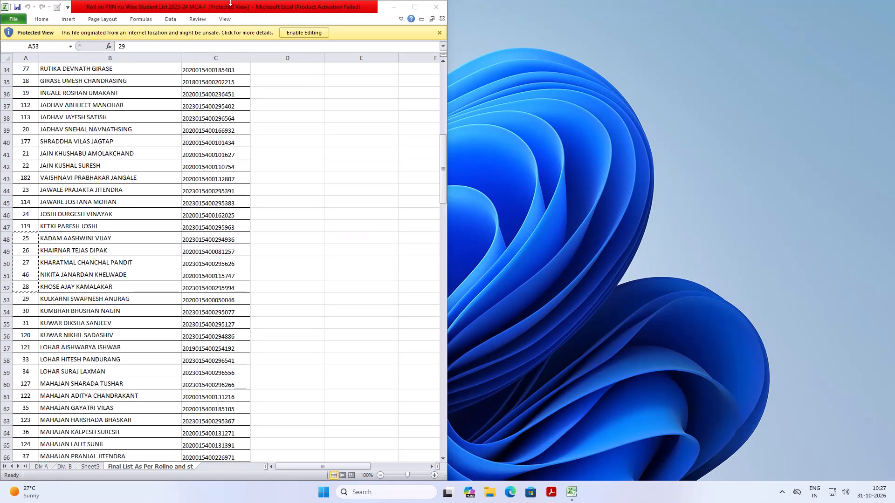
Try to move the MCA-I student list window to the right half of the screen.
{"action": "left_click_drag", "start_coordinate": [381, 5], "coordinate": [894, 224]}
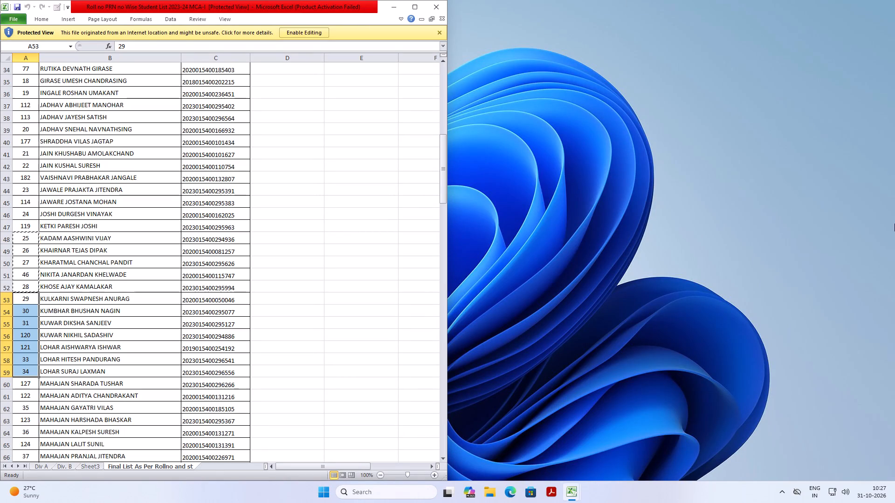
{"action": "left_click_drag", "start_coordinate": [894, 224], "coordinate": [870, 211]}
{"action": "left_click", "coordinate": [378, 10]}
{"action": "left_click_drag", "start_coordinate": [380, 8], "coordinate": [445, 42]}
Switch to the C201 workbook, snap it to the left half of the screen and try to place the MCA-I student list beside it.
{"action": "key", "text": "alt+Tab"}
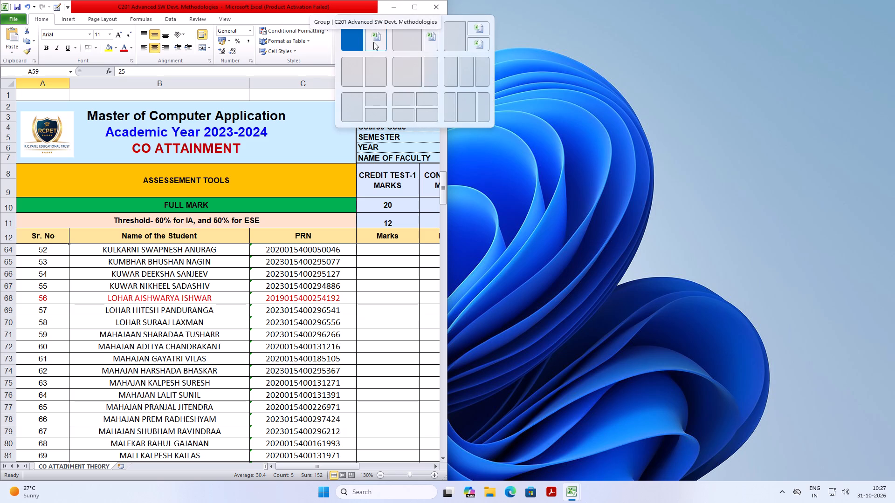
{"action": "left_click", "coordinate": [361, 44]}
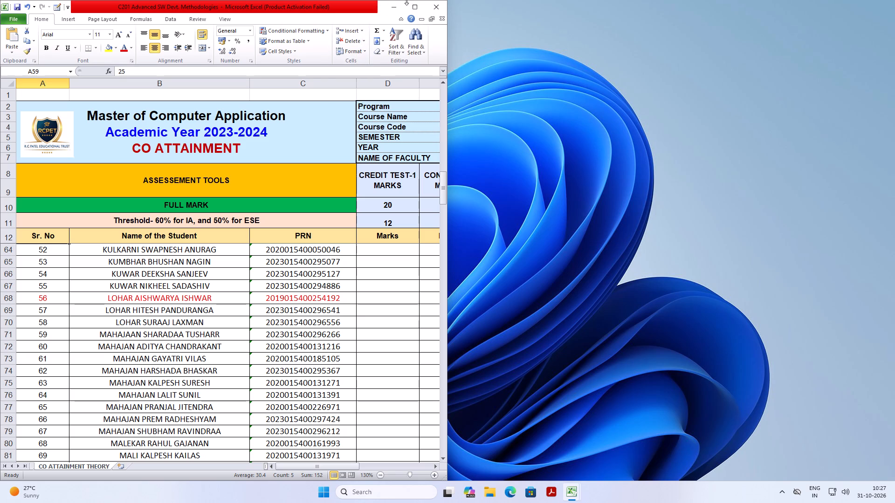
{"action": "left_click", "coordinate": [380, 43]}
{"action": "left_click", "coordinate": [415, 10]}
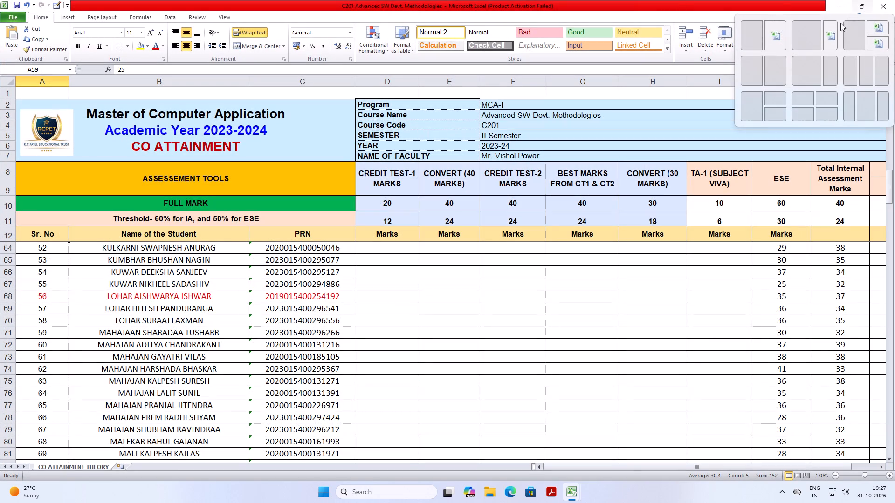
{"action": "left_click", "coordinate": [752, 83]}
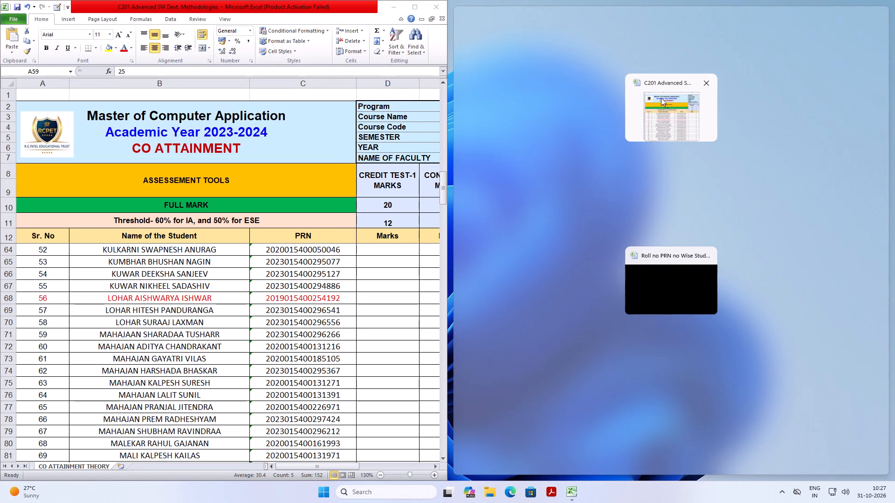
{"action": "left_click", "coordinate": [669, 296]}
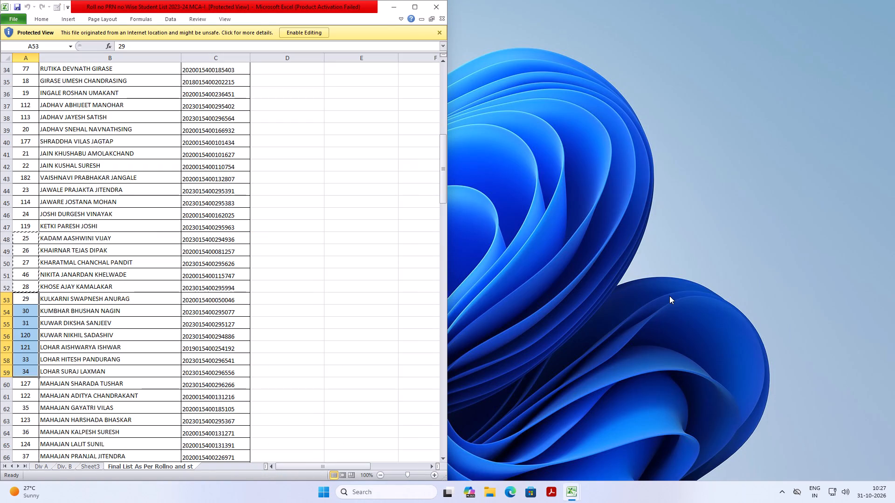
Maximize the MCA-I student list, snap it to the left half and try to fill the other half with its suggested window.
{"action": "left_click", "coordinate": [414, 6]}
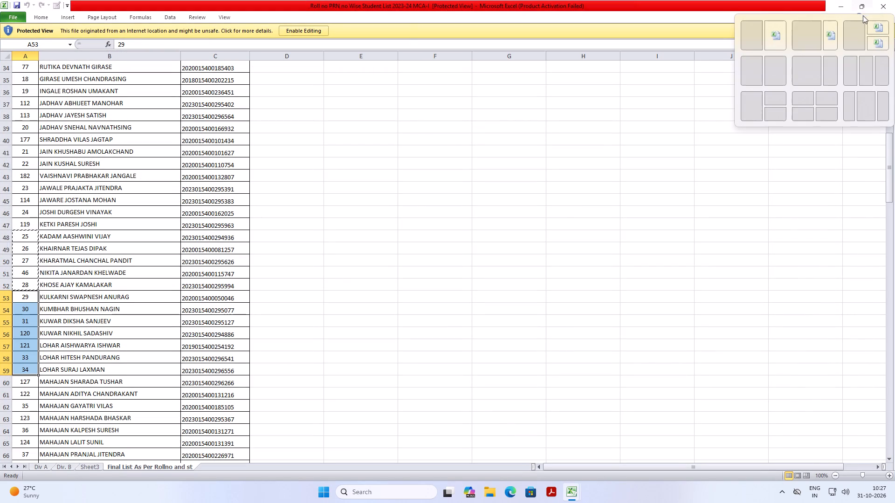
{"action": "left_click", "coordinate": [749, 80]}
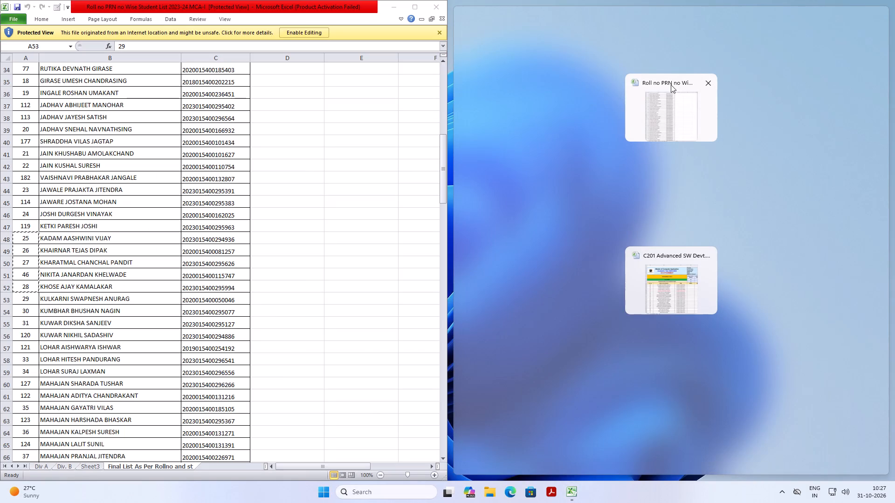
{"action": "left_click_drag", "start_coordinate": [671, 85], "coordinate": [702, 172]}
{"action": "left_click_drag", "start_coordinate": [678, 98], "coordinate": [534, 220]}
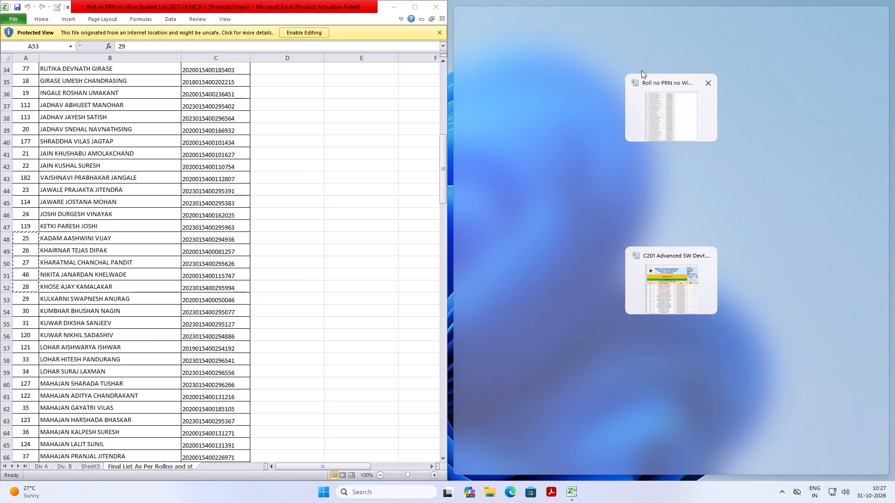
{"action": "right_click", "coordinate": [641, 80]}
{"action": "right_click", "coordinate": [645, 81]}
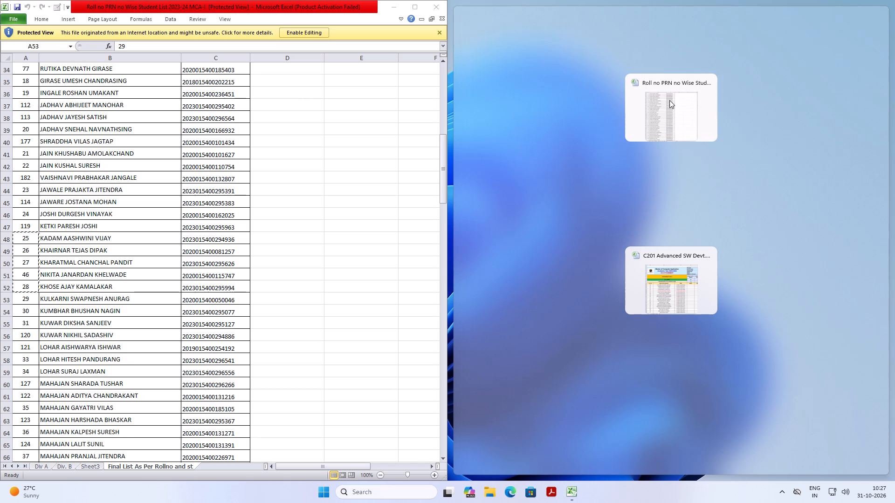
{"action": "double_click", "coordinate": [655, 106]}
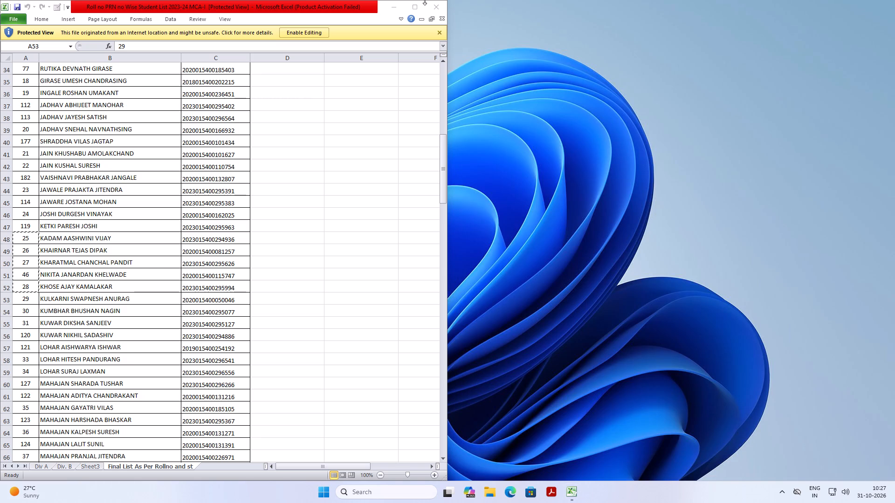
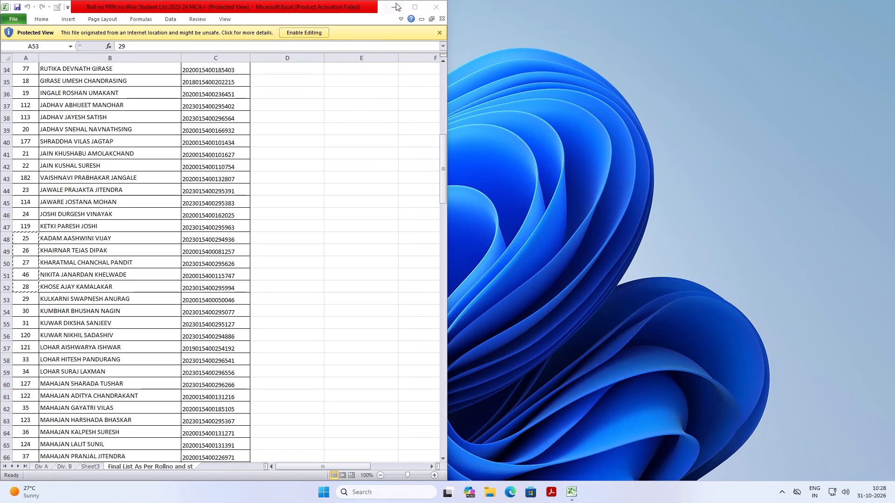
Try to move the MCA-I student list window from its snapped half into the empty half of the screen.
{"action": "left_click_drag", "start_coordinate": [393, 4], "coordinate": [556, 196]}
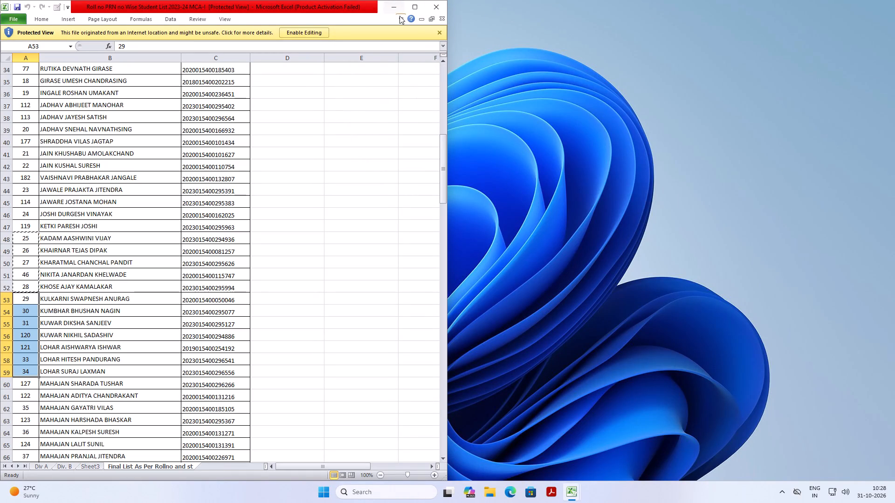
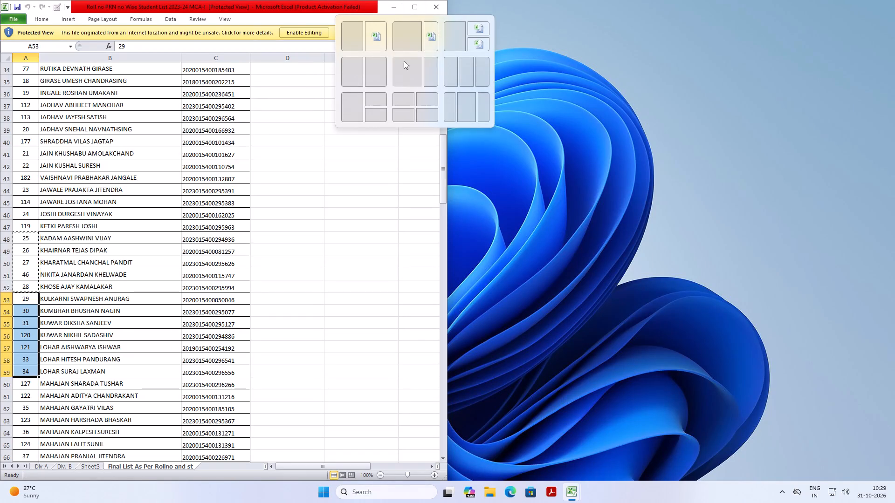
Open a new blank workbook in a separate Excel window and dismiss the activation wizard.
{"action": "left_click", "coordinate": [352, 82]}
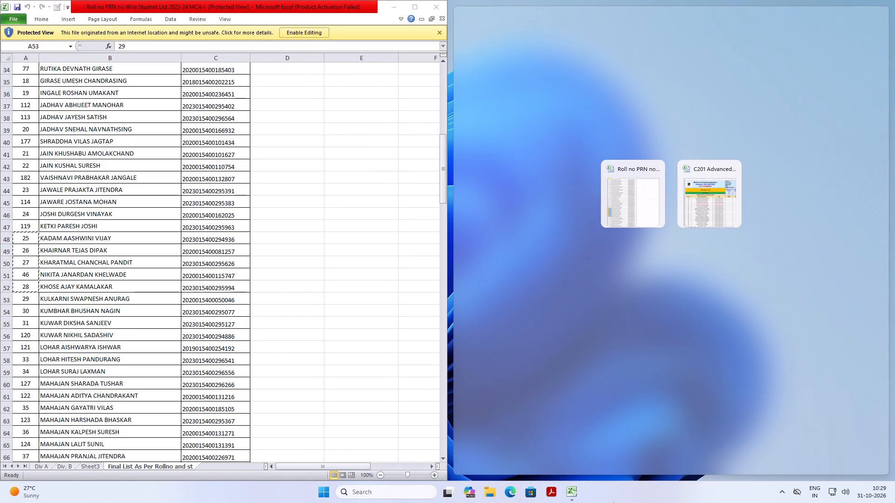
{"action": "left_click", "coordinate": [444, 265]}
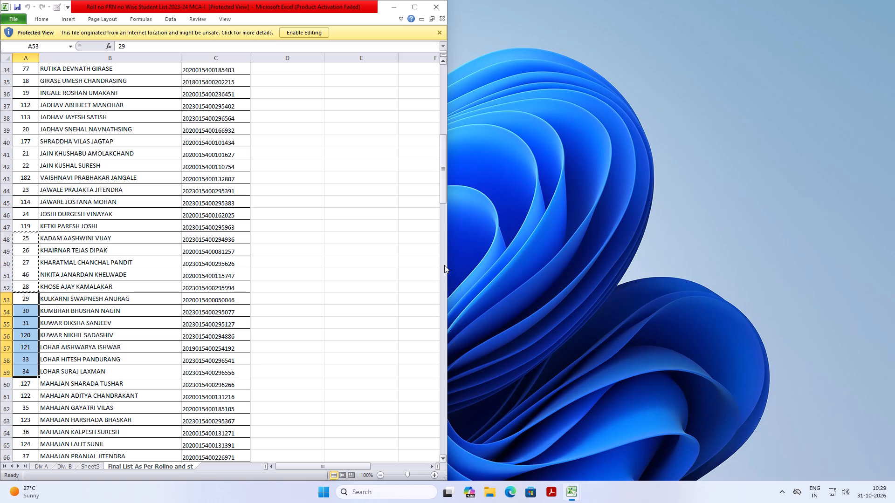
{"action": "right_click", "coordinate": [566, 499]}
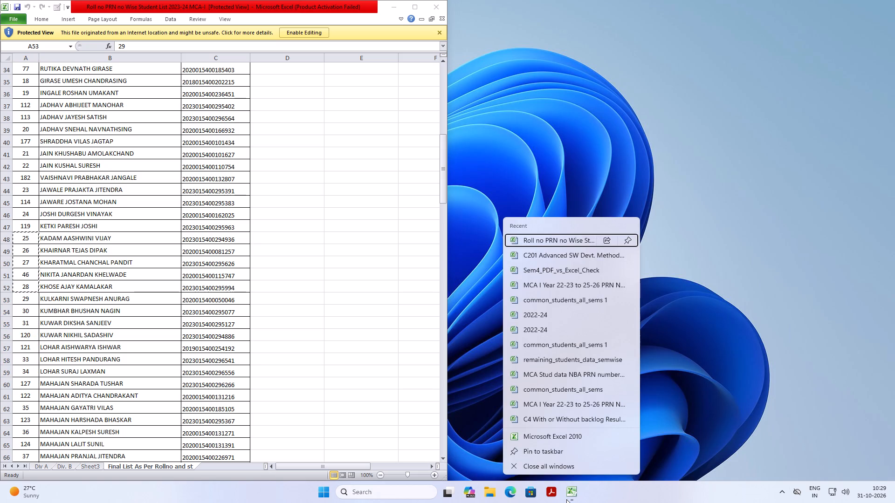
{"action": "left_click", "coordinate": [569, 439]}
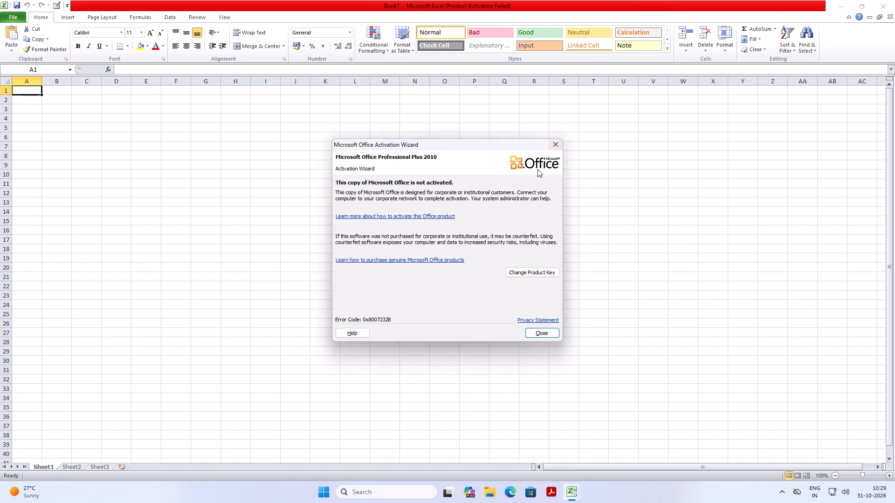
{"action": "left_click", "coordinate": [552, 142]}
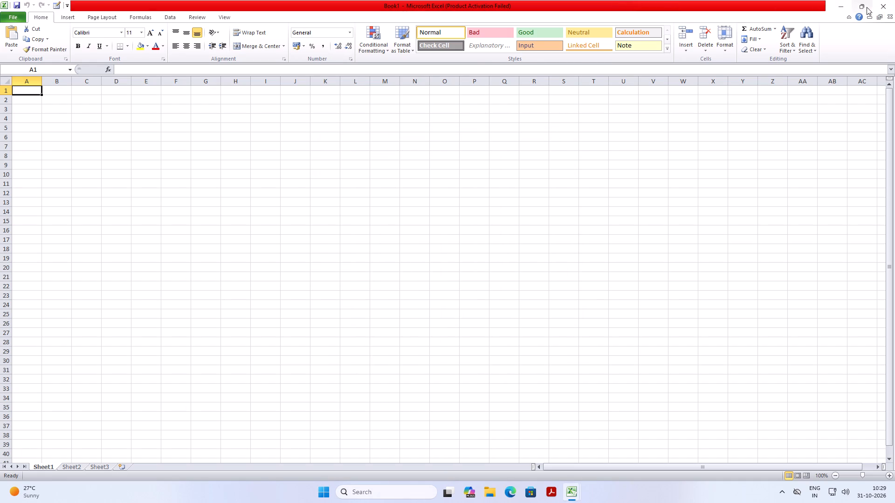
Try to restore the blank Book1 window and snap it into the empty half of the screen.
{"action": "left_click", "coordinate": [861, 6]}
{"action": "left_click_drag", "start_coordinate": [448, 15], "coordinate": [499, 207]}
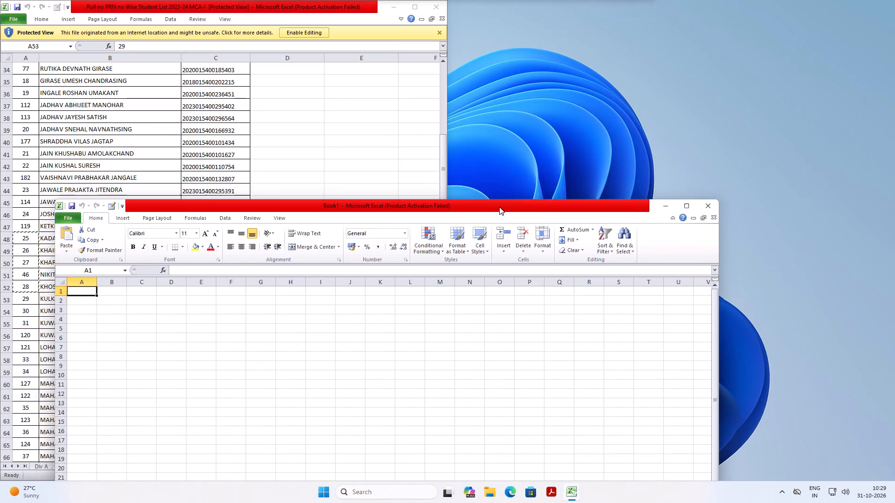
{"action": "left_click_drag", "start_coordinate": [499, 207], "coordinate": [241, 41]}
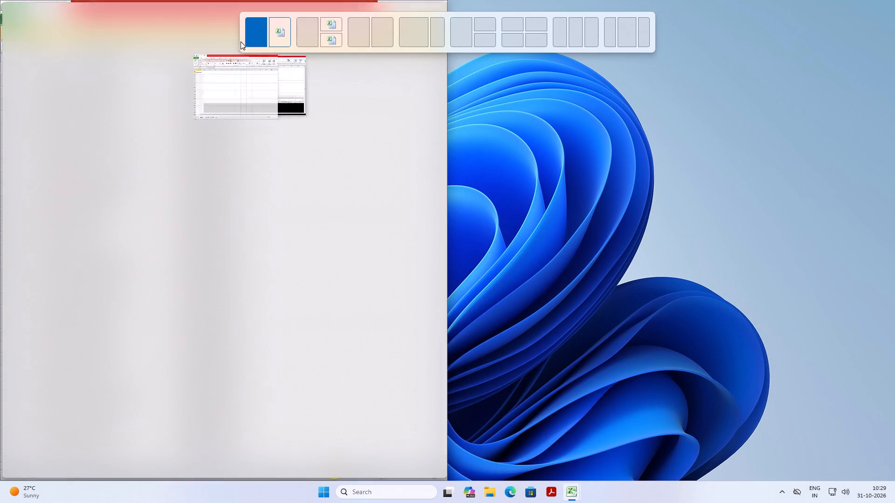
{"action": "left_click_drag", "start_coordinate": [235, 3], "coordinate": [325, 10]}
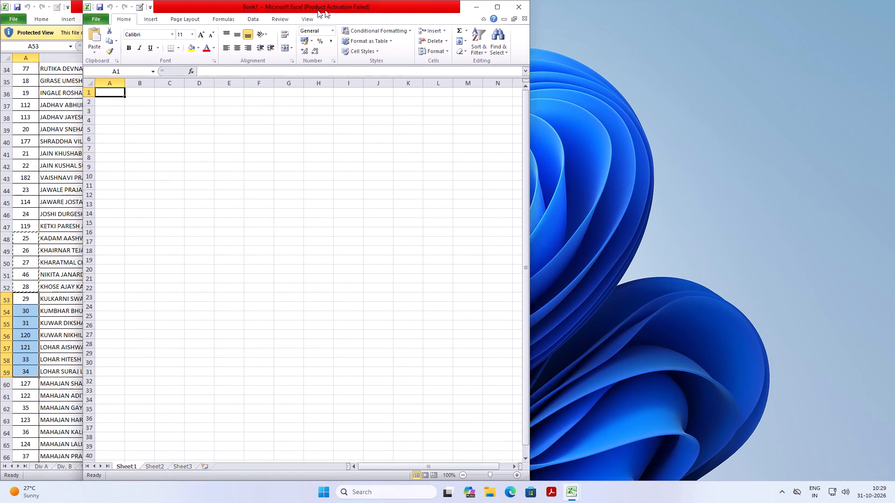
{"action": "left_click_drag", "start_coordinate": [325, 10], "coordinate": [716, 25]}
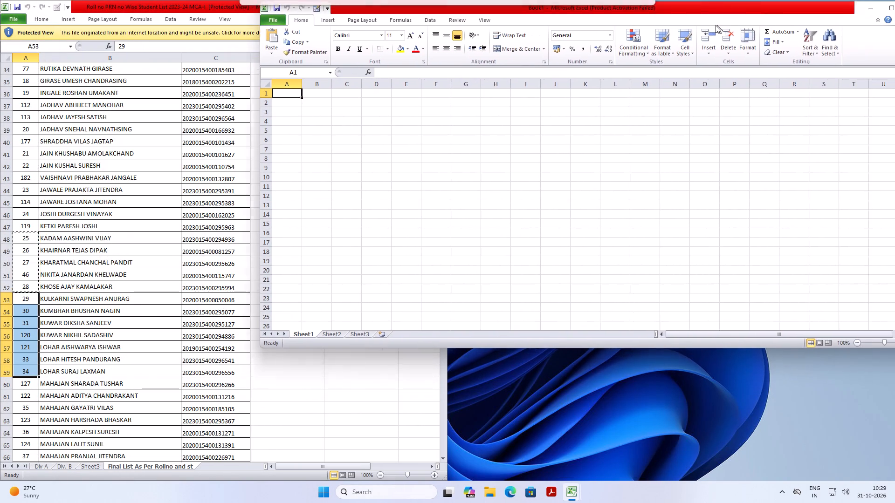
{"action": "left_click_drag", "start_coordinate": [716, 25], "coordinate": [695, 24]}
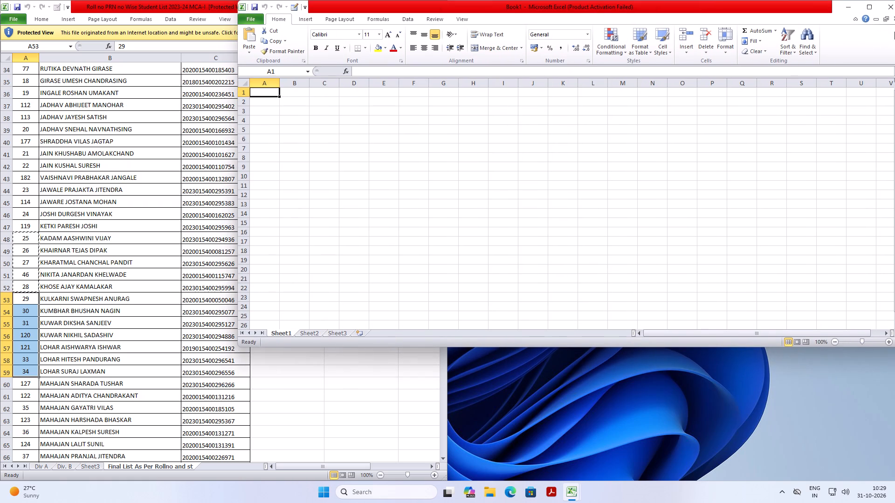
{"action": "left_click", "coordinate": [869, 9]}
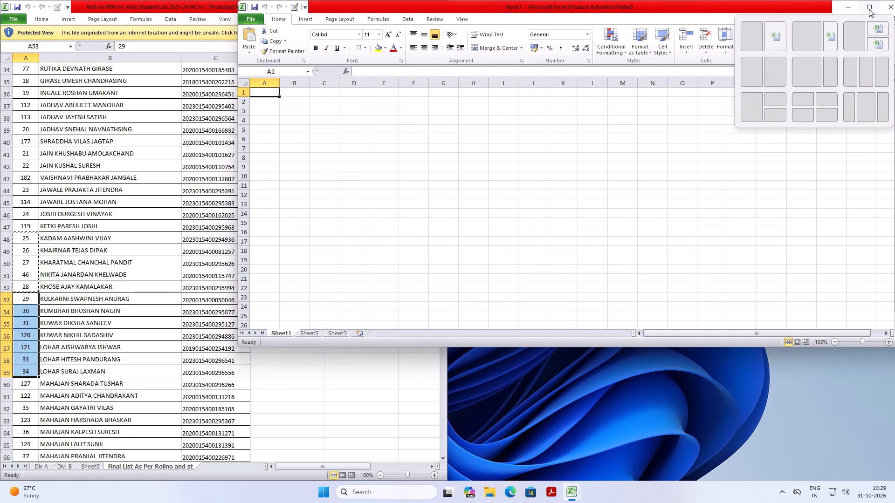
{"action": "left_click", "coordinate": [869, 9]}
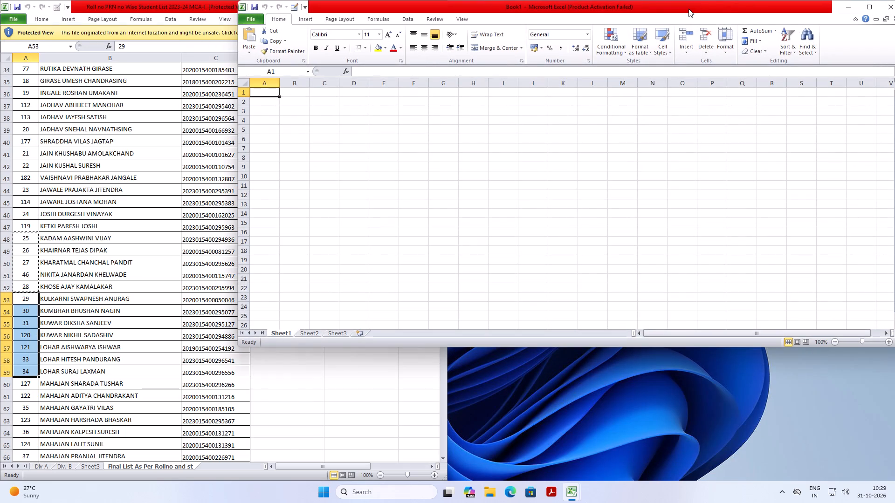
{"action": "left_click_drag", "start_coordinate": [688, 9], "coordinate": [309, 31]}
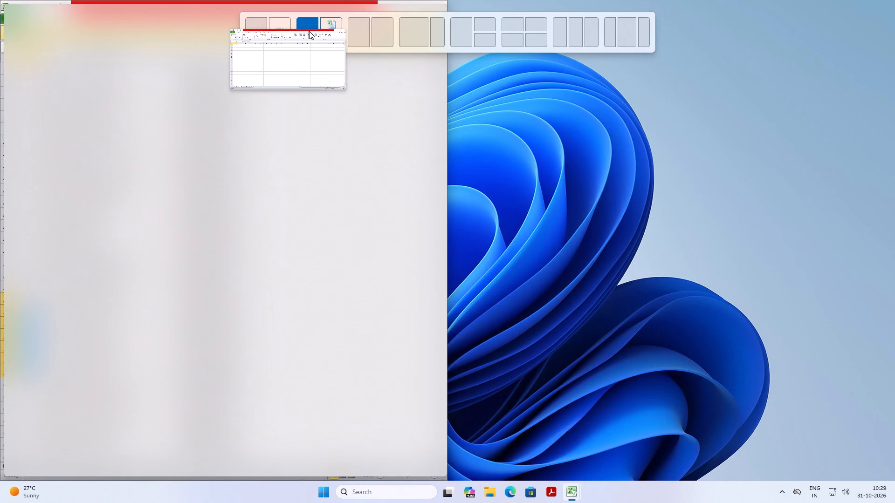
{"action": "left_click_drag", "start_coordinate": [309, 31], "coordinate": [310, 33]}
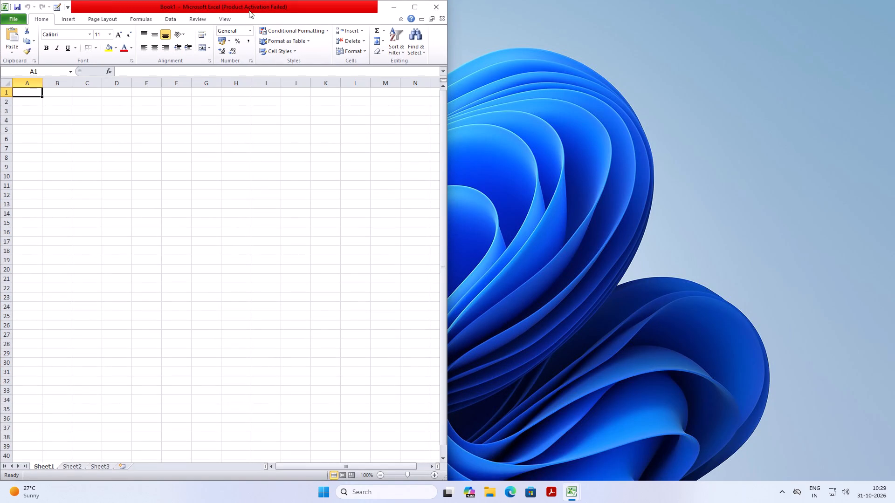
Snap the blank Book1 window into the empty half of the screen and fill the other half with the C201 workbook.
{"action": "left_click_drag", "start_coordinate": [249, 5], "coordinate": [579, 42]}
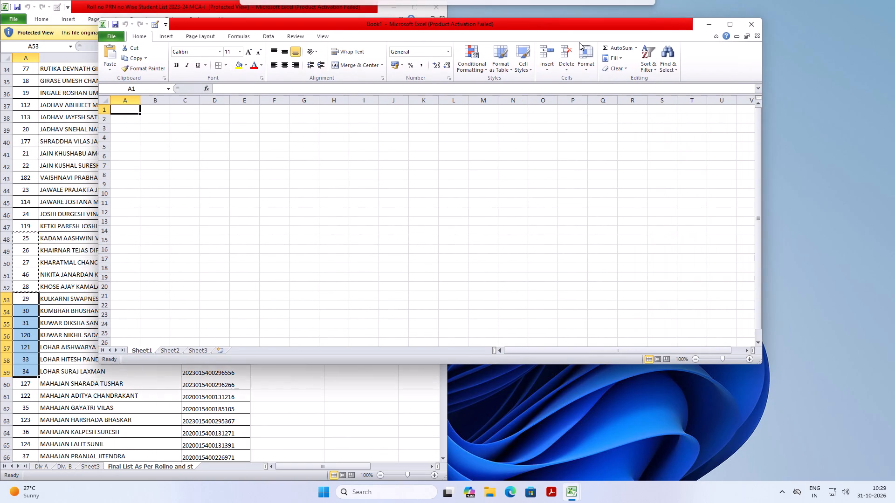
{"action": "left_click_drag", "start_coordinate": [579, 42], "coordinate": [588, 34]}
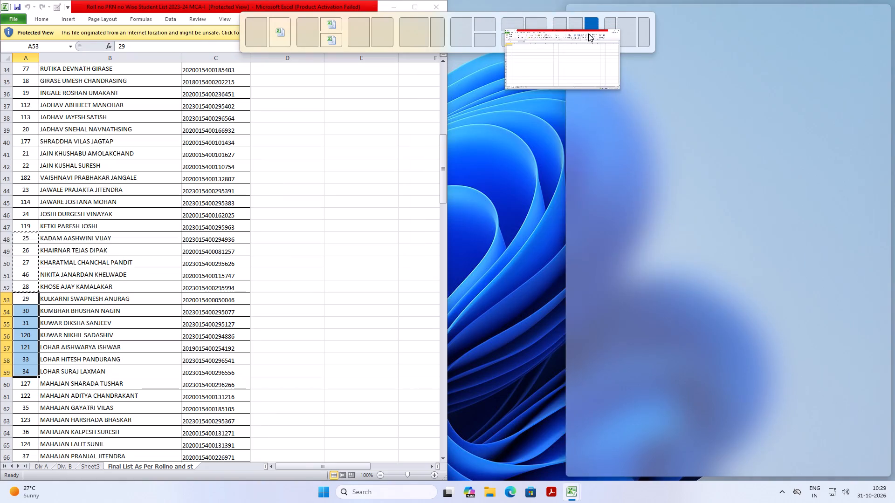
{"action": "left_click_drag", "start_coordinate": [588, 34], "coordinate": [708, 8]}
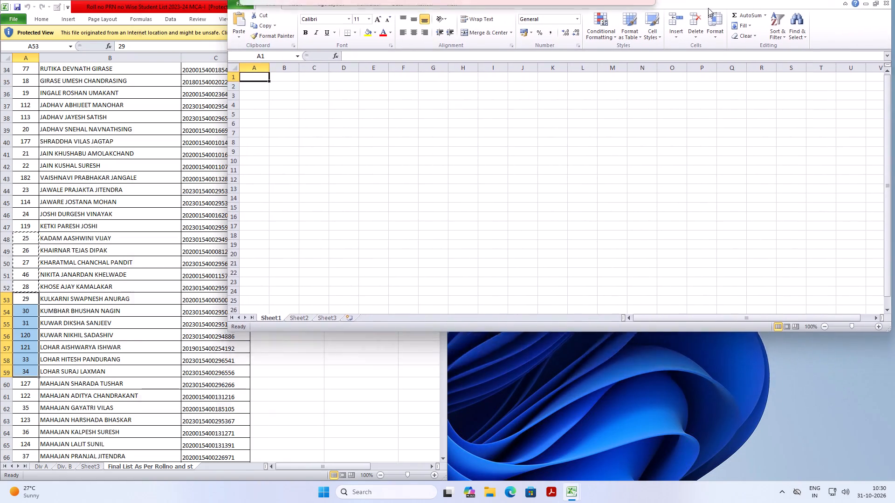
{"action": "left_click_drag", "start_coordinate": [708, 8], "coordinate": [642, 0]}
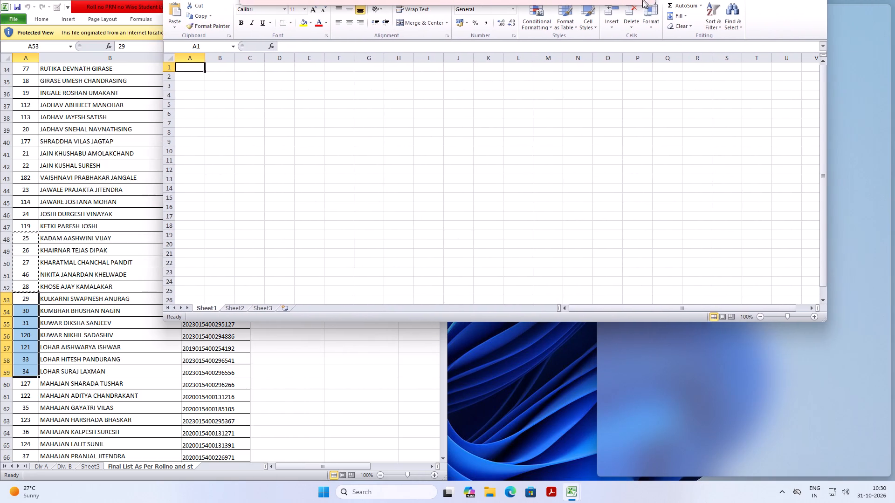
{"action": "left_click_drag", "start_coordinate": [642, 0], "coordinate": [432, 27]}
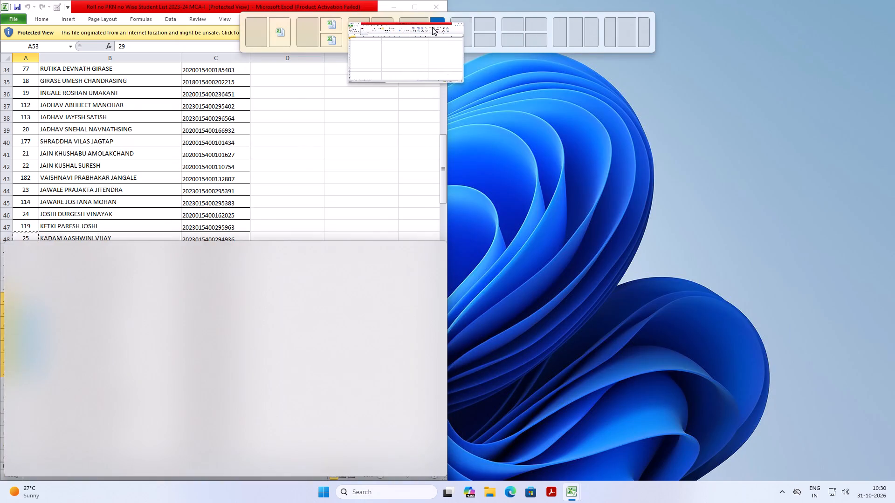
{"action": "left_click_drag", "start_coordinate": [432, 27], "coordinate": [374, 42]}
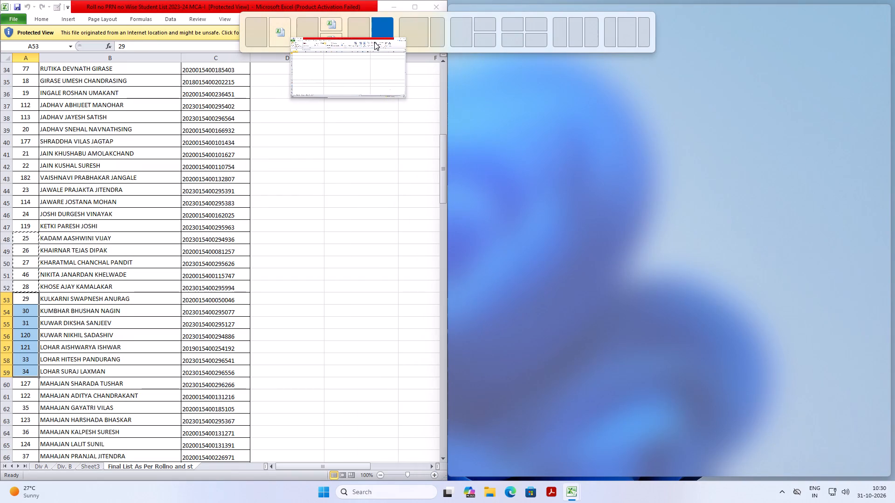
{"action": "left_click_drag", "start_coordinate": [374, 42], "coordinate": [365, 42]}
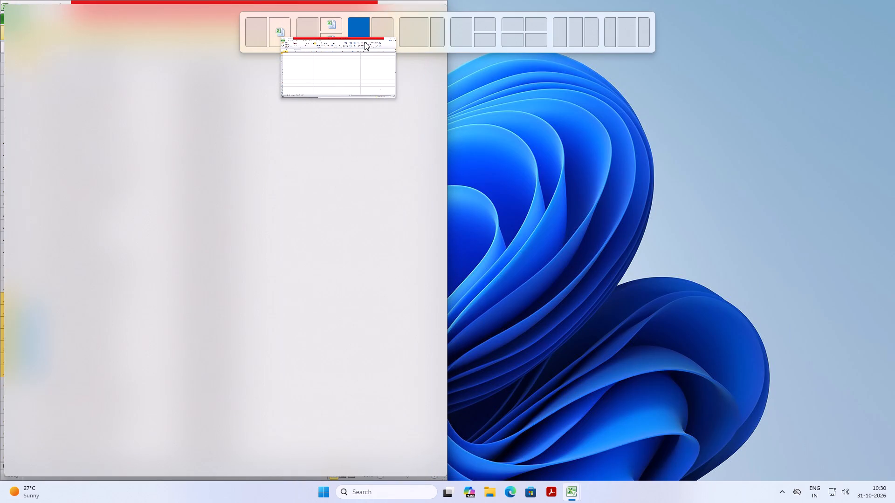
{"action": "left_click_drag", "start_coordinate": [365, 42], "coordinate": [379, 41]}
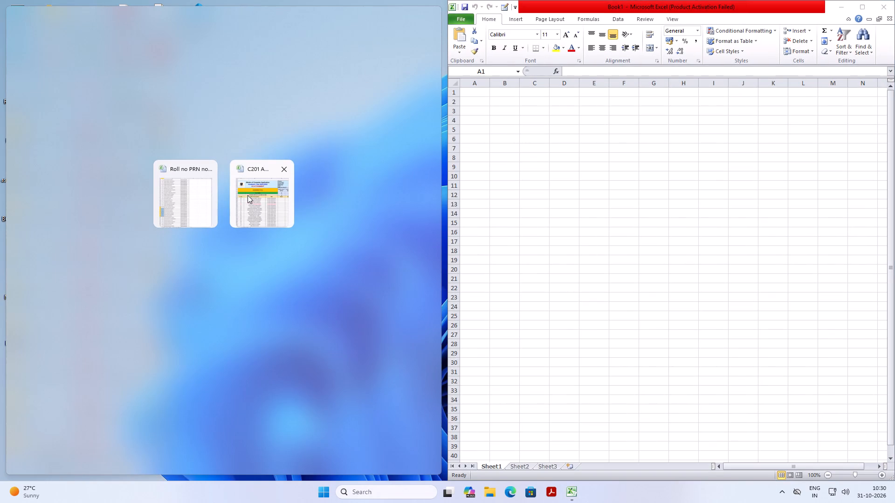
{"action": "left_click", "coordinate": [249, 197]}
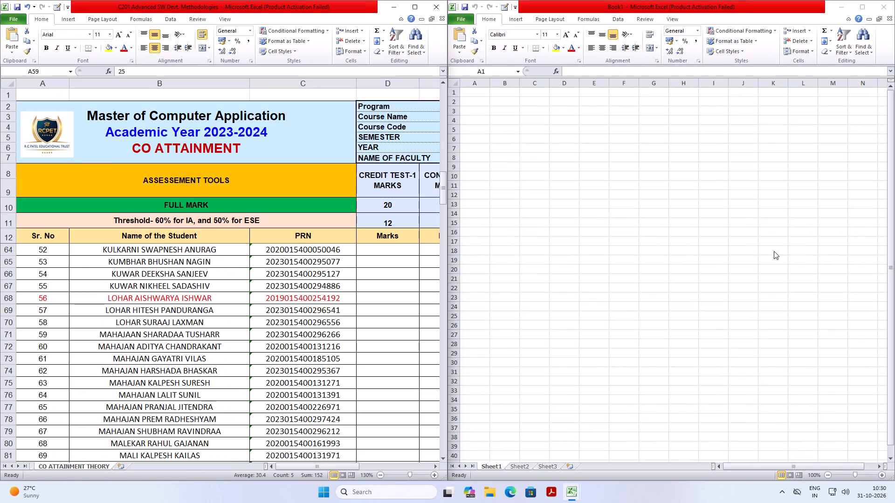
Open the recent workbook "Roll no PRN no Wise Student List 2023-24 MCA-I" as read-only in the Book1 window.
{"action": "left_click", "coordinate": [461, 20]}
{"action": "left_click", "coordinate": [462, 21]}
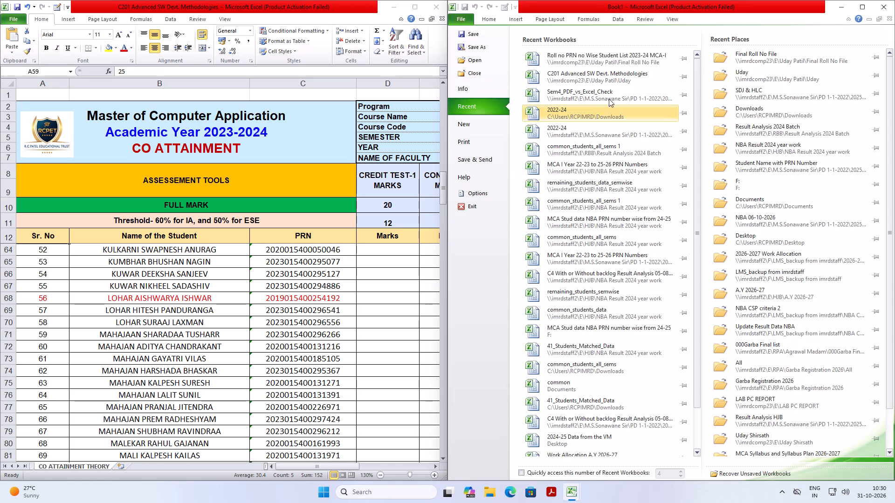
{"action": "left_click", "coordinate": [612, 62]}
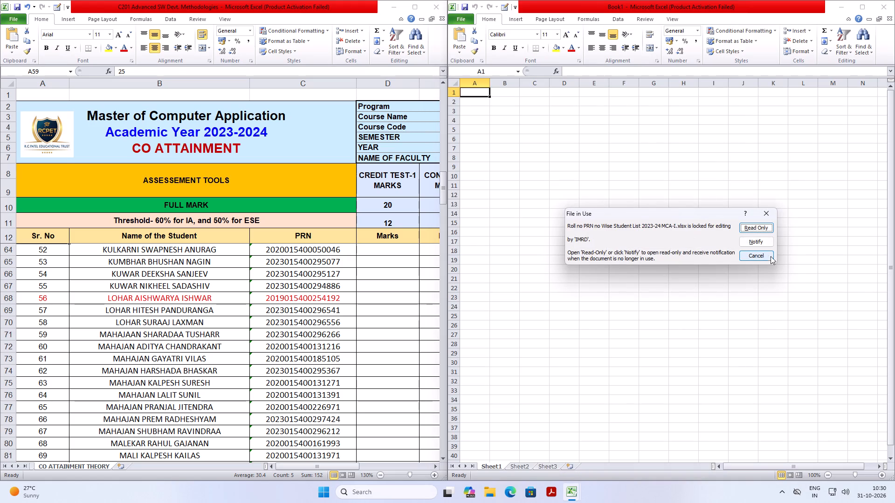
{"action": "left_click", "coordinate": [767, 227]}
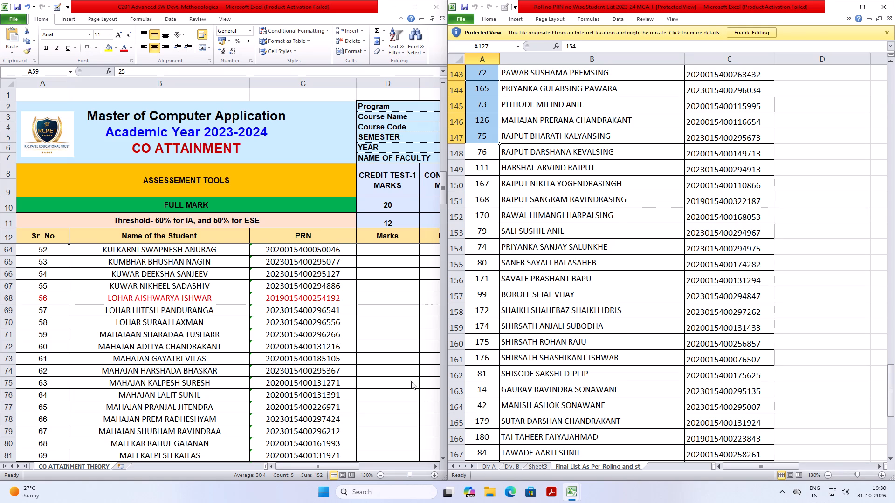
Examine the roll numbers and student names in the MCA-I list around row 127 for comparison with the C201 workbook.
{"action": "scroll", "coordinate": [202, 314], "scroll_direction": "up", "scroll_amount": 1}
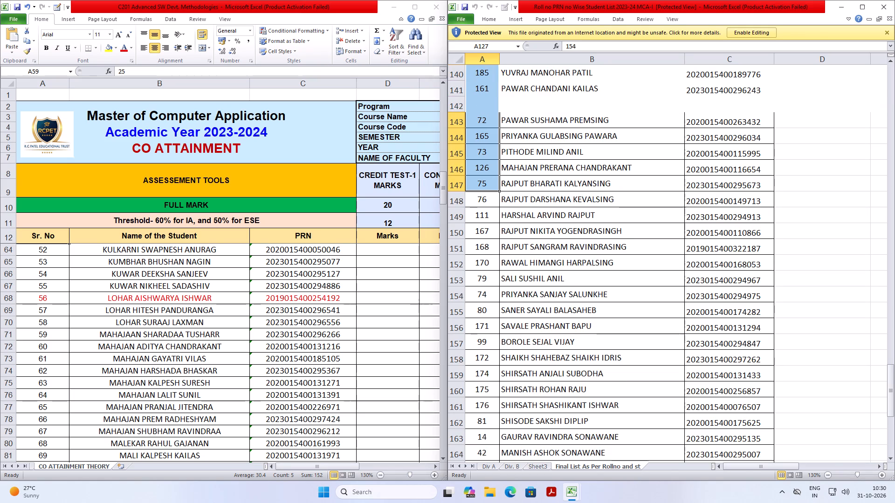
{"action": "scroll", "coordinate": [583, 451], "scroll_direction": "up", "scroll_amount": 2}
{"action": "scroll", "coordinate": [646, 225], "scroll_direction": "up", "scroll_amount": 4}
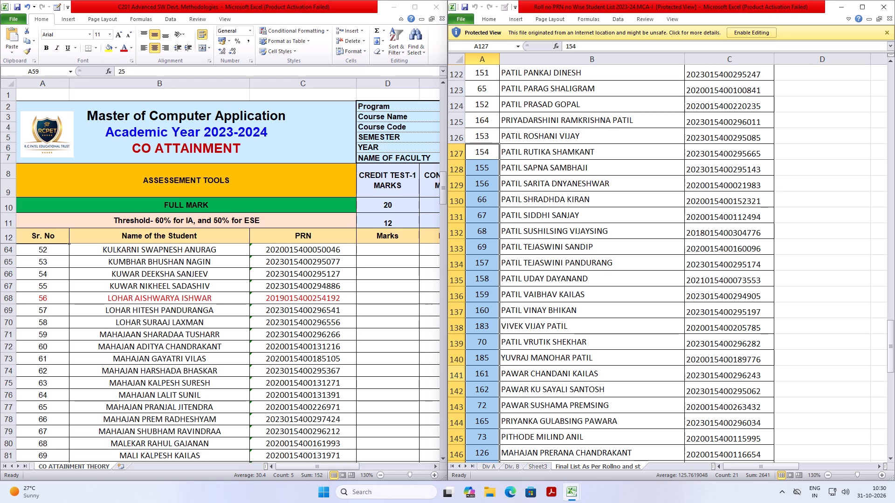
{"action": "left_click", "coordinate": [484, 159]}
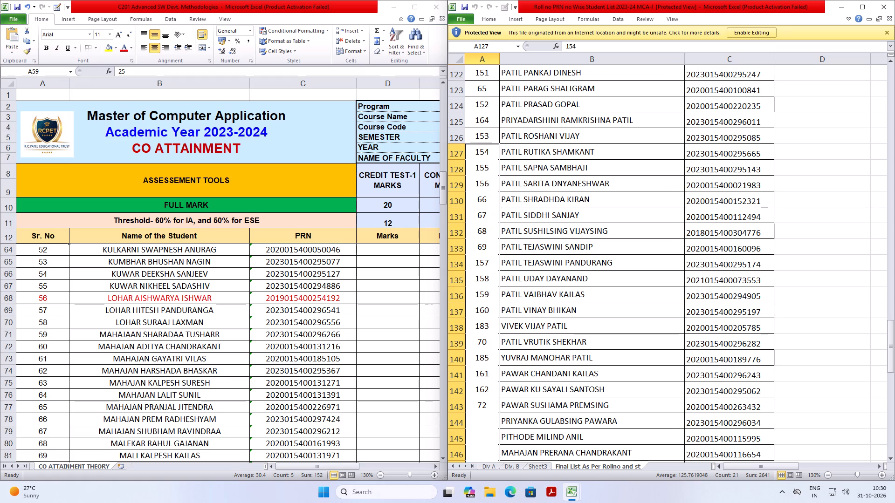
{"action": "scroll", "coordinate": [507, 163], "scroll_direction": "up", "scroll_amount": 3}
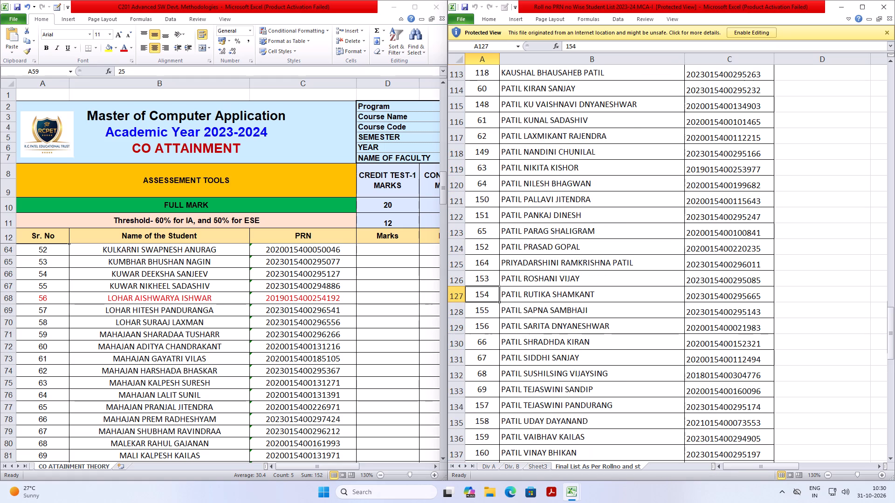
{"action": "scroll", "coordinate": [507, 163], "scroll_direction": "down", "scroll_amount": 2}
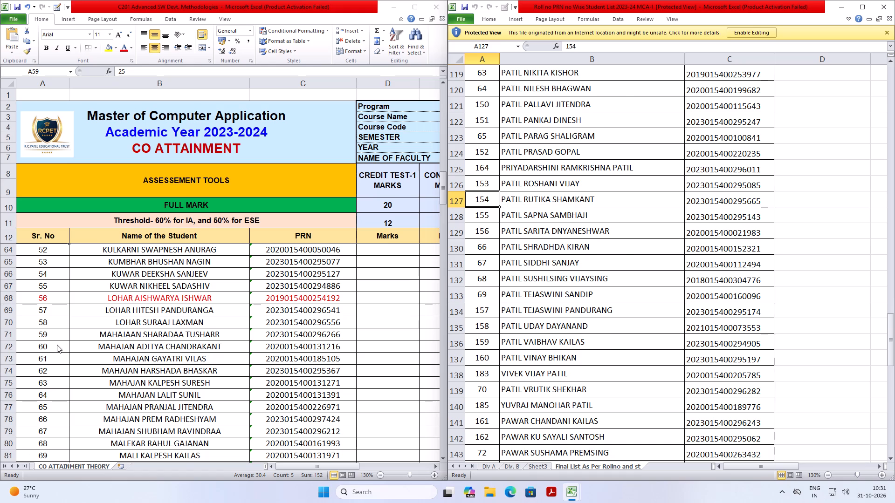
{"action": "scroll", "coordinate": [57, 345], "scroll_direction": "up", "scroll_amount": 2}
{"action": "scroll", "coordinate": [57, 345], "scroll_direction": "down", "scroll_amount": 1}
{"action": "scroll", "coordinate": [142, 279], "scroll_direction": "down", "scroll_amount": 3}
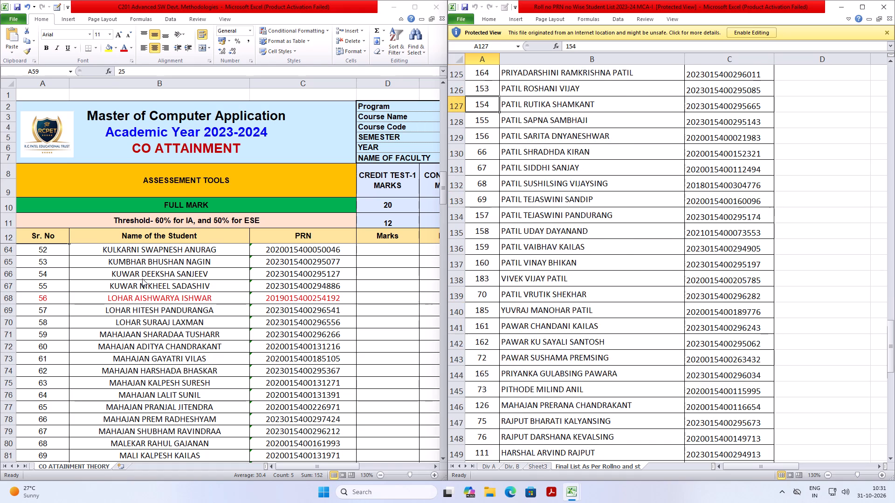
{"action": "scroll", "coordinate": [142, 279], "scroll_direction": "up", "scroll_amount": 3}
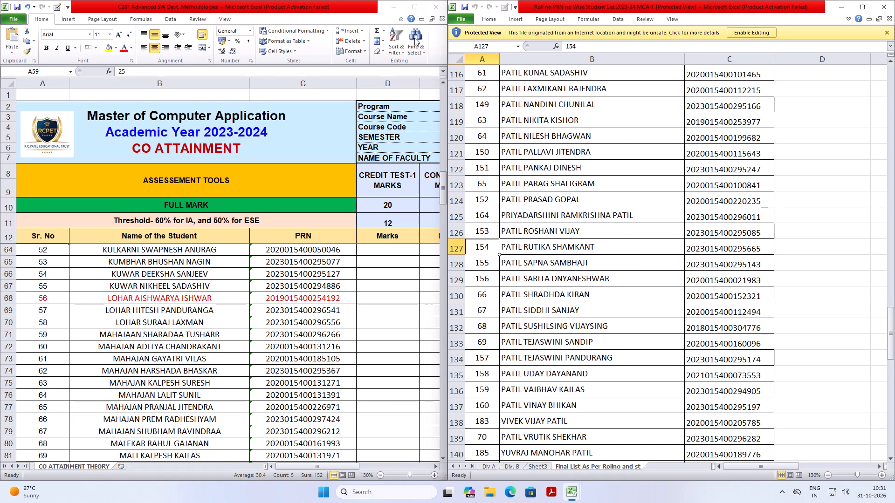
Narrow the MCA-I student list window from its inner edge, leaving a gap between it and the C201 workbook window.
{"action": "left_click", "coordinate": [450, 146]}
{"action": "left_click_drag", "start_coordinate": [446, 149], "coordinate": [454, 150]}
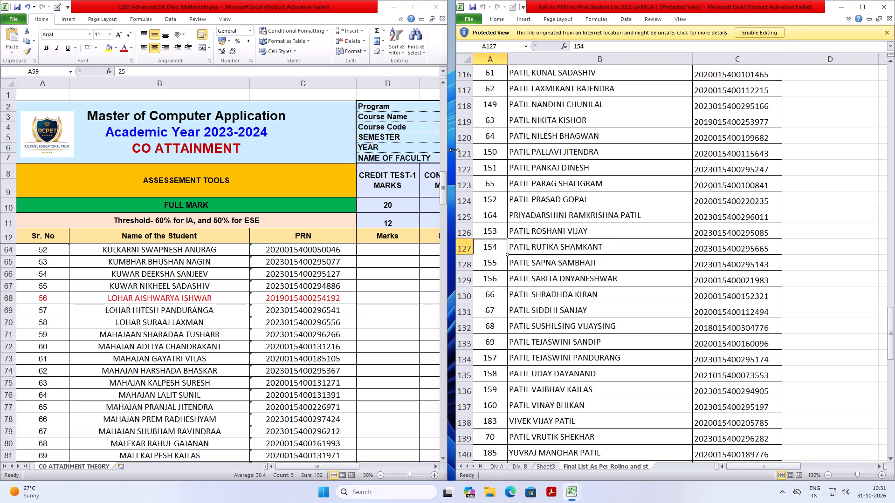
{"action": "left_click_drag", "start_coordinate": [454, 150], "coordinate": [461, 152]}
{"action": "left_click", "coordinate": [447, 161]}
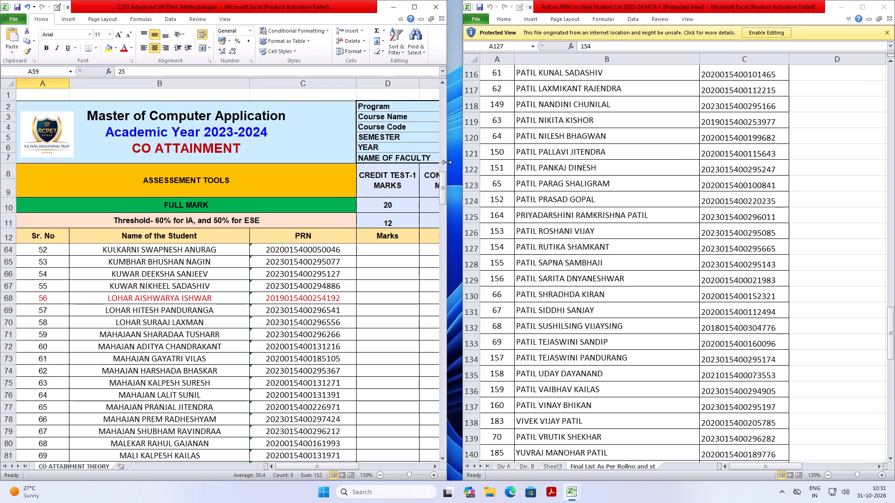
Examine the C201 workbook's Sr. No column around rows 40 to 99 to find where the roll number replacement stopped.
{"action": "scroll", "coordinate": [136, 309], "scroll_direction": "down", "scroll_amount": 4}
{"action": "scroll", "coordinate": [126, 353], "scroll_direction": "down", "scroll_amount": 2}
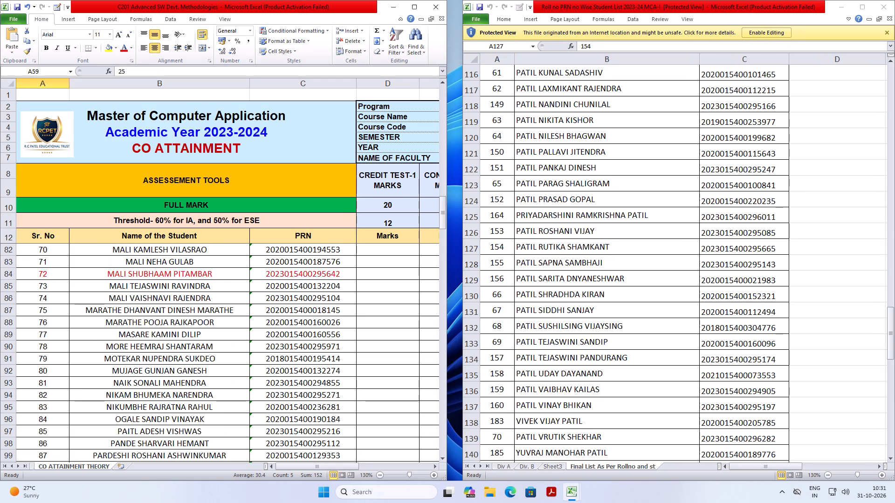
{"action": "scroll", "coordinate": [51, 466], "scroll_direction": "down", "scroll_amount": 2}
{"action": "scroll", "coordinate": [46, 464], "scroll_direction": "up", "scroll_amount": 12}
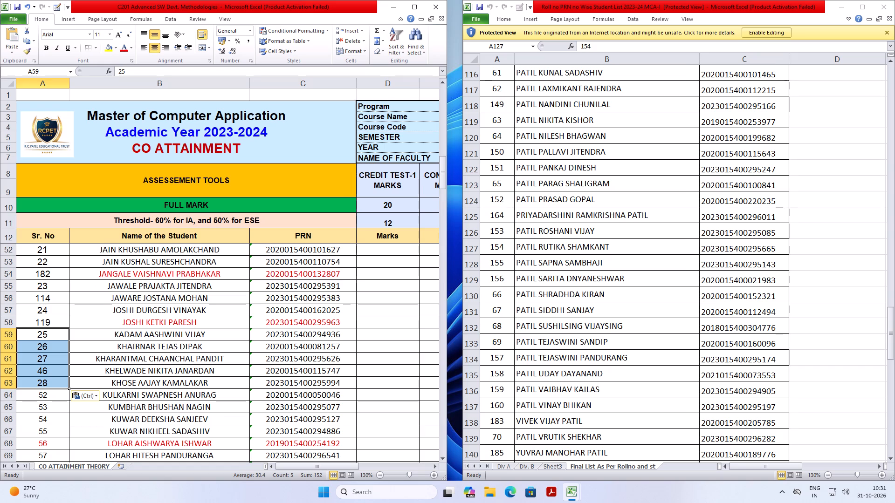
{"action": "scroll", "coordinate": [545, 336], "scroll_direction": "up", "scroll_amount": 5}
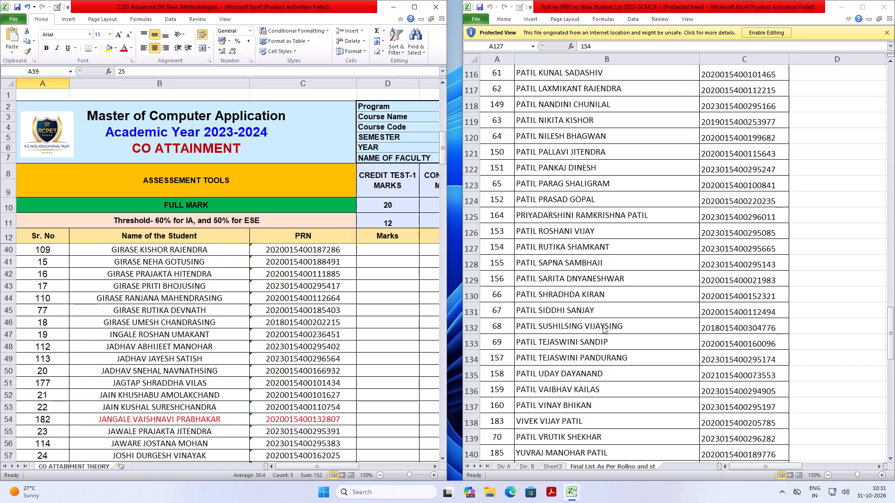
{"action": "scroll", "coordinate": [281, 415], "scroll_direction": "down", "scroll_amount": 3}
{"action": "scroll", "coordinate": [275, 351], "scroll_direction": "down", "scroll_amount": 3}
{"action": "scroll", "coordinate": [275, 351], "scroll_direction": "up", "scroll_amount": 1}
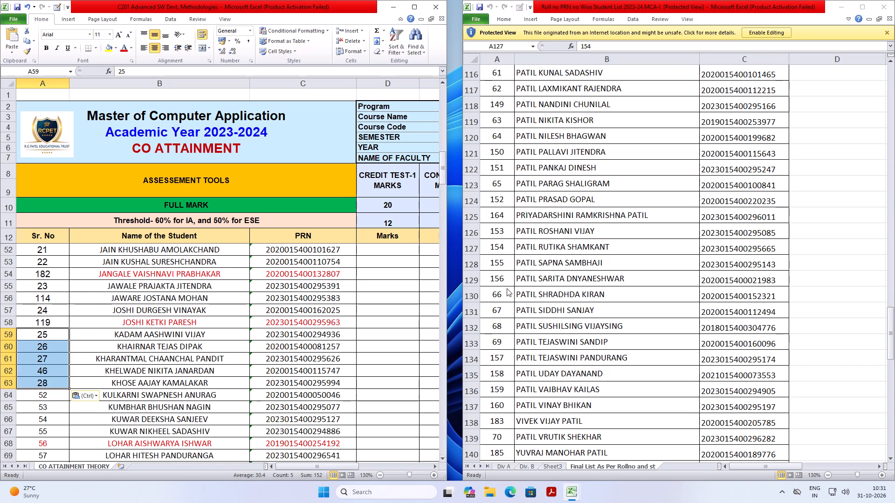
{"action": "left_click_drag", "start_coordinate": [523, 287], "coordinate": [523, 308]}
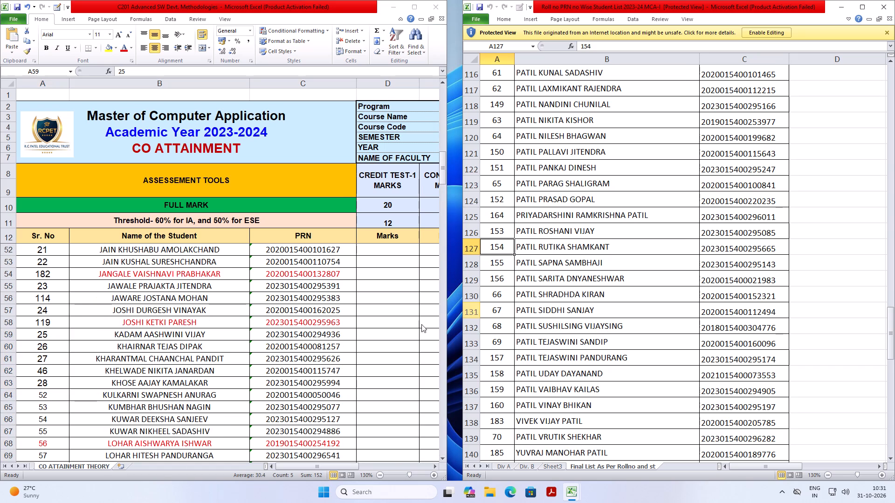
{"action": "scroll", "coordinate": [81, 372], "scroll_direction": "up", "scroll_amount": 3}
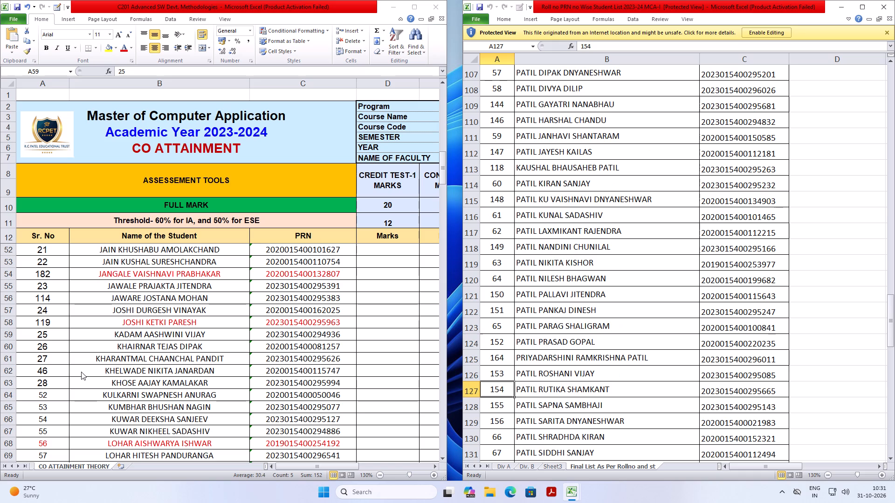
{"action": "left_click", "coordinate": [69, 333]}
{"action": "scroll", "coordinate": [69, 333], "scroll_direction": "up", "scroll_amount": 5}
{"action": "scroll", "coordinate": [69, 333], "scroll_direction": "down", "scroll_amount": 2}
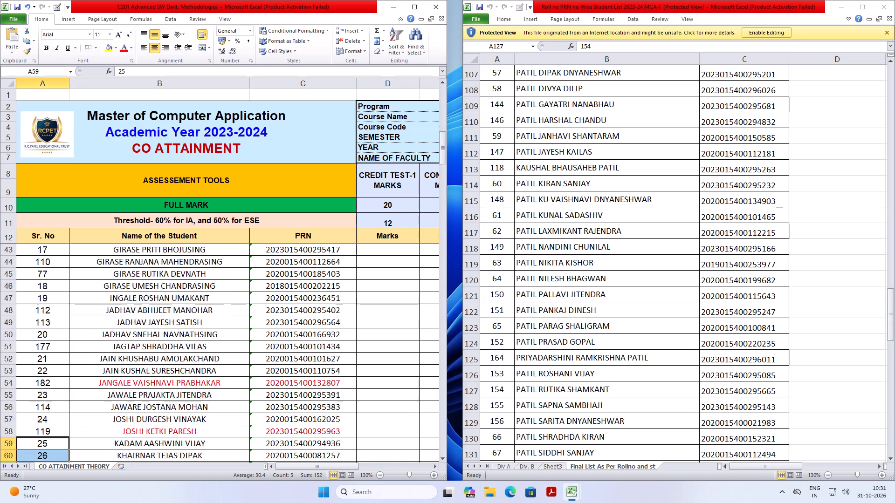
{"action": "scroll", "coordinate": [69, 333], "scroll_direction": "down", "scroll_amount": 2}
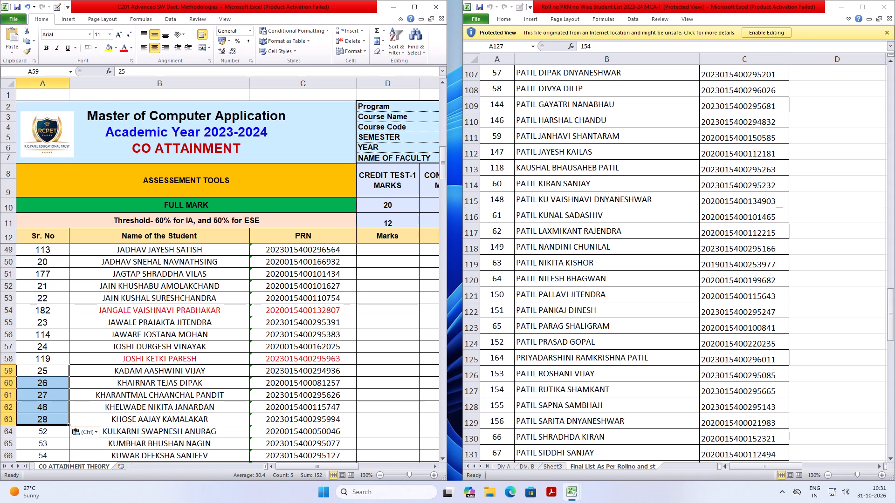
{"action": "scroll", "coordinate": [84, 429], "scroll_direction": "down", "scroll_amount": 1}
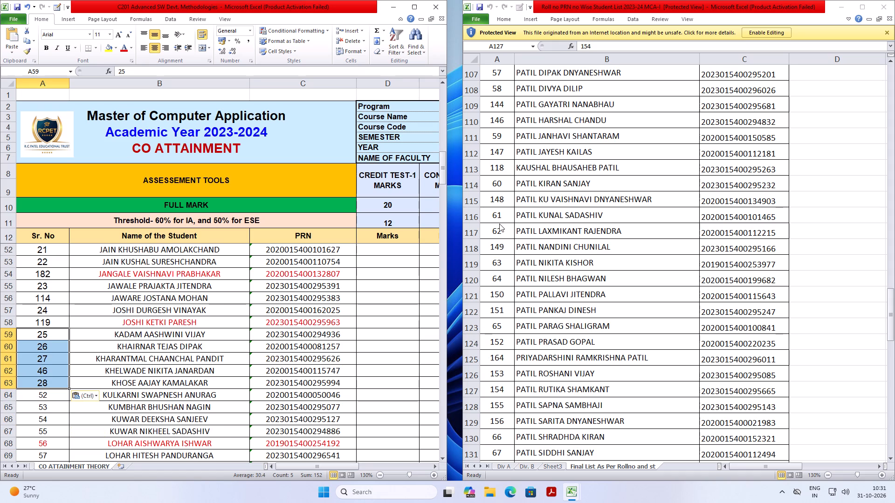
{"action": "scroll", "coordinate": [611, 302], "scroll_direction": "up", "scroll_amount": 1}
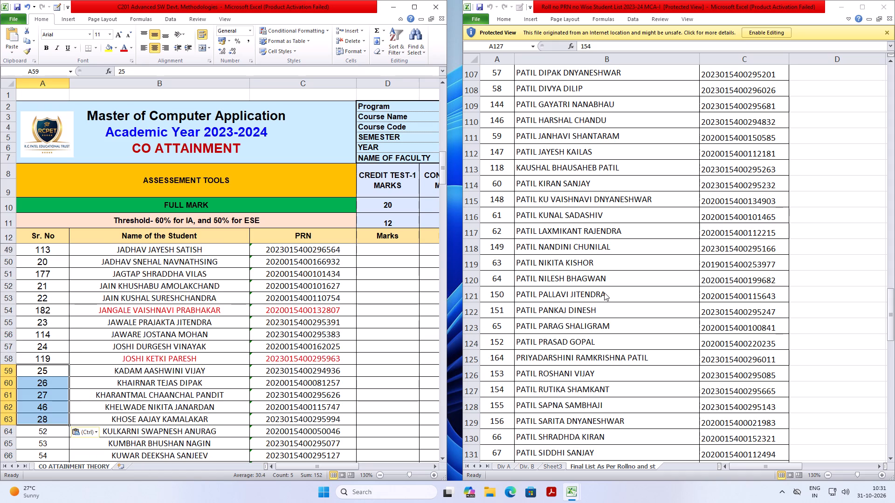
{"action": "scroll", "coordinate": [604, 296], "scroll_direction": "down", "scroll_amount": 1}
{"action": "scroll", "coordinate": [67, 362], "scroll_direction": "down", "scroll_amount": 1}
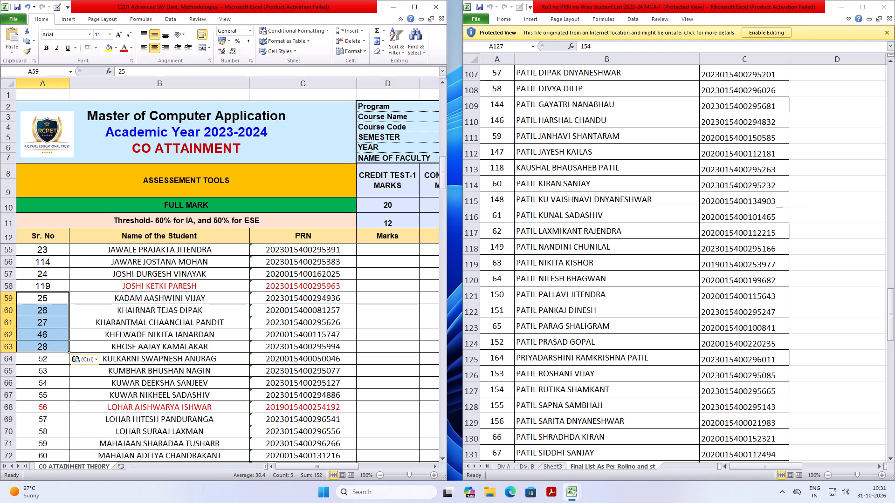
Look through the MCA-I list for the students matching C201 rows 59 to 63, comparing names and roll numbers.
{"action": "left_click", "coordinate": [670, 163]}
{"action": "scroll", "coordinate": [570, 217], "scroll_direction": "up", "scroll_amount": 5}
{"action": "scroll", "coordinate": [531, 171], "scroll_direction": "up", "scroll_amount": 2}
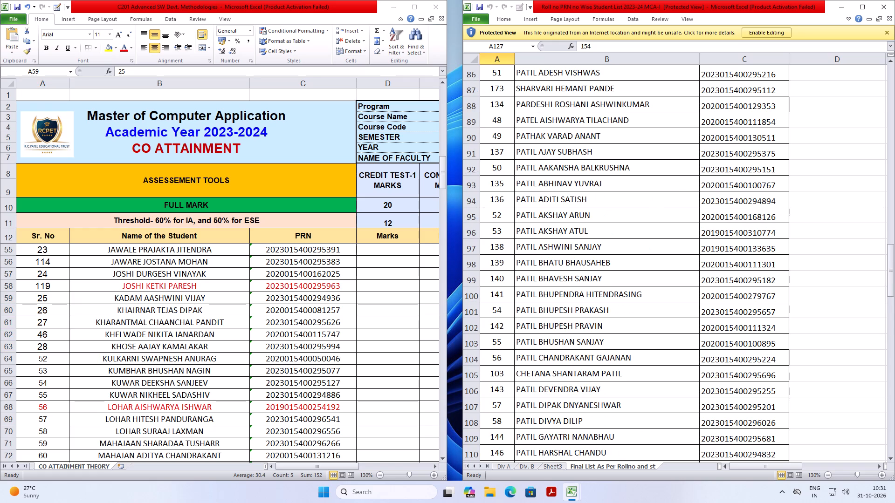
{"action": "scroll", "coordinate": [563, 222], "scroll_direction": "up", "scroll_amount": 2}
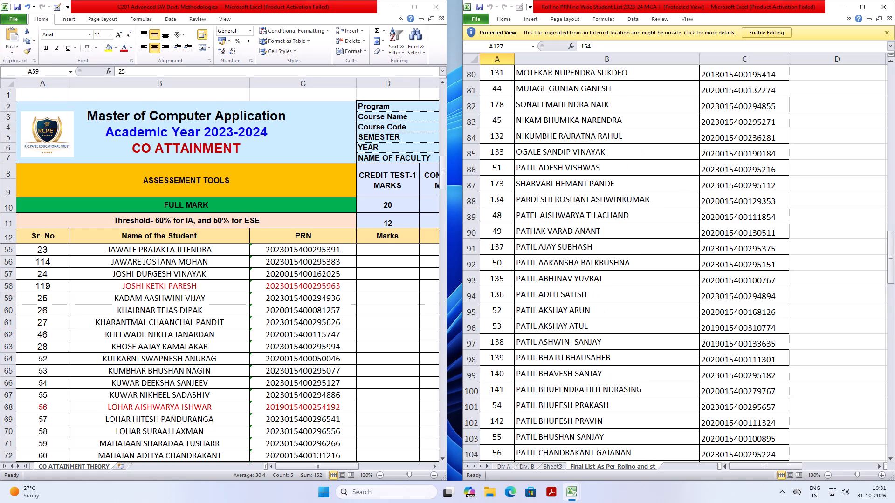
{"action": "scroll", "coordinate": [562, 216], "scroll_direction": "up", "scroll_amount": 3}
{"action": "scroll", "coordinate": [547, 166], "scroll_direction": "up", "scroll_amount": 8}
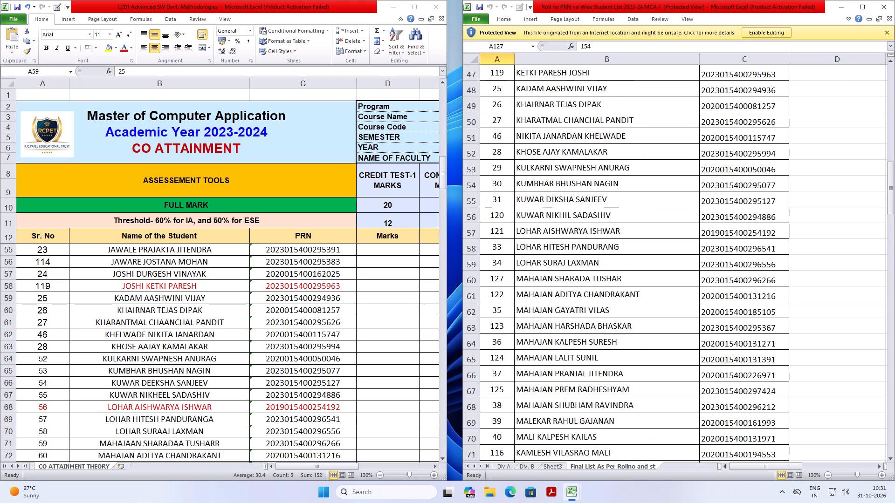
{"action": "scroll", "coordinate": [549, 166], "scroll_direction": "up", "scroll_amount": 8}
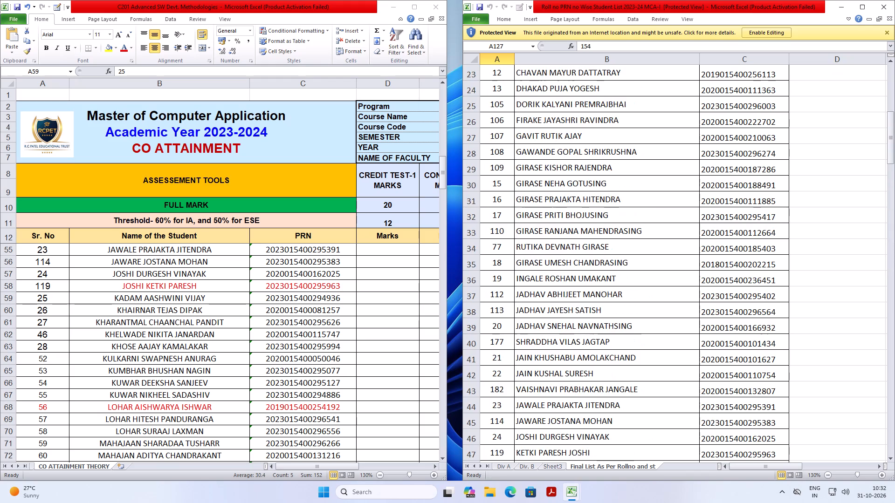
{"action": "scroll", "coordinate": [549, 166], "scroll_direction": "up", "scroll_amount": 13}
{"action": "scroll", "coordinate": [549, 166], "scroll_direction": "down", "scroll_amount": 6}
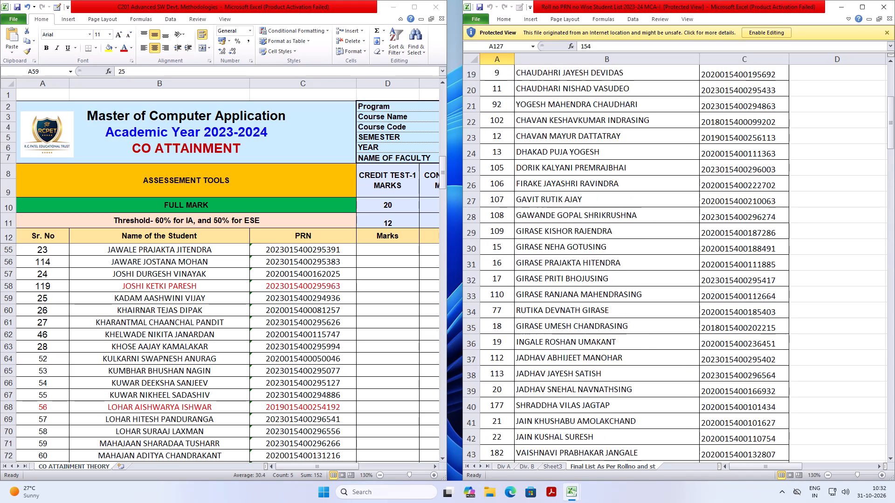
{"action": "scroll", "coordinate": [549, 166], "scroll_direction": "down", "scroll_amount": 2}
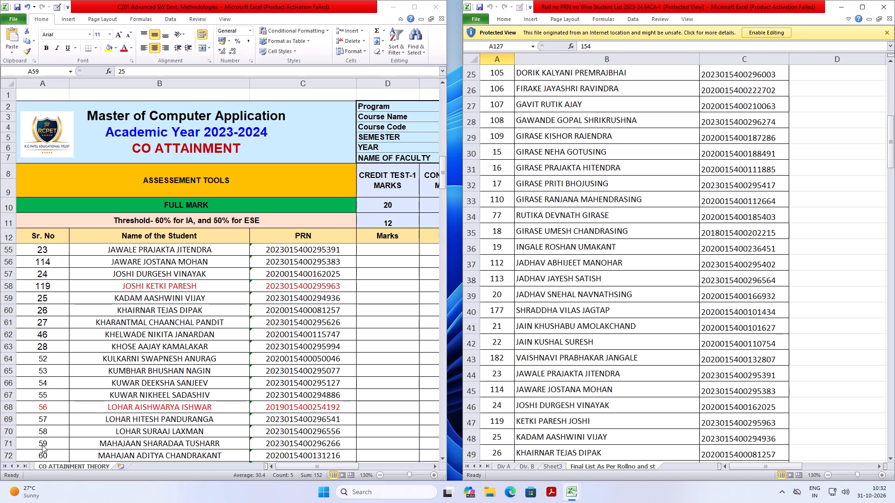
{"action": "scroll", "coordinate": [88, 438], "scroll_direction": "down", "scroll_amount": 1}
{"action": "left_click", "coordinate": [70, 414]}
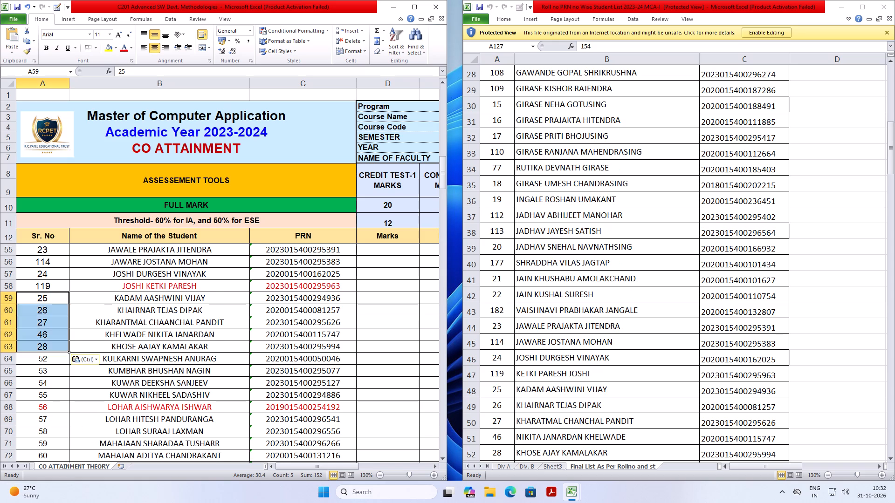
{"action": "scroll", "coordinate": [70, 414], "scroll_direction": "down", "scroll_amount": 2}
{"action": "scroll", "coordinate": [70, 414], "scroll_direction": "up", "scroll_amount": 2}
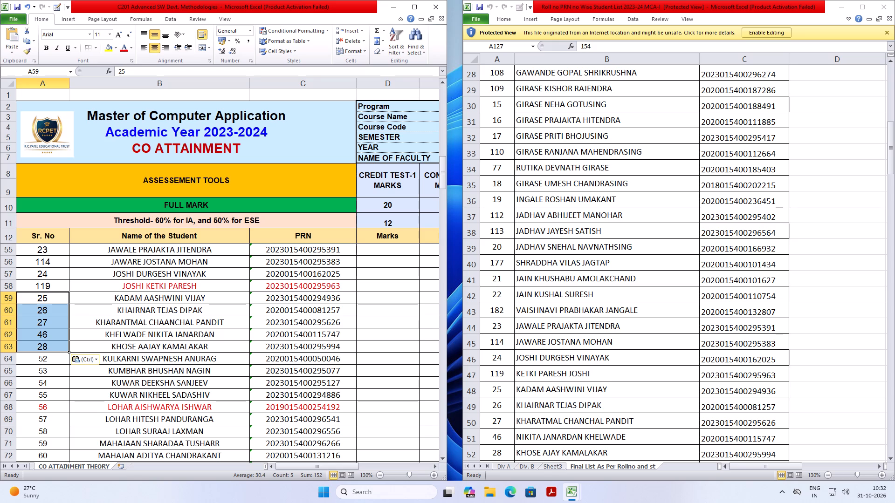
Search the MCA-I list for the student name copied from cell B59 of the C201 workbook.
{"action": "left_click_drag", "start_coordinate": [44, 301], "coordinate": [103, 307]}
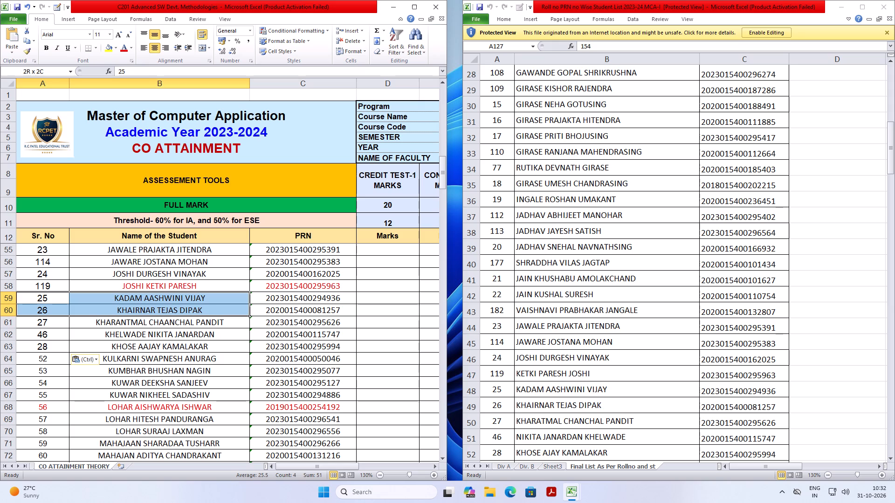
{"action": "left_click_drag", "start_coordinate": [103, 307], "coordinate": [110, 305]}
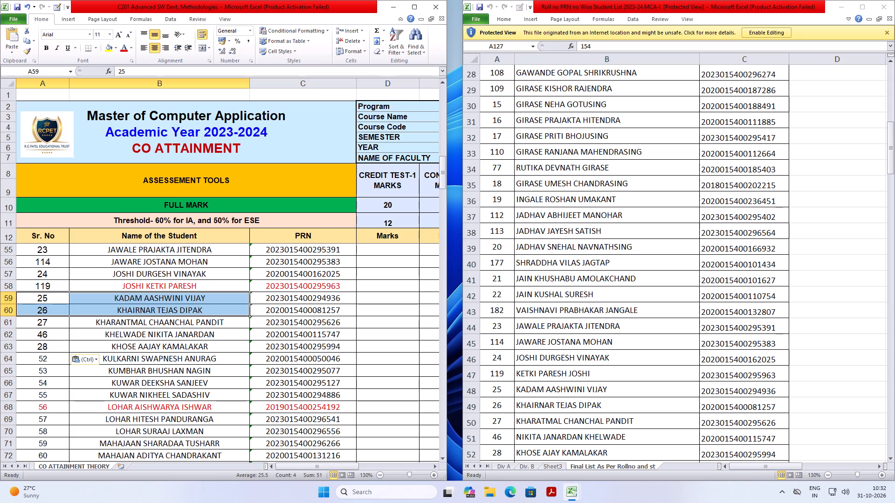
{"action": "left_click", "coordinate": [131, 299]}
{"action": "key", "text": "ctrl+c"}
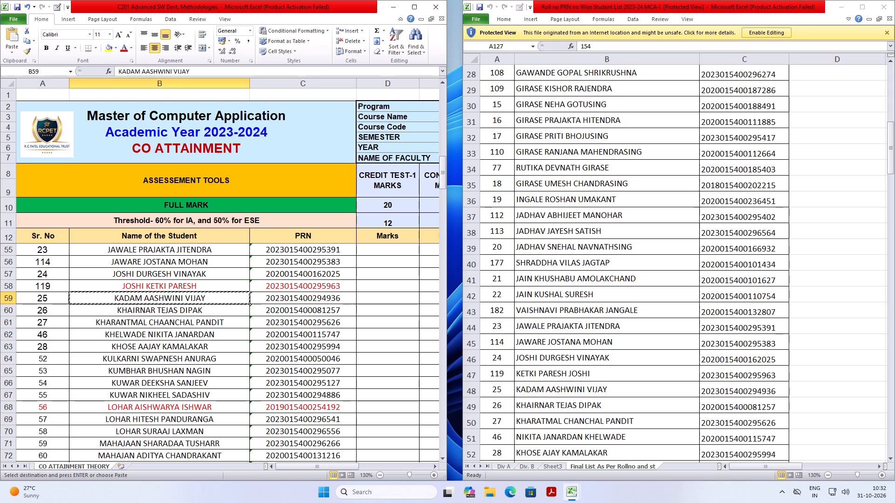
{"action": "left_click", "coordinate": [658, 262]}
{"action": "key", "text": "ctrl+f"}
{"action": "key", "text": "ctrl+v"}
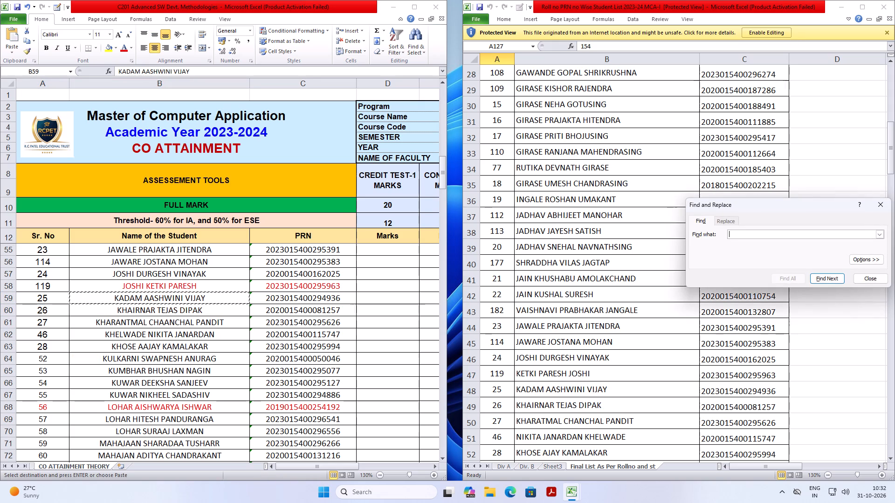
{"action": "left_click", "coordinate": [832, 279]}
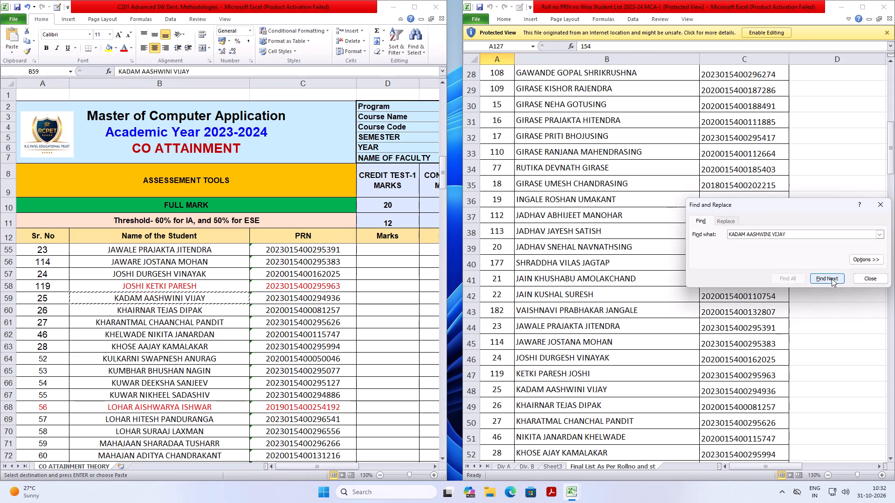
{"action": "left_click", "coordinate": [876, 201]}
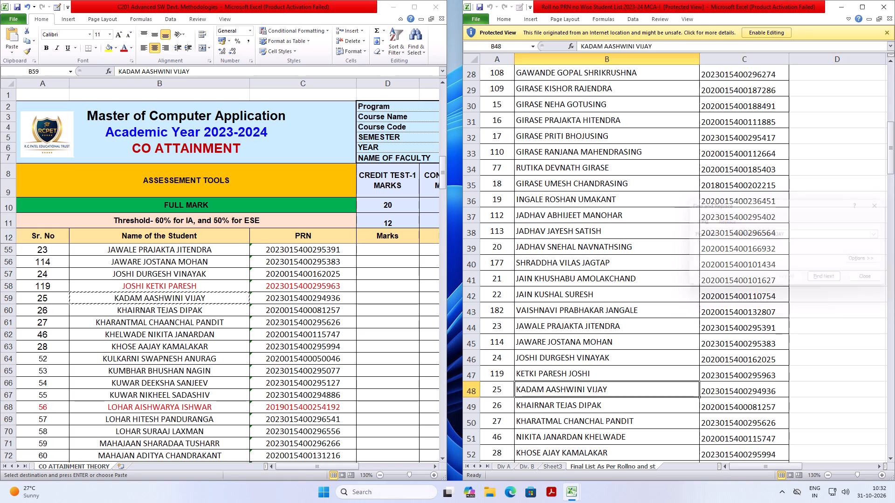
Select roll numbers A48:A52 in the MCA-I list to compare them with A59:A63 in the C201 workbook.
{"action": "scroll", "coordinate": [482, 275], "scroll_direction": "down", "scroll_amount": 1}
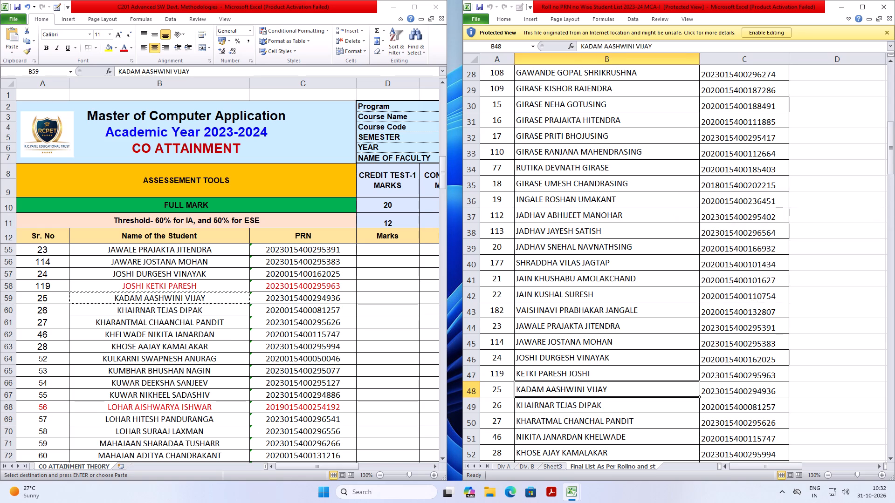
{"action": "scroll", "coordinate": [547, 306], "scroll_direction": "down", "scroll_amount": 1}
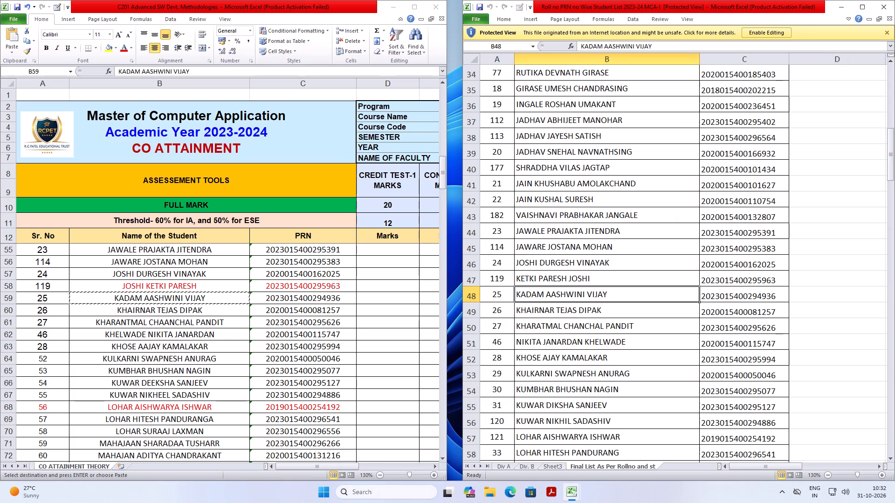
{"action": "left_click_drag", "start_coordinate": [508, 299], "coordinate": [511, 342]}
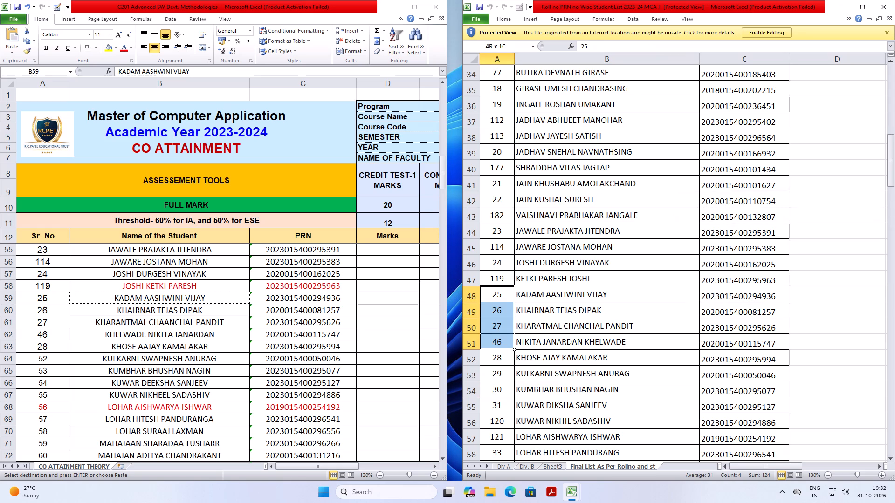
{"action": "left_click_drag", "start_coordinate": [511, 342], "coordinate": [512, 355]}
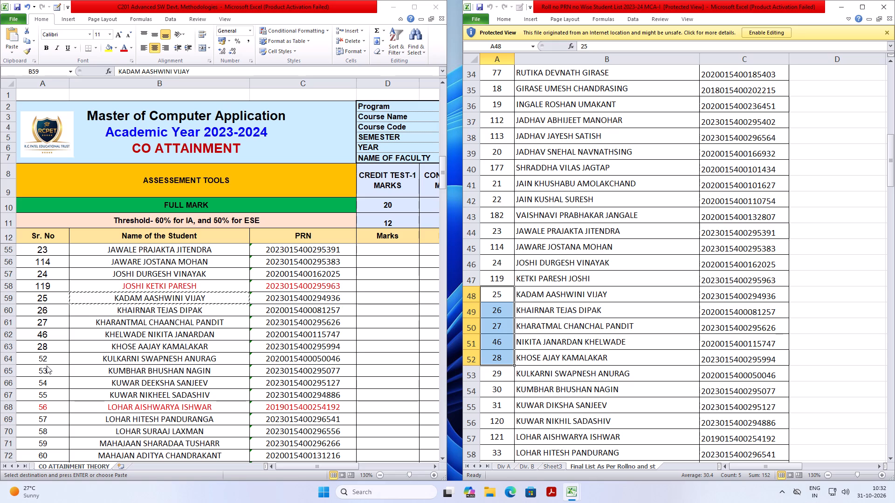
Remove the extra A from the student's first name in C201 cell B63 to match the MCA-I list spelling.
{"action": "double_click", "coordinate": [148, 343]}
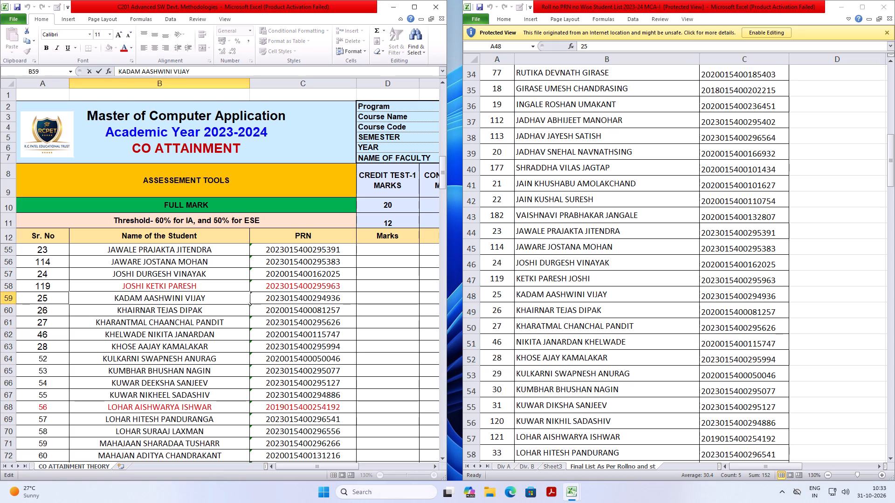
{"action": "double_click", "coordinate": [148, 349]}
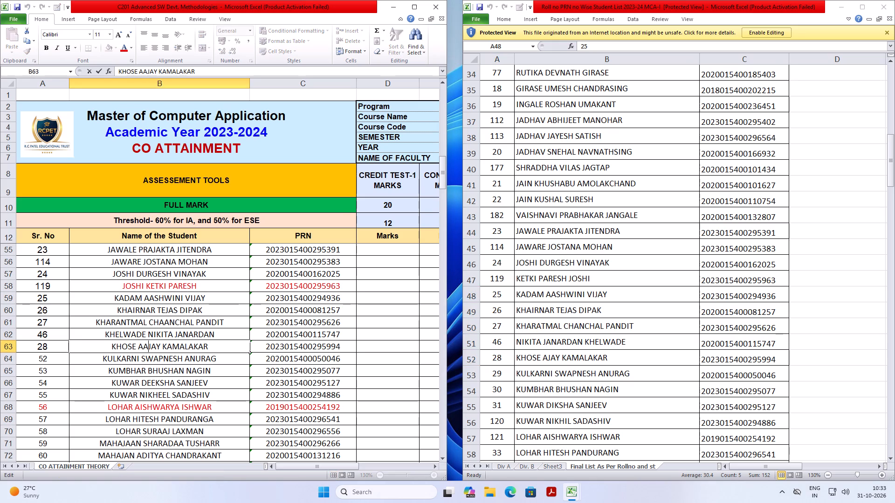
{"action": "key", "text": "BackSpace"}
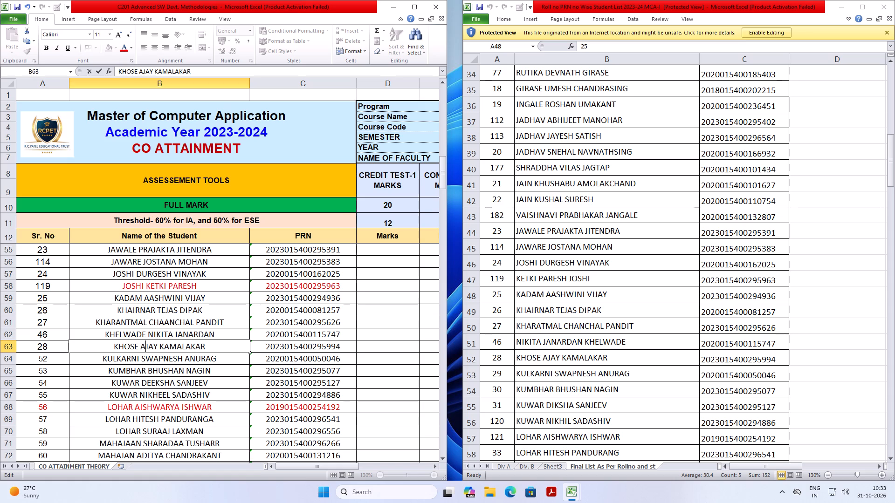
{"action": "left_click", "coordinate": [57, 363]}
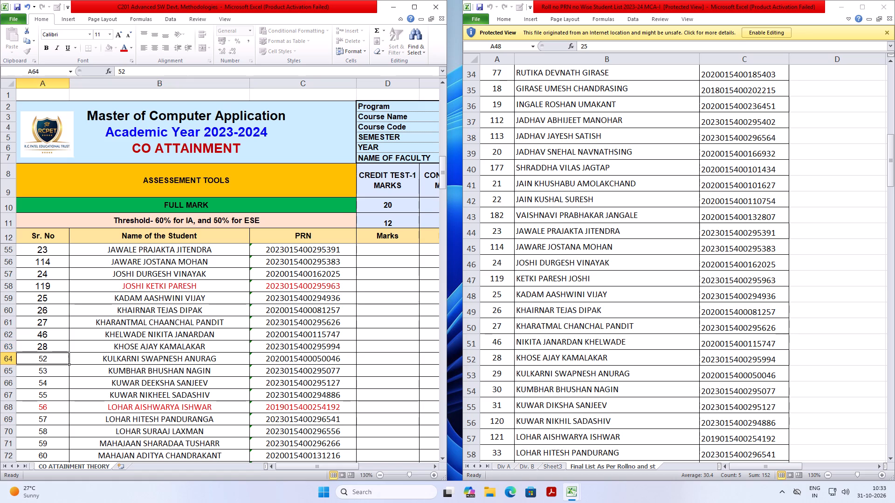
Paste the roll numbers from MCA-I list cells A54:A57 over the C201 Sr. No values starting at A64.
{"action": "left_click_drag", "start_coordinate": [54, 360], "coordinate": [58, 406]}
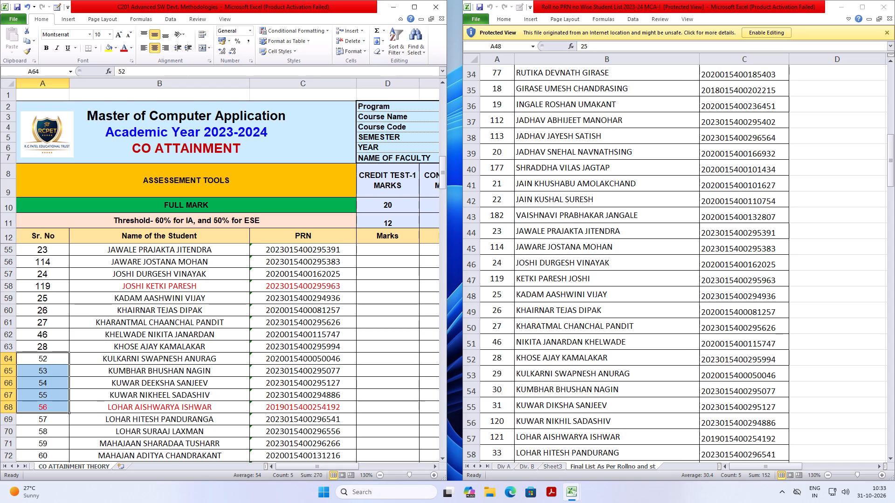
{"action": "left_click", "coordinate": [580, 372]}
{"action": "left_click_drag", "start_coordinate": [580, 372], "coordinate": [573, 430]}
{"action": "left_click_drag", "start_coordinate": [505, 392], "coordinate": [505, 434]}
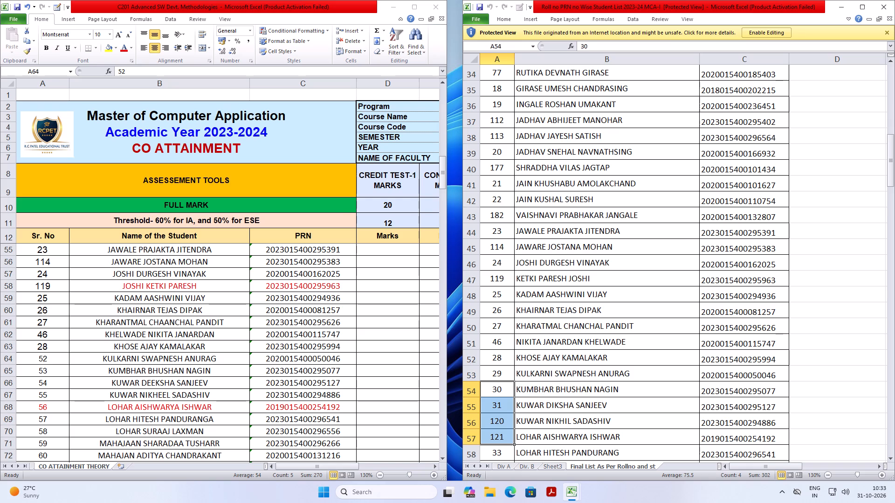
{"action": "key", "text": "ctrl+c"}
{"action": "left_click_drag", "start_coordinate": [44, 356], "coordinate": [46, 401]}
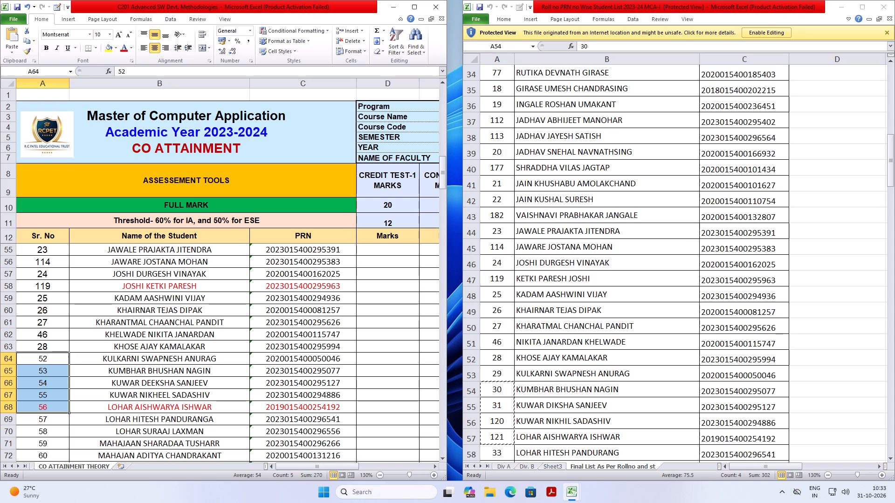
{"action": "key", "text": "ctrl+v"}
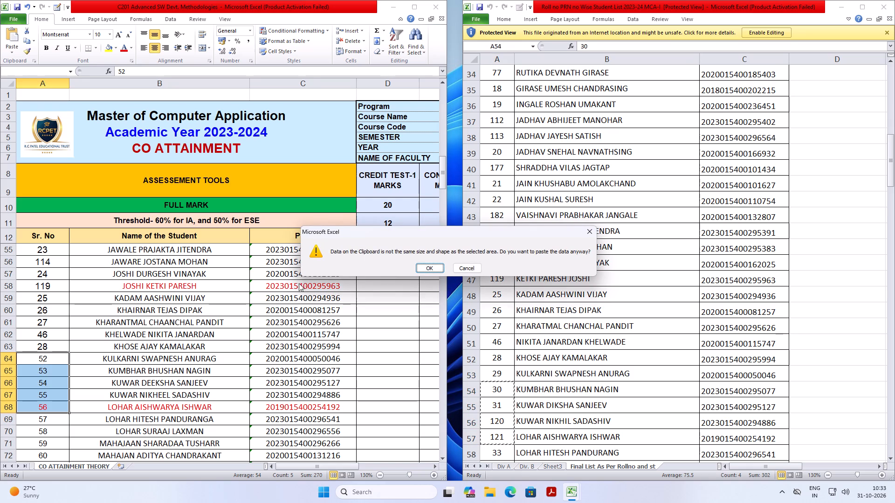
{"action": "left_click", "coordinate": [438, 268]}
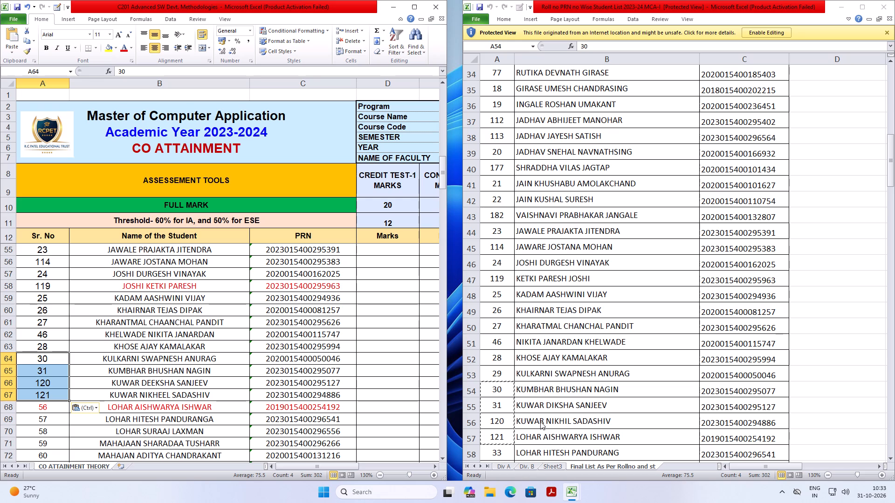
Copy the roll numbers from MCA-I list cells A53:A57 into Sr. No cells A64:A68 of the C201 workbook.
{"action": "left_click", "coordinate": [506, 373]}
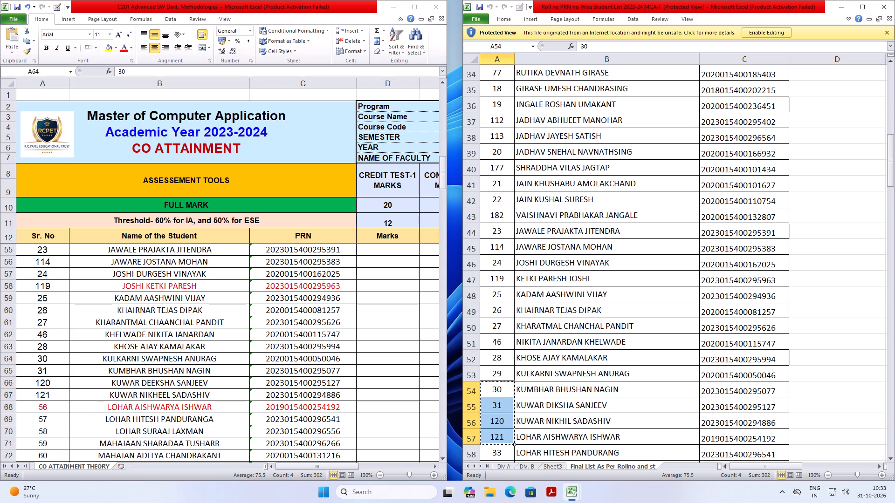
{"action": "left_click_drag", "start_coordinate": [506, 373], "coordinate": [506, 433]}
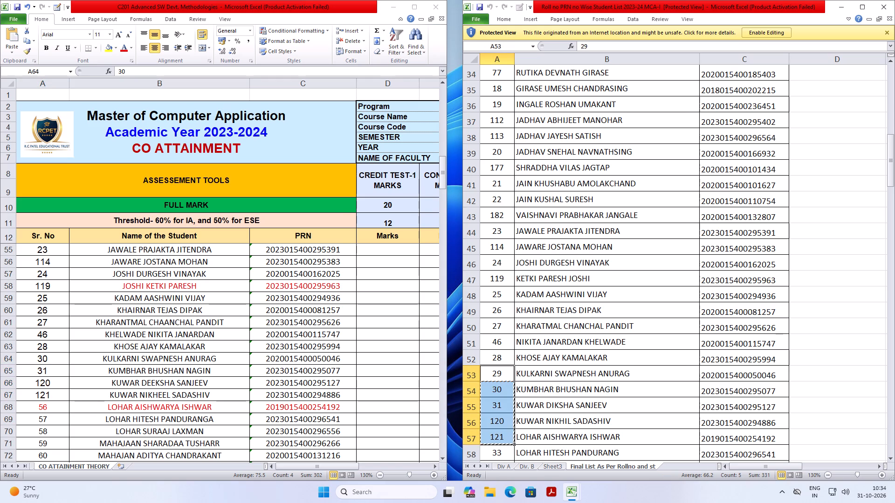
{"action": "key", "text": "ctrl+c"}
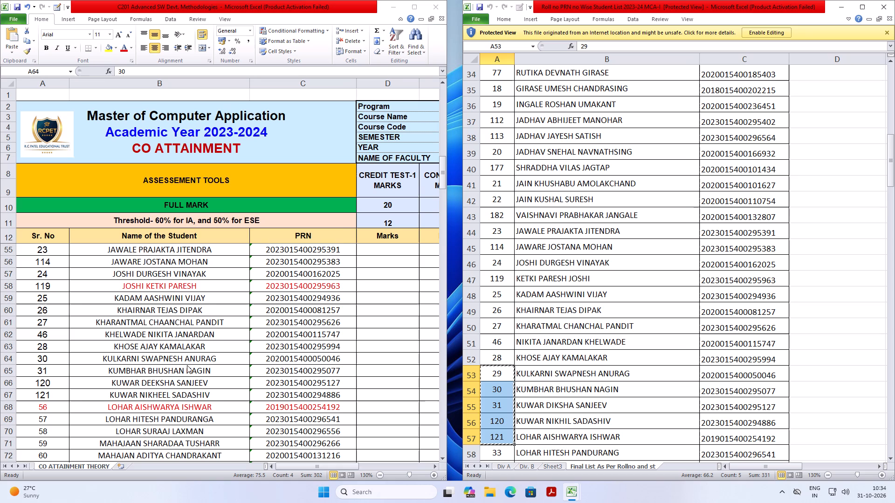
{"action": "left_click", "coordinate": [48, 355]}
{"action": "left_click_drag", "start_coordinate": [48, 355], "coordinate": [48, 381]}
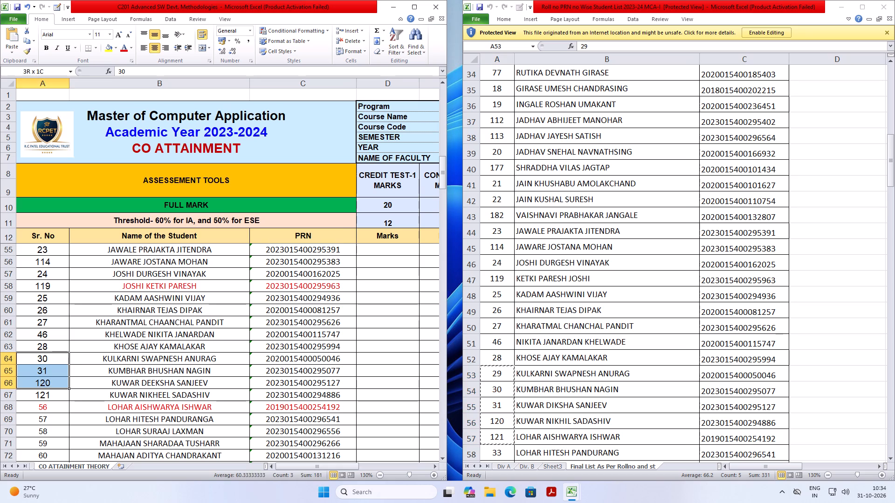
{"action": "left_click_drag", "start_coordinate": [48, 381], "coordinate": [46, 402]}
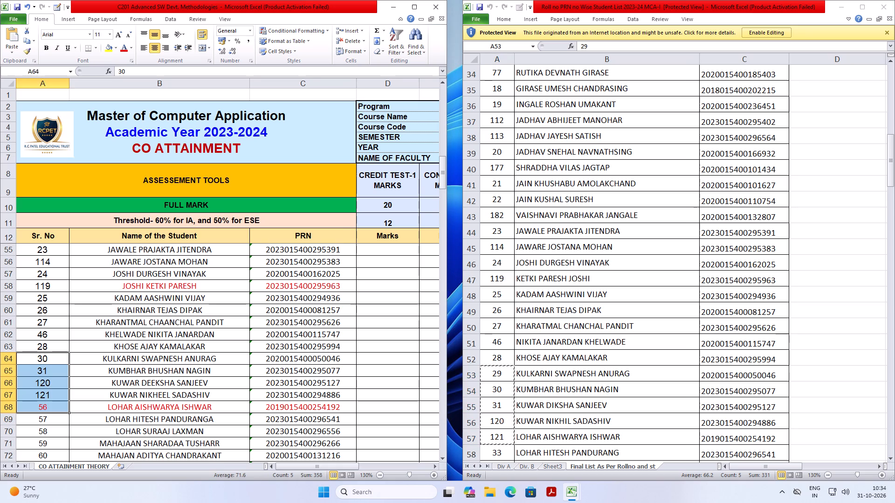
{"action": "key", "text": "ctrl+v"}
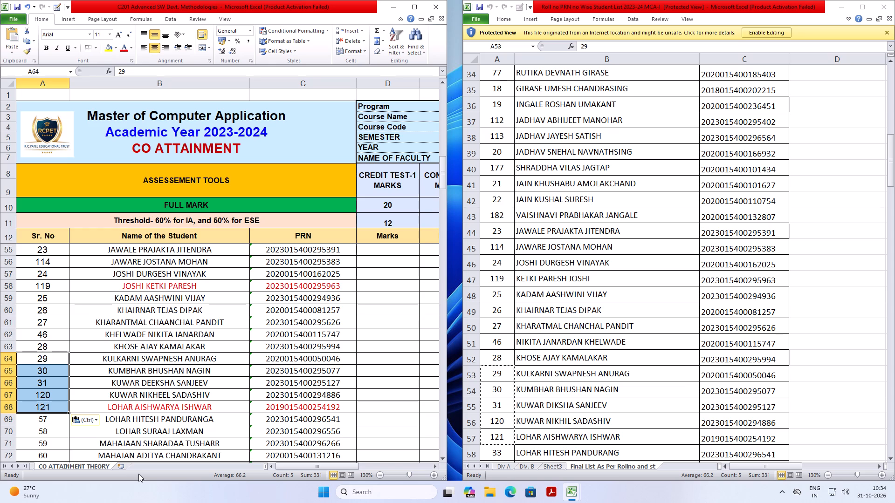
Save the C201 workbook, choosing to overwrite changes instead of saving a copy.
{"action": "scroll", "coordinate": [19, 407], "scroll_direction": "down", "scroll_amount": 1}
{"action": "left_click", "coordinate": [55, 380]}
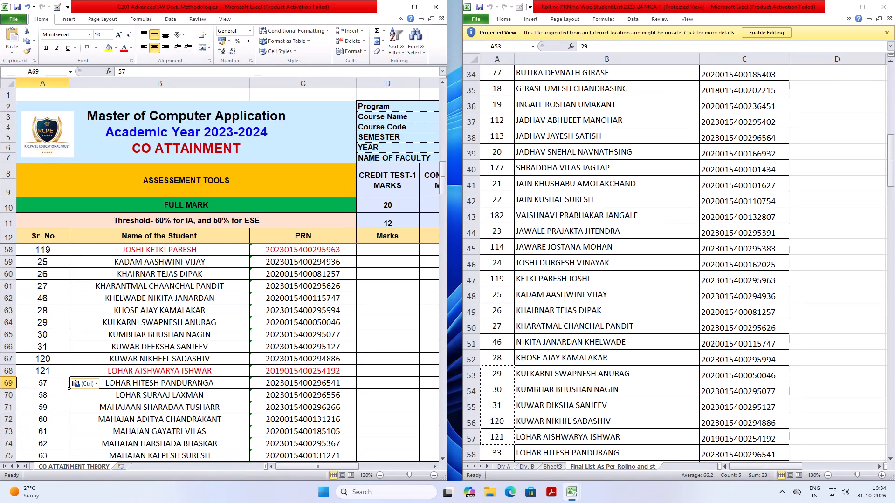
{"action": "key", "text": "ctrl+s"}
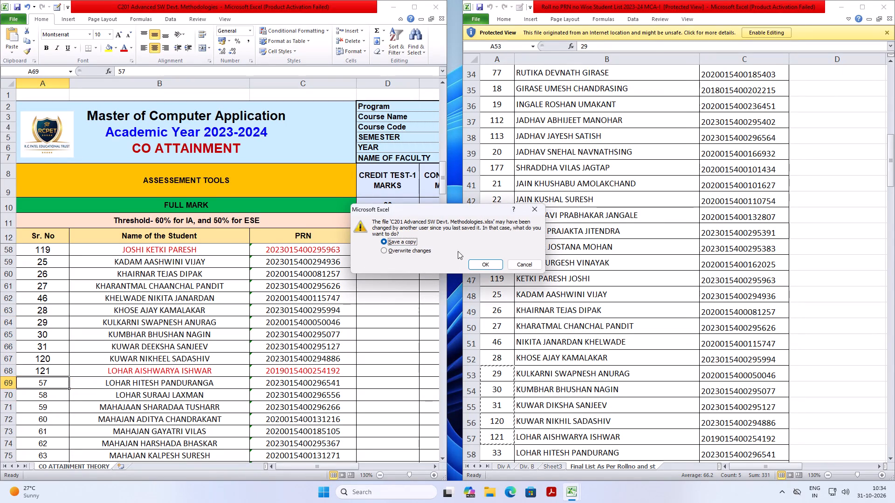
{"action": "left_click", "coordinate": [401, 251]}
{"action": "left_click", "coordinate": [486, 264]}
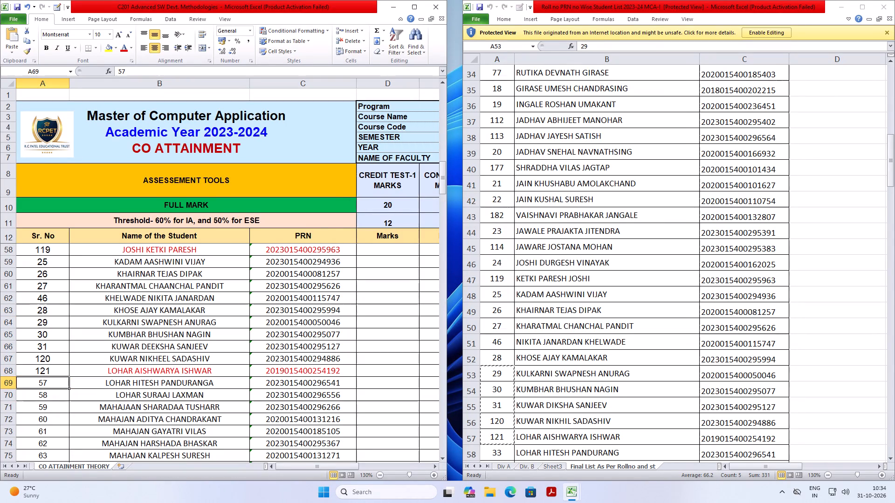
Copy the roll numbers from MCA-I list cells A58:A62 into Sr. No cells A69:A73 of the C201 workbook.
{"action": "left_click_drag", "start_coordinate": [41, 384], "coordinate": [42, 400]}
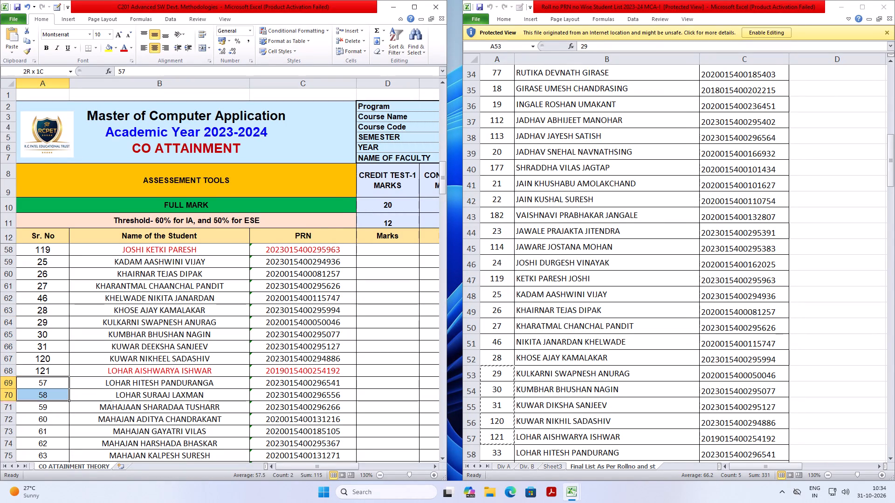
{"action": "left_click_drag", "start_coordinate": [42, 400], "coordinate": [55, 393]}
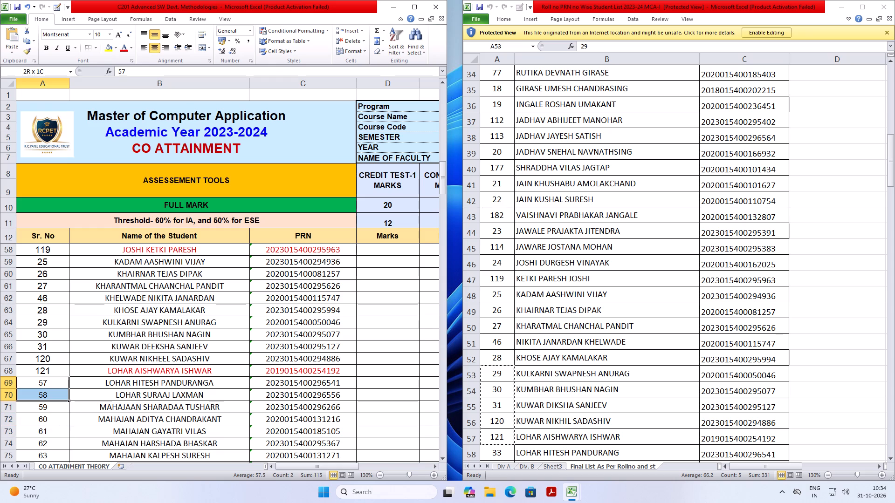
{"action": "left_click_drag", "start_coordinate": [55, 393], "coordinate": [55, 423]}
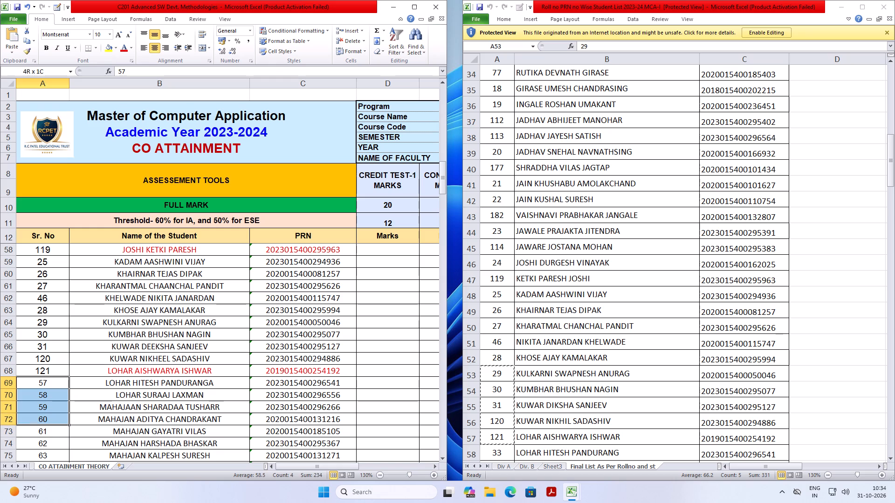
{"action": "left_click_drag", "start_coordinate": [55, 423], "coordinate": [55, 436]}
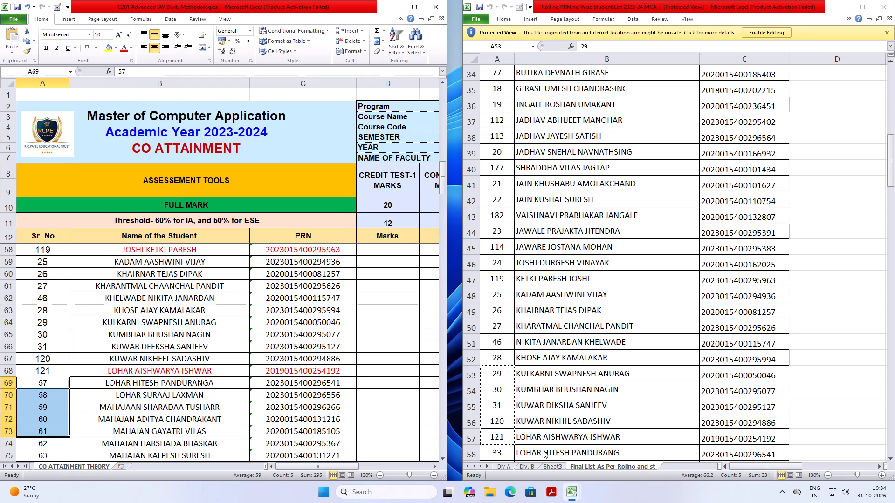
{"action": "scroll", "coordinate": [518, 402], "scroll_direction": "down", "scroll_amount": 2}
{"action": "left_click", "coordinate": [519, 402]}
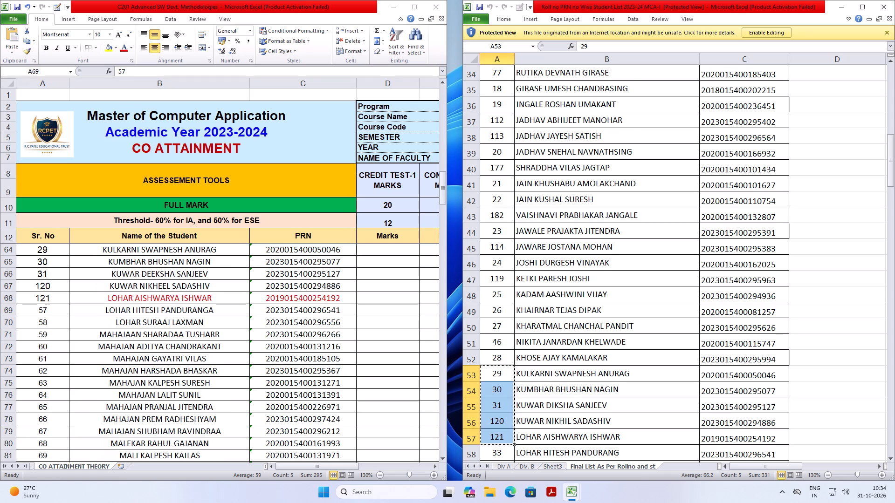
{"action": "scroll", "coordinate": [519, 402], "scroll_direction": "down", "scroll_amount": 1}
{"action": "scroll", "coordinate": [226, 410], "scroll_direction": "up", "scroll_amount": 2}
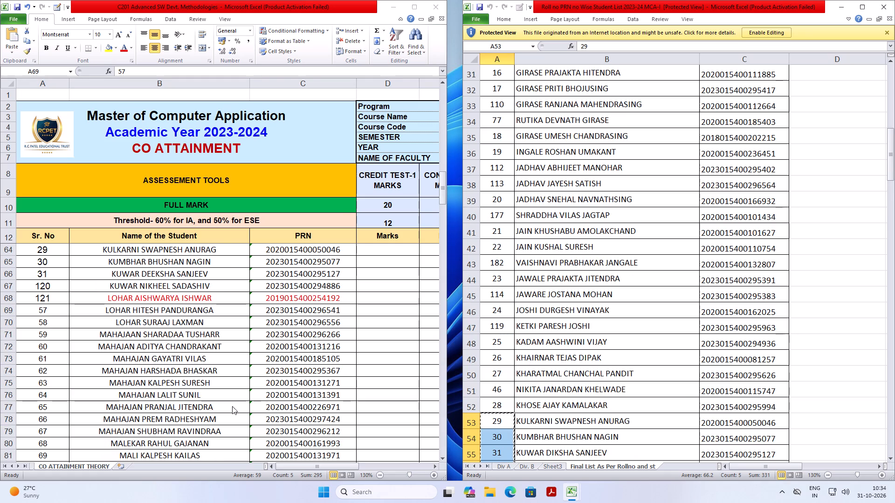
{"action": "scroll", "coordinate": [685, 405], "scroll_direction": "down", "scroll_amount": 3}
{"action": "scroll", "coordinate": [685, 405], "scroll_direction": "up", "scroll_amount": 1}
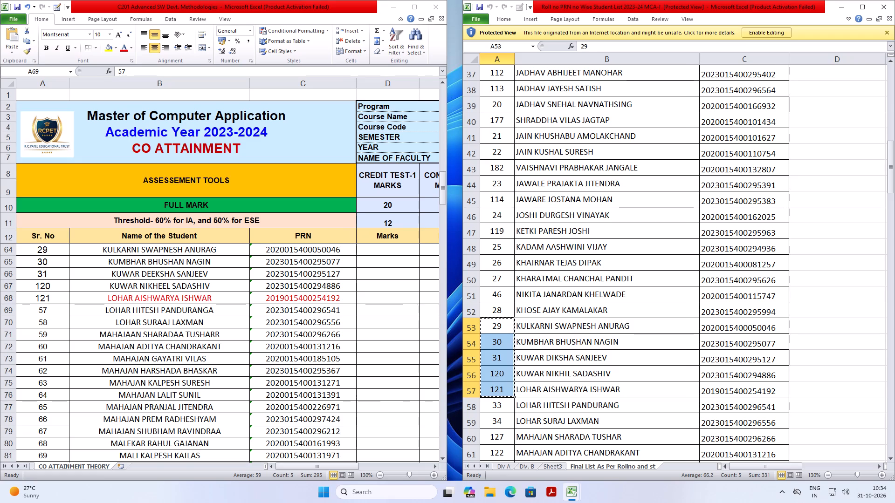
{"action": "scroll", "coordinate": [527, 404], "scroll_direction": "down", "scroll_amount": 1}
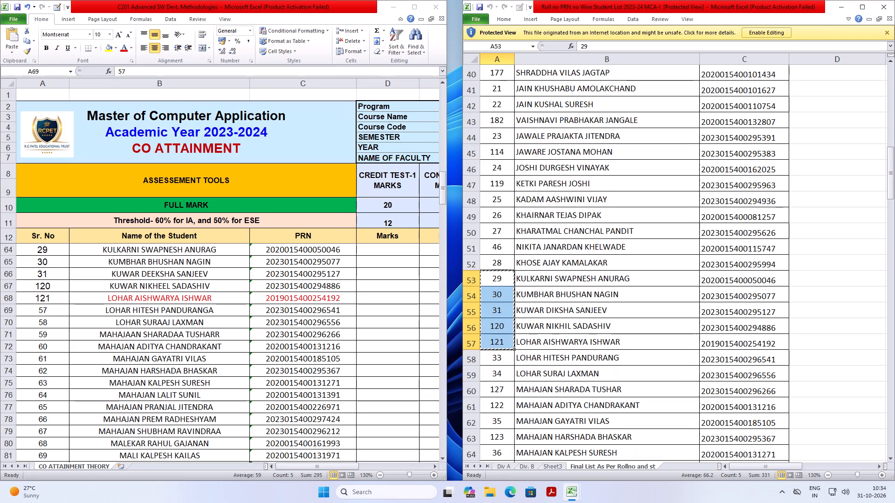
{"action": "scroll", "coordinate": [530, 391], "scroll_direction": "down", "scroll_amount": 2}
{"action": "scroll", "coordinate": [547, 339], "scroll_direction": "down", "scroll_amount": 1}
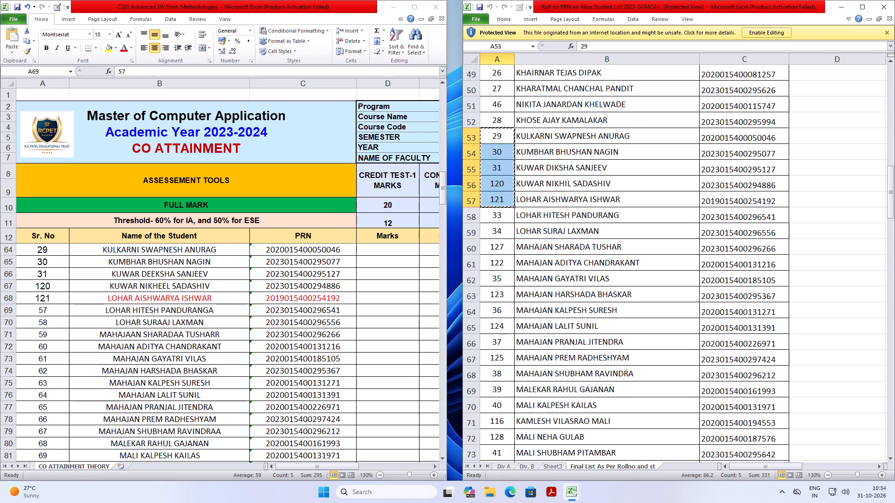
{"action": "scroll", "coordinate": [547, 335], "scroll_direction": "down", "scroll_amount": 1}
{"action": "scroll", "coordinate": [542, 263], "scroll_direction": "down", "scroll_amount": 2}
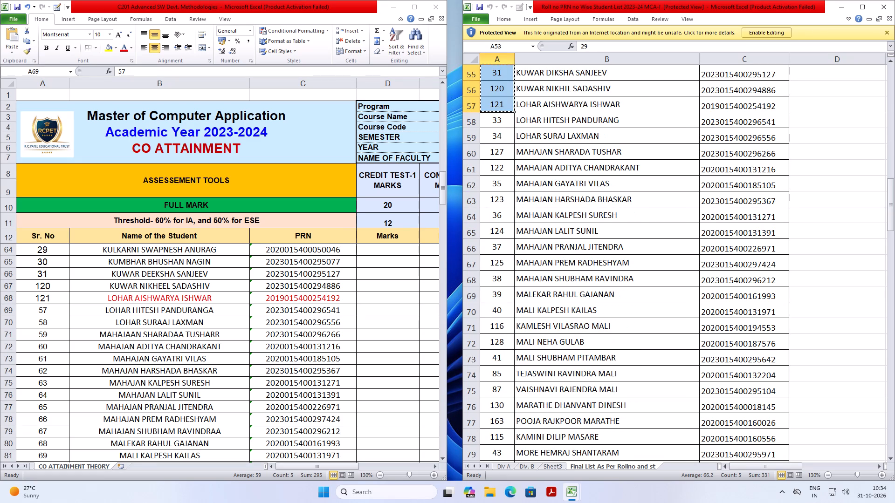
{"action": "left_click_drag", "start_coordinate": [494, 68], "coordinate": [499, 117]}
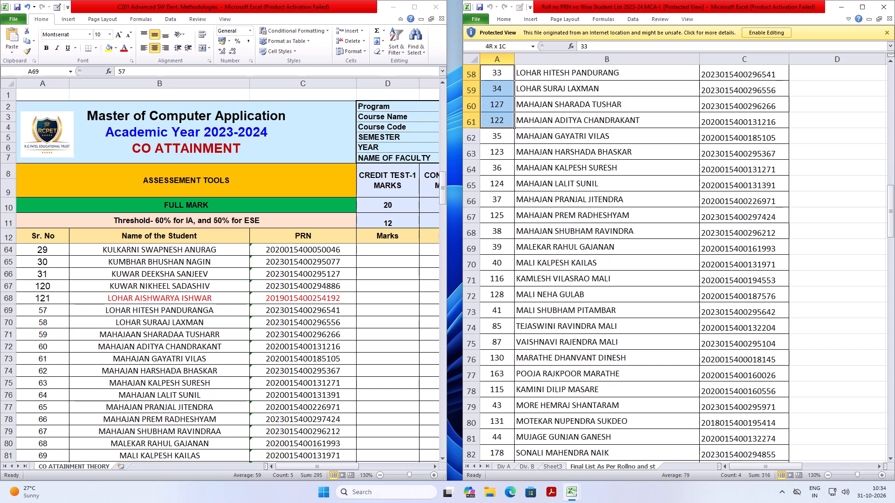
{"action": "left_click_drag", "start_coordinate": [499, 117], "coordinate": [499, 133]}
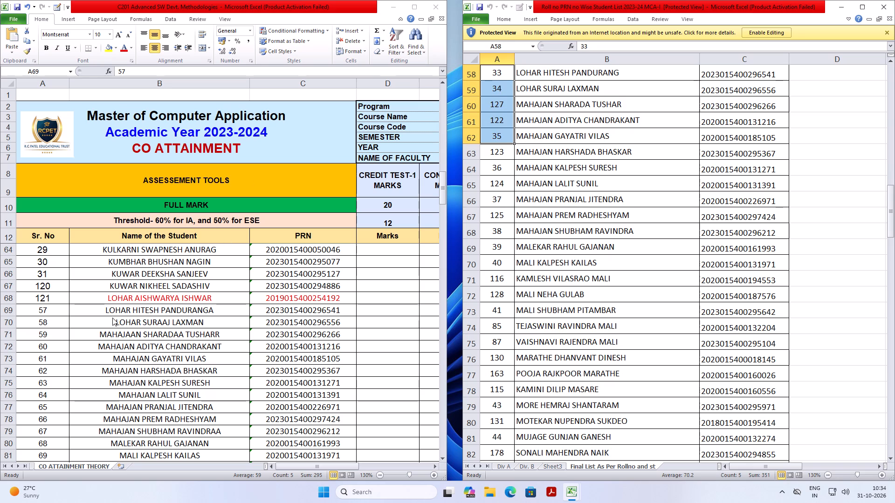
{"action": "left_click", "coordinate": [48, 310]}
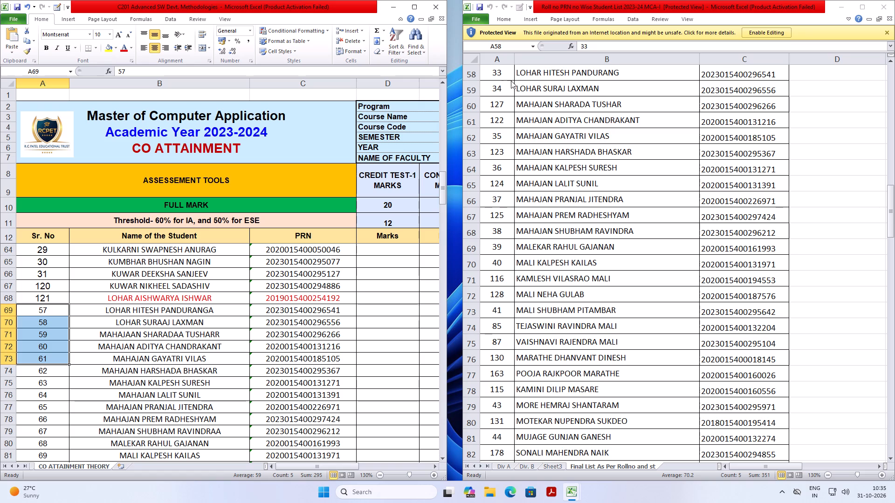
{"action": "left_click", "coordinate": [506, 68]}
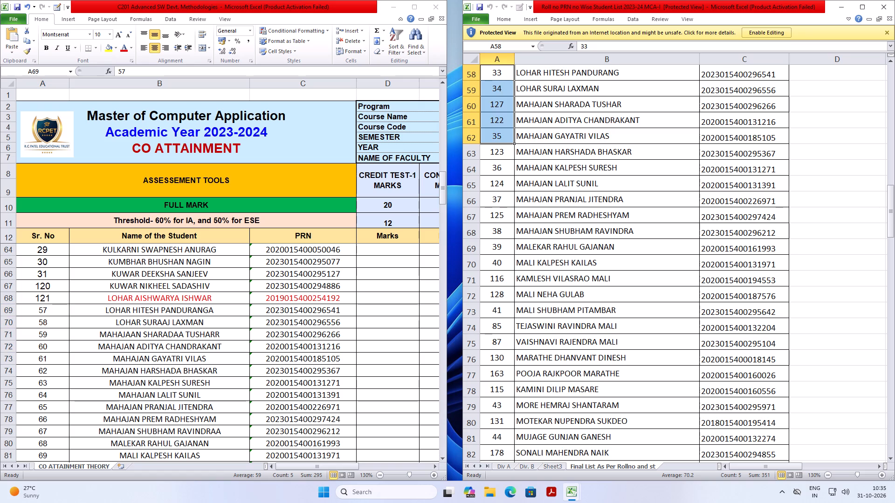
{"action": "key", "text": "ctrl+c"}
{"action": "left_click", "coordinate": [70, 306]}
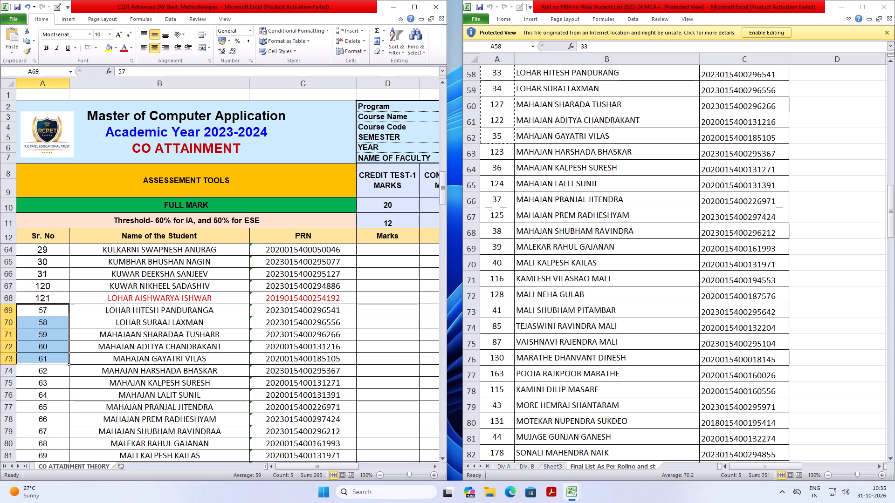
{"action": "key", "text": "ctrl+v"}
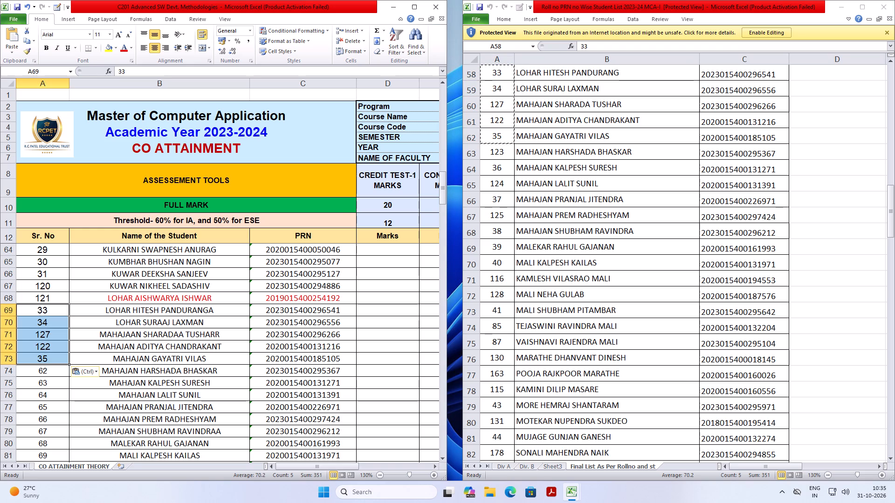
Copy the roll numbers from MCA-I list cells A63:A67 into Sr. No cells A74:A78 of the C201 workbook.
{"action": "left_click", "coordinate": [36, 374]}
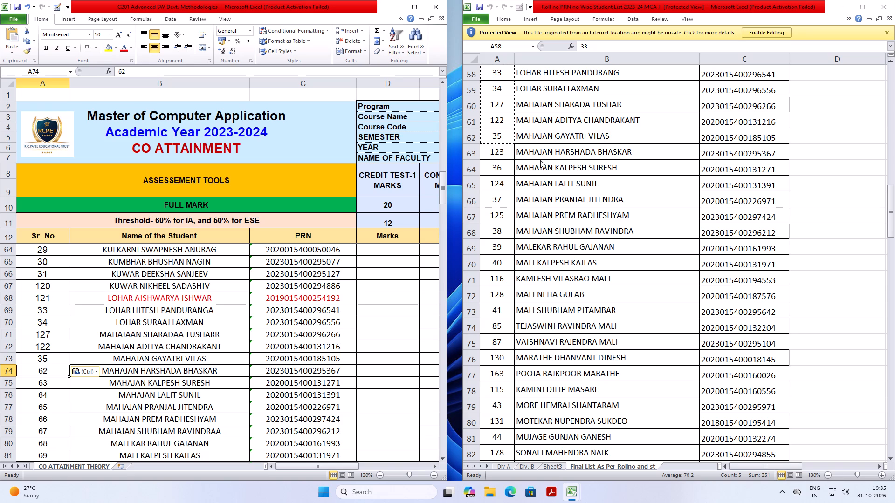
{"action": "left_click", "coordinate": [504, 156]}
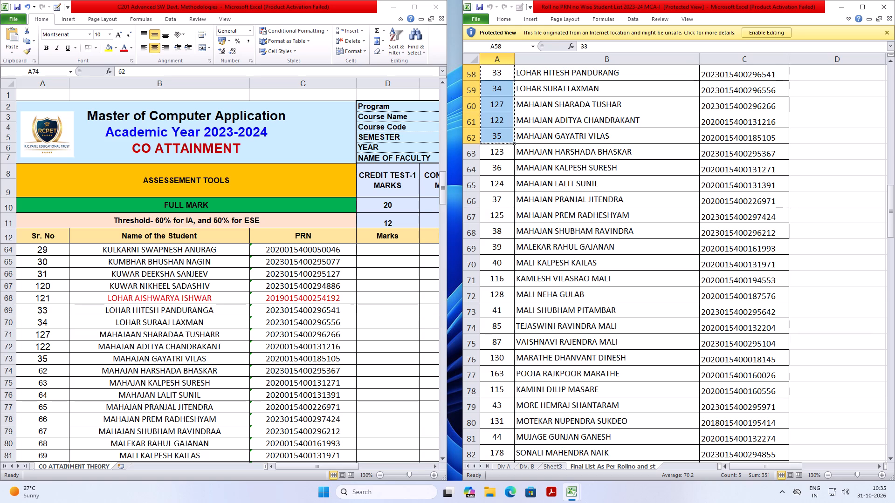
{"action": "left_click_drag", "start_coordinate": [494, 149], "coordinate": [501, 218]}
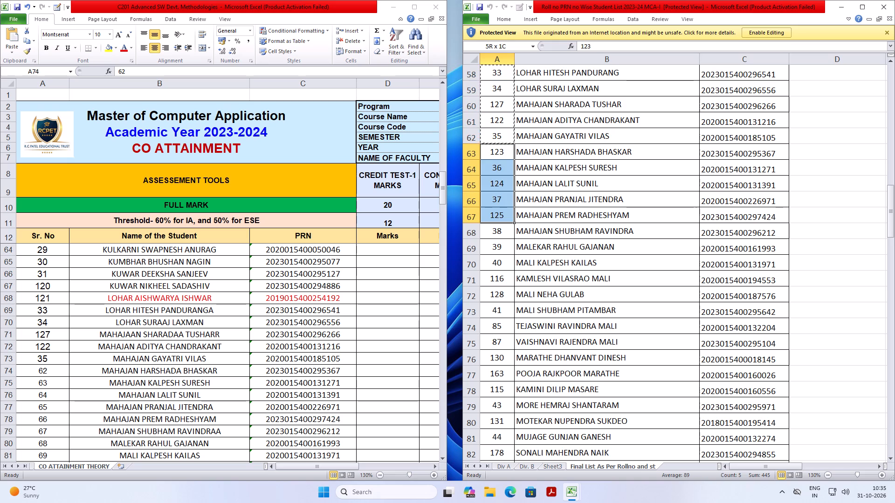
{"action": "left_click_drag", "start_coordinate": [501, 218], "coordinate": [501, 218]}
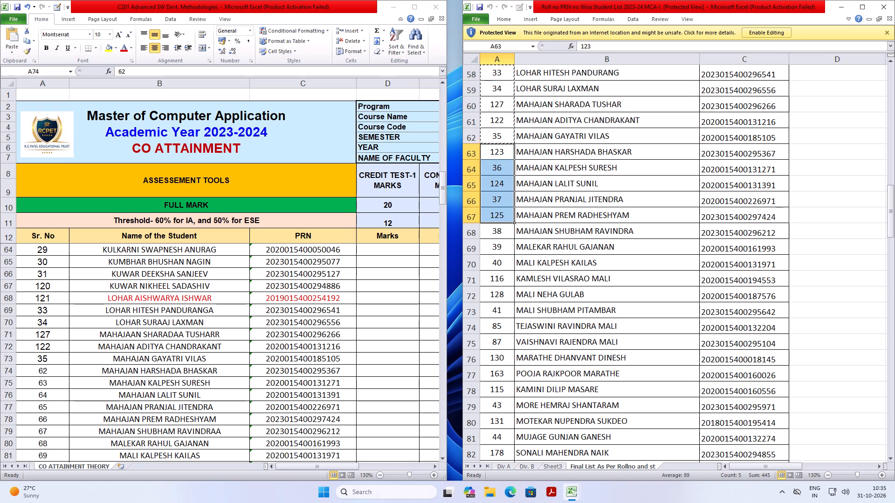
{"action": "key", "text": "ctrl+c"}
{"action": "left_click_drag", "start_coordinate": [47, 370], "coordinate": [49, 398]}
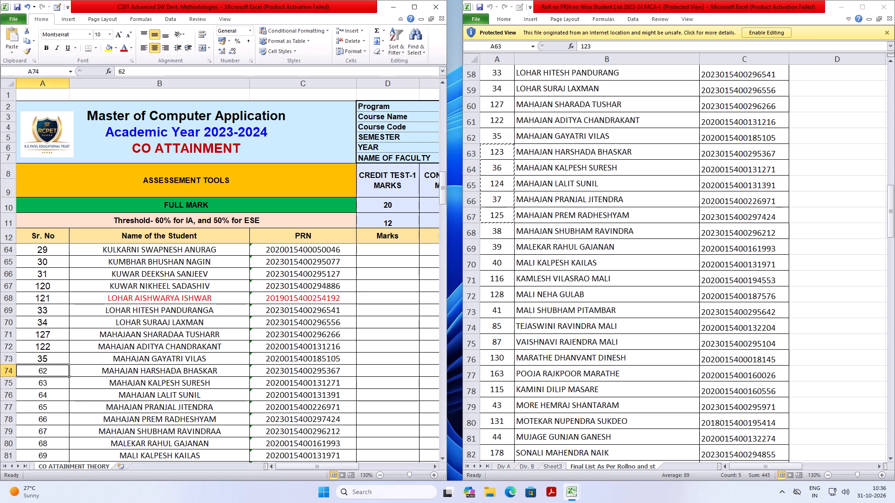
{"action": "left_click_drag", "start_coordinate": [49, 398], "coordinate": [51, 372]}
{"action": "left_click_drag", "start_coordinate": [54, 369], "coordinate": [56, 380]}
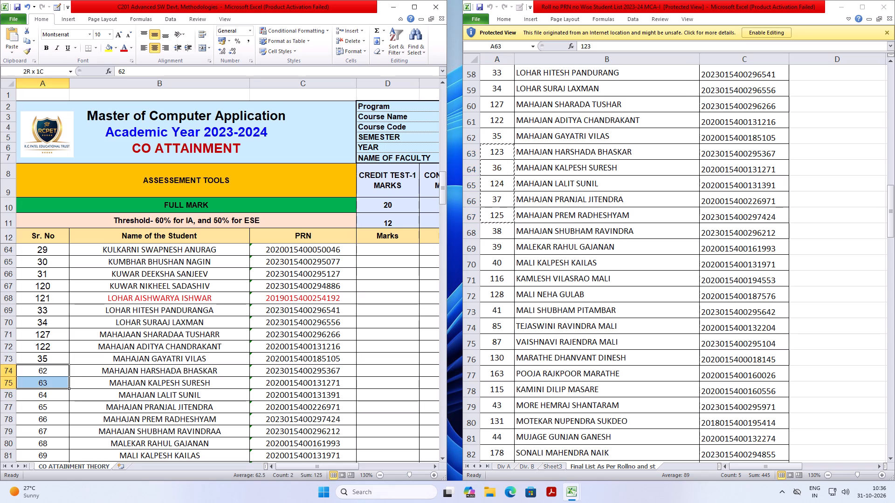
{"action": "left_click_drag", "start_coordinate": [56, 380], "coordinate": [59, 413]}
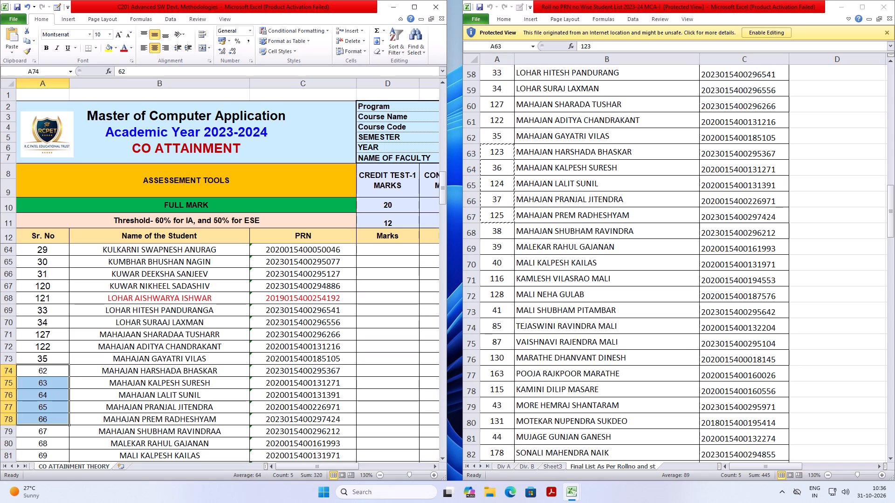
{"action": "key", "text": "ctrl+v"}
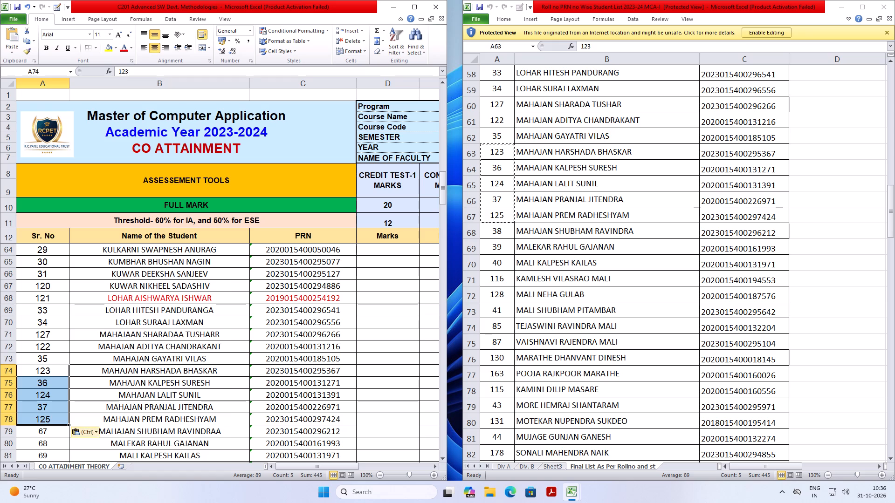
Look through the remaining student rows of the C201 workbook below row 78, past row 190.
{"action": "scroll", "coordinate": [255, 377], "scroll_direction": "down", "scroll_amount": 4}
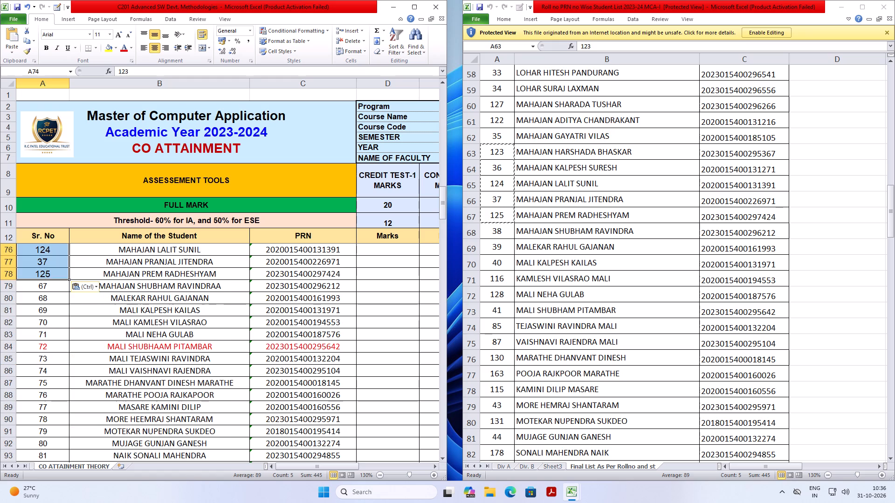
{"action": "scroll", "coordinate": [46, 416], "scroll_direction": "down", "scroll_amount": 2}
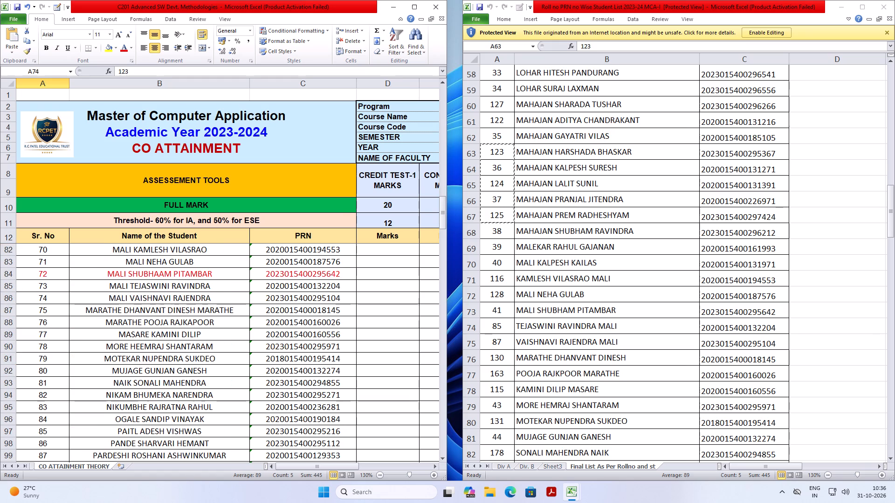
{"action": "scroll", "coordinate": [46, 416], "scroll_direction": "down", "scroll_amount": 18}
{"action": "scroll", "coordinate": [46, 416], "scroll_direction": "down", "scroll_amount": 7}
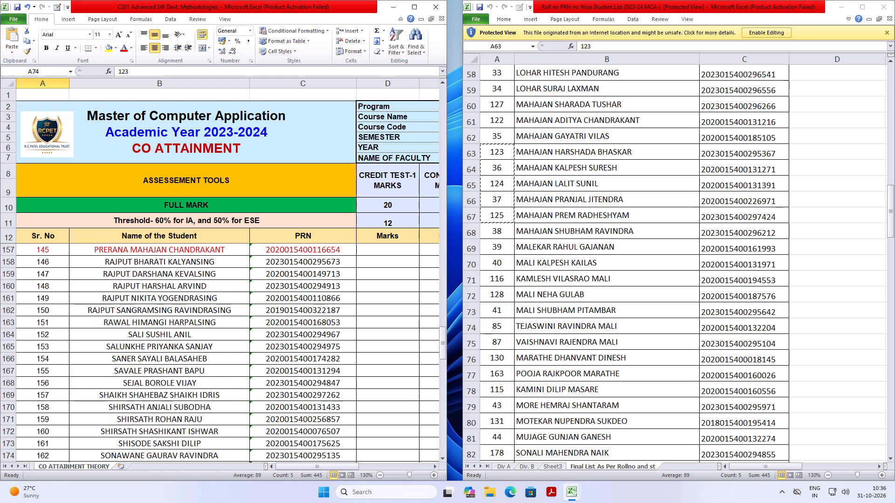
{"action": "scroll", "coordinate": [46, 416], "scroll_direction": "down", "scroll_amount": 12}
{"action": "scroll", "coordinate": [46, 416], "scroll_direction": "up", "scroll_amount": 6}
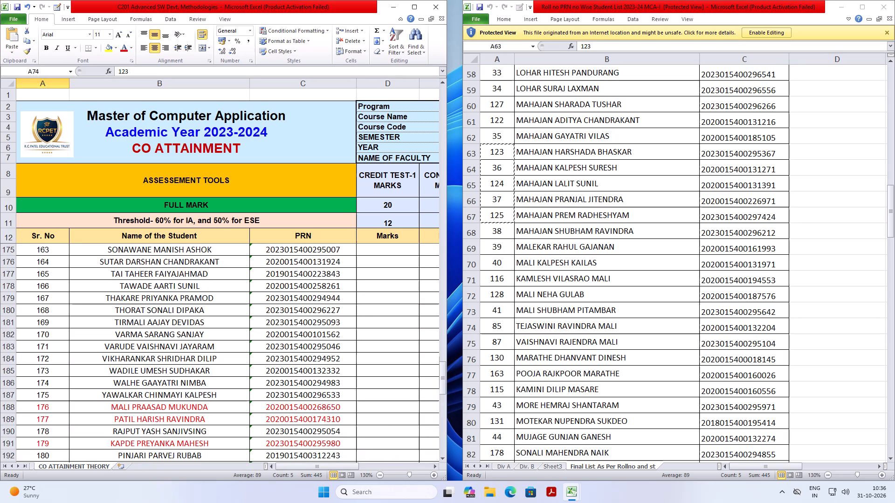
{"action": "scroll", "coordinate": [46, 416], "scroll_direction": "up", "scroll_amount": 19}
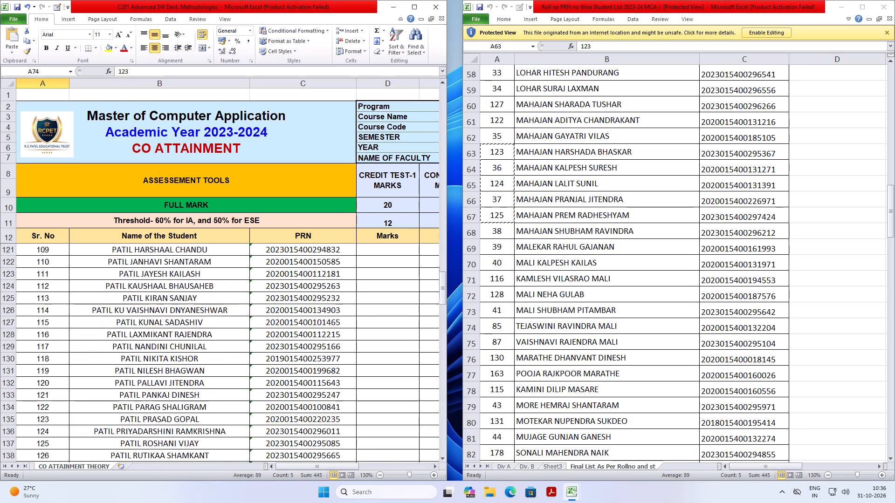
{"action": "scroll", "coordinate": [46, 416], "scroll_direction": "up", "scroll_amount": 11}
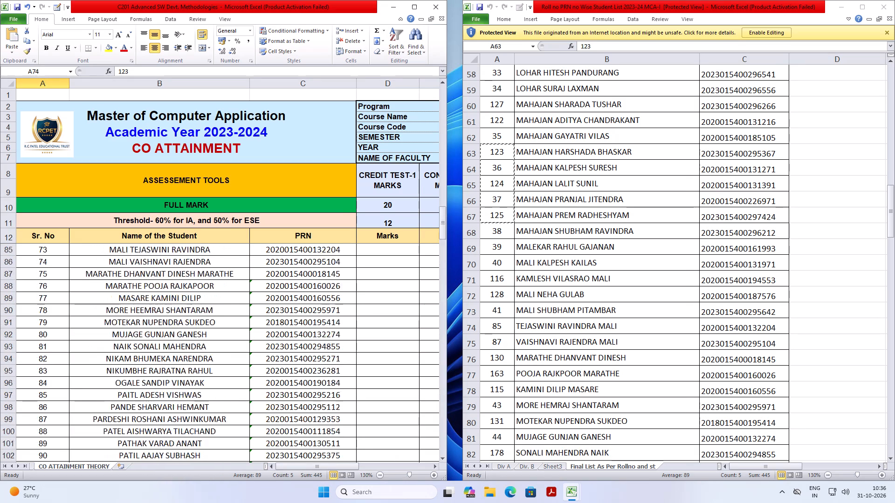
{"action": "scroll", "coordinate": [46, 416], "scroll_direction": "up", "scroll_amount": 3}
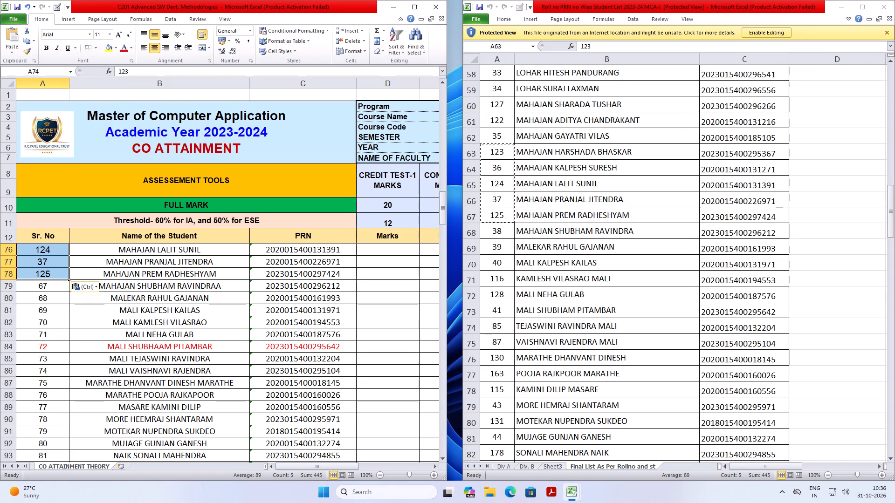
Copy the roll numbers from MCA-I list cells A68:A72 into Sr. No cells A79:A83 of the C201 workbook.
{"action": "left_click_drag", "start_coordinate": [52, 284], "coordinate": [55, 323]}
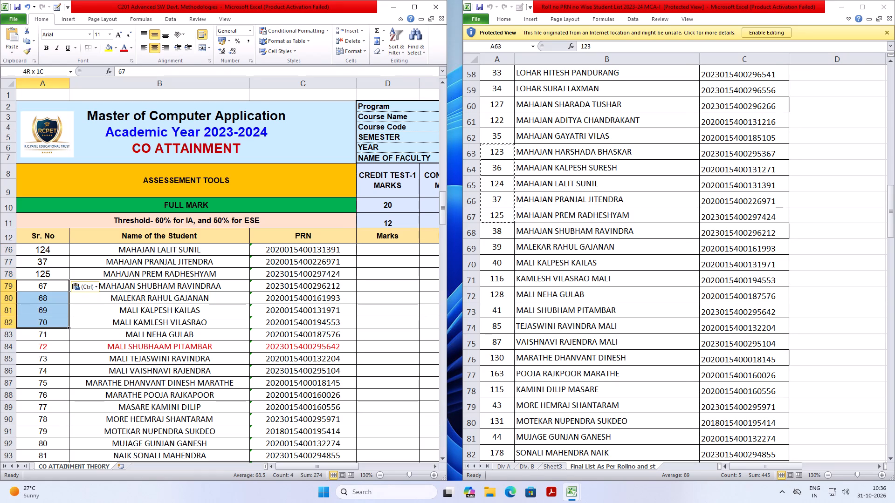
{"action": "left_click_drag", "start_coordinate": [55, 323], "coordinate": [55, 333]}
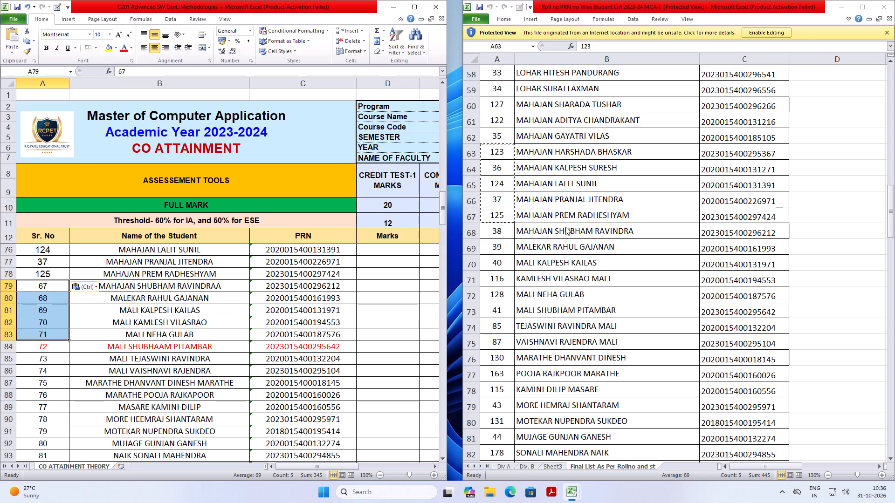
{"action": "left_click", "coordinate": [504, 227]}
{"action": "left_click_drag", "start_coordinate": [504, 227], "coordinate": [504, 253]}
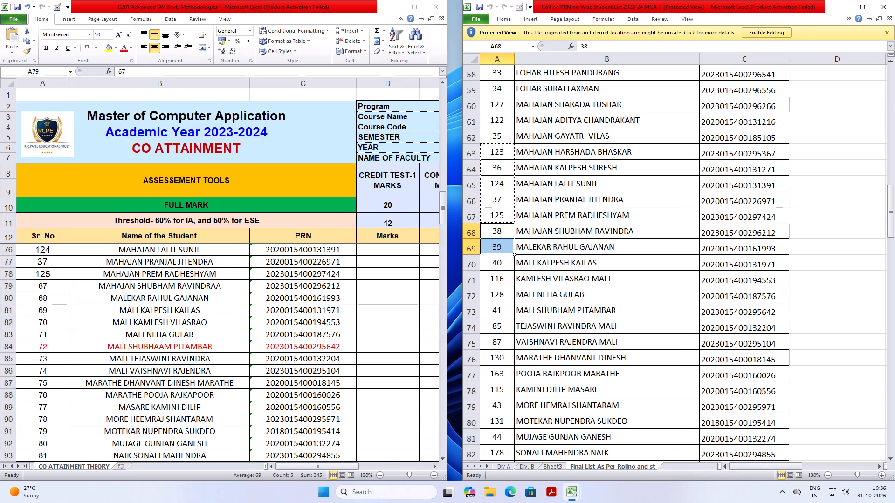
{"action": "left_click_drag", "start_coordinate": [504, 253], "coordinate": [505, 273]}
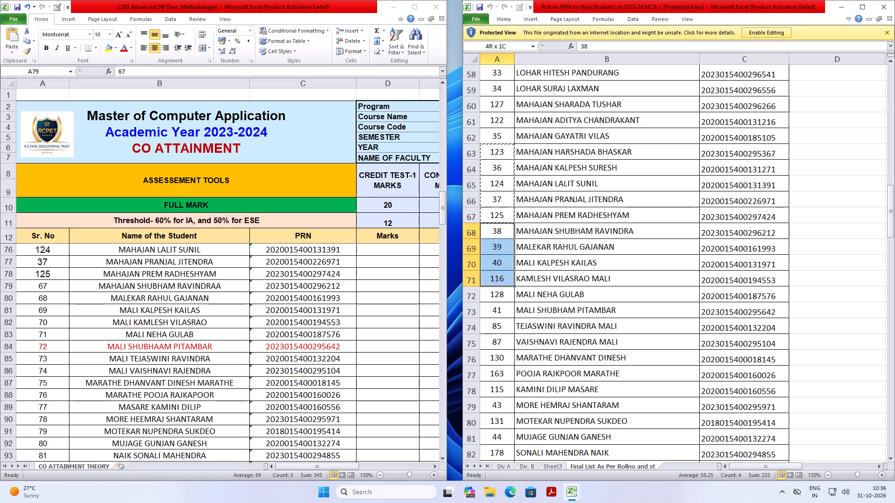
{"action": "left_click_drag", "start_coordinate": [505, 273], "coordinate": [507, 290]}
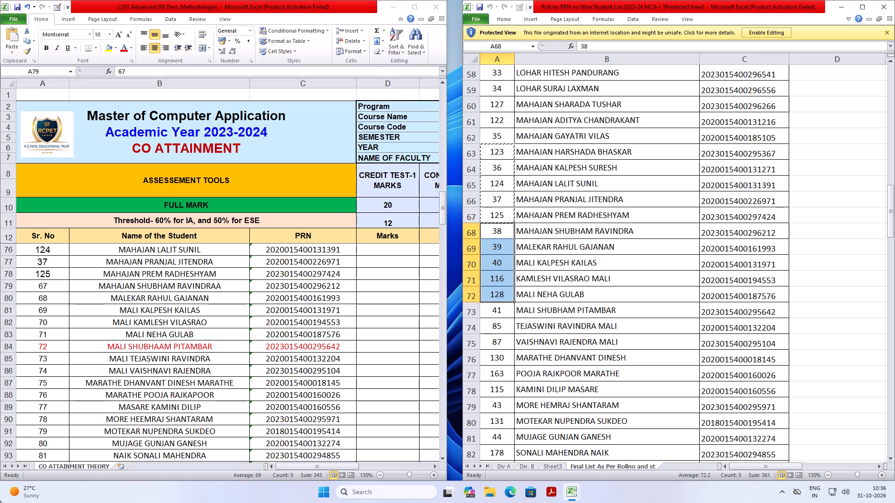
{"action": "key", "text": "ctrl+c"}
{"action": "left_click", "coordinate": [59, 319]}
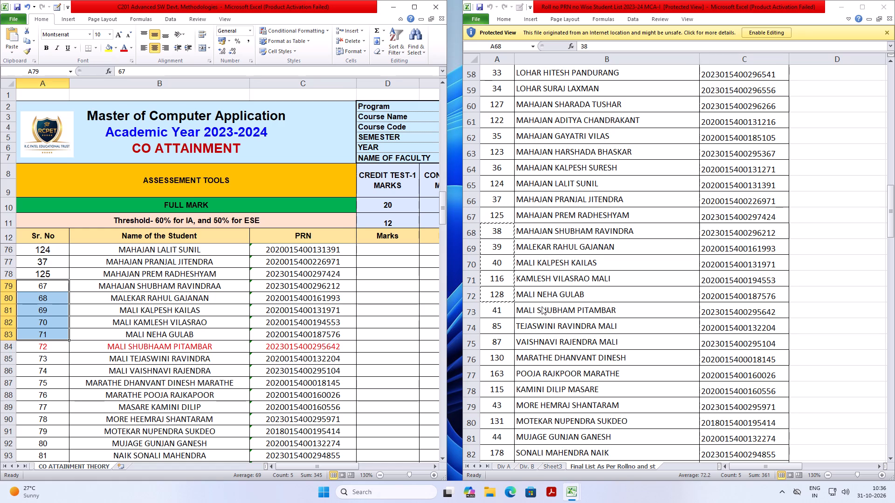
{"action": "key", "text": "ctrl+v"}
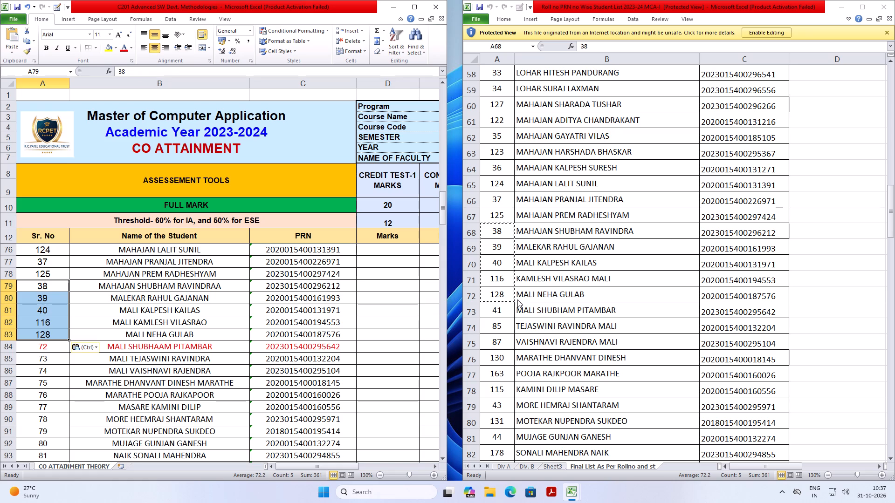
Copy the roll numbers from MCA-I list cells A73:A78 into Sr. No cells A84:A89 of the C201 workbook.
{"action": "scroll", "coordinate": [113, 341], "scroll_direction": "down", "scroll_amount": 1}
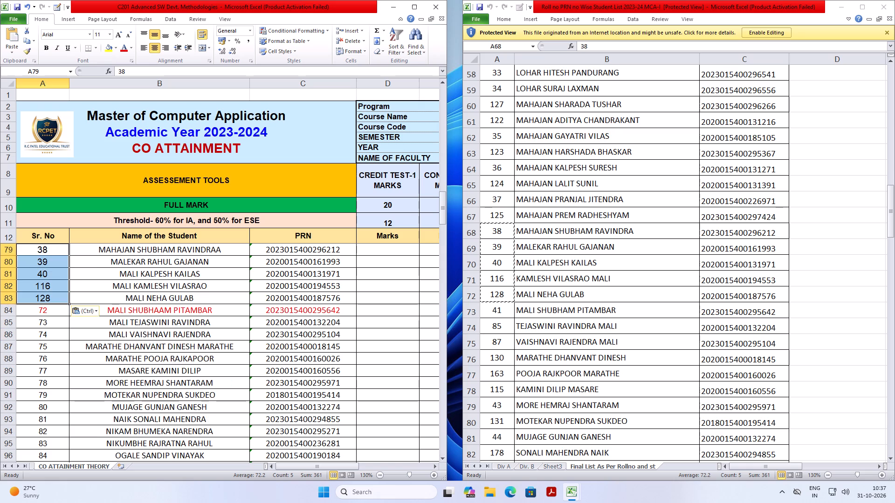
{"action": "left_click", "coordinate": [42, 316]}
{"action": "left_click_drag", "start_coordinate": [42, 309], "coordinate": [43, 319]}
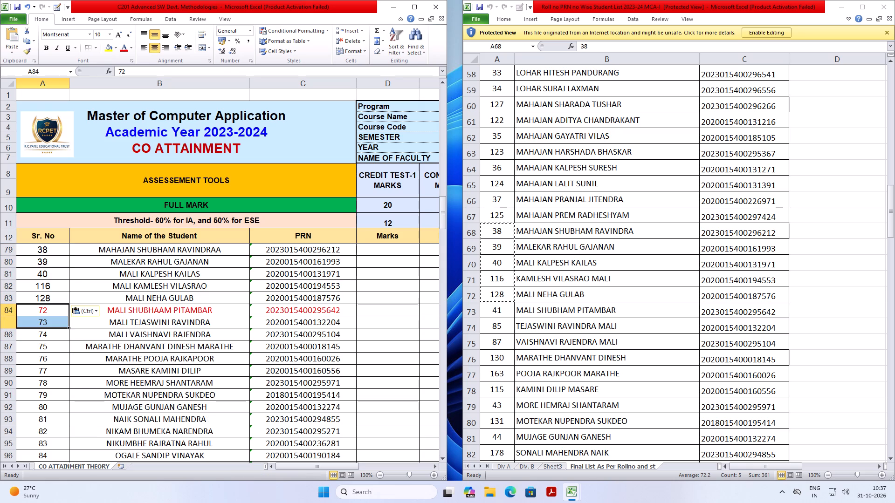
{"action": "left_click_drag", "start_coordinate": [43, 319], "coordinate": [47, 331]}
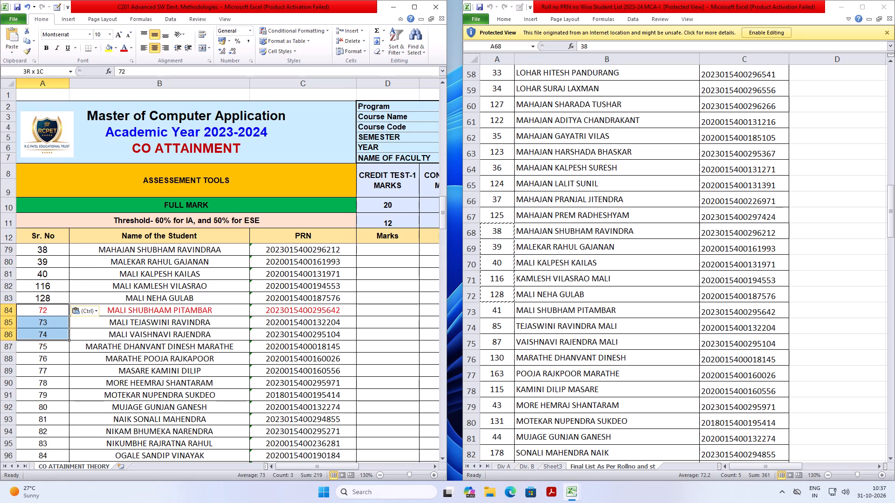
{"action": "left_click_drag", "start_coordinate": [47, 331], "coordinate": [48, 332]}
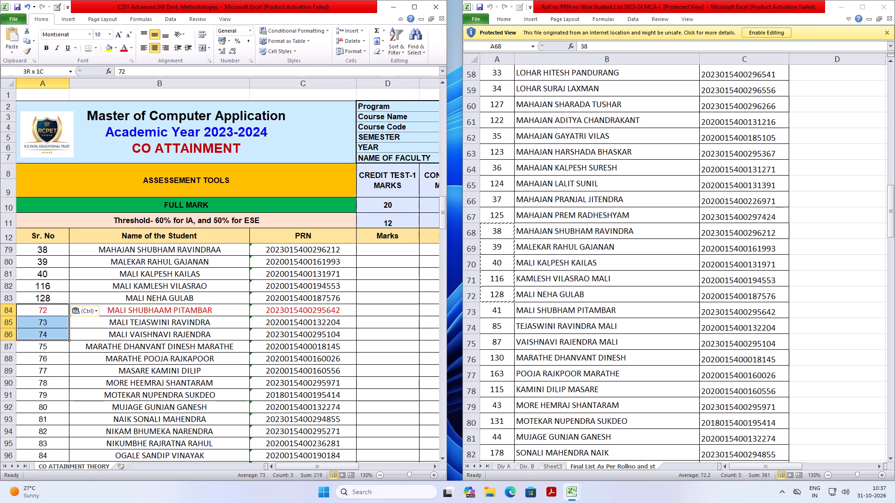
{"action": "left_click_drag", "start_coordinate": [48, 332], "coordinate": [54, 368]}
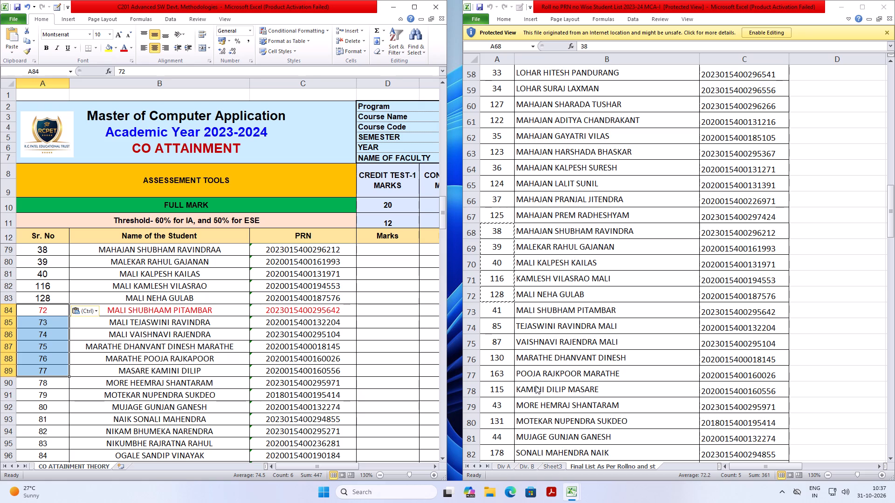
{"action": "left_click", "coordinate": [511, 307]}
{"action": "left_click_drag", "start_coordinate": [511, 307], "coordinate": [509, 383]}
{"action": "key", "text": "ctrl+c"}
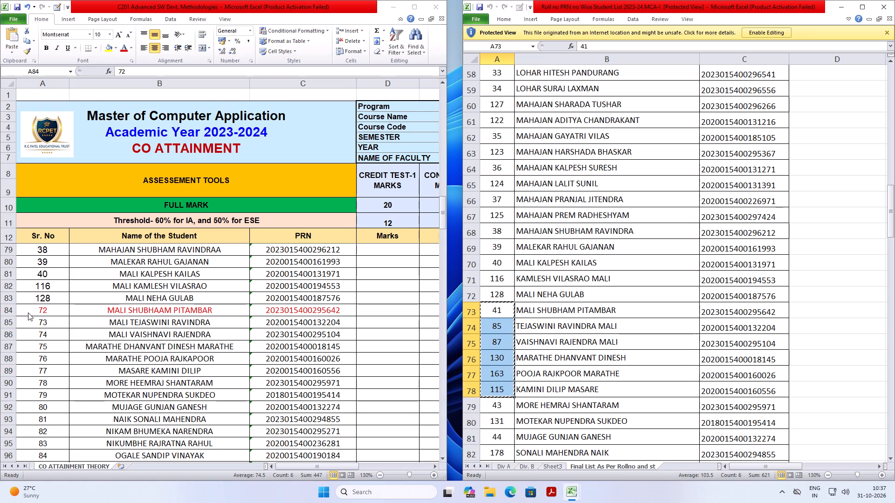
{"action": "left_click", "coordinate": [39, 331]}
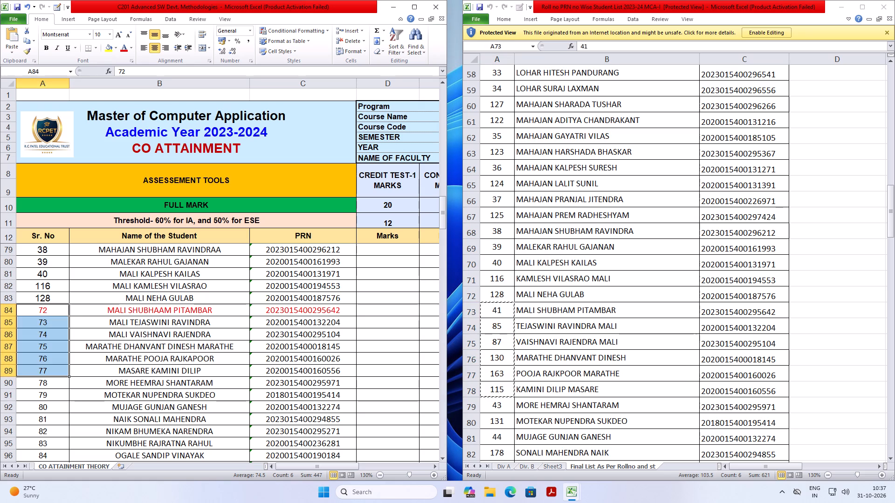
{"action": "key", "text": "ctrl+v"}
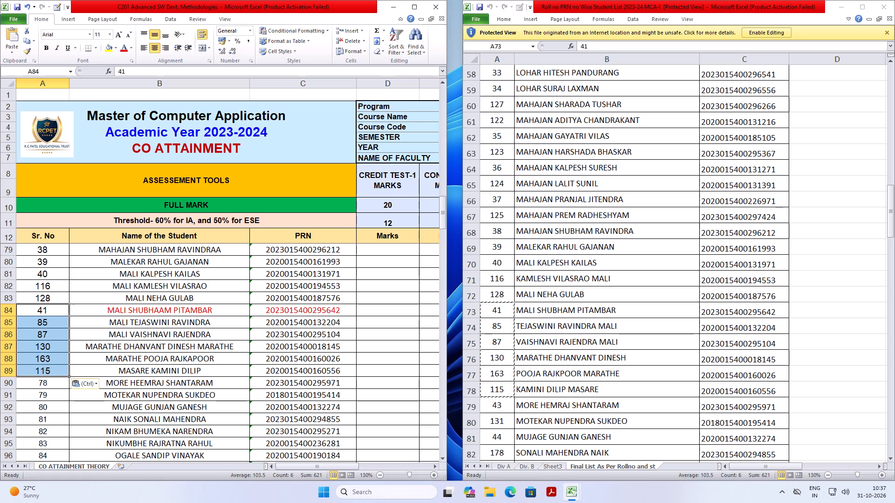
Copy the roll numbers from MCA-I list cells A79:A85 into Sr. No cells A90:A96 of the C201 workbook.
{"action": "left_click_drag", "start_coordinate": [52, 382], "coordinate": [52, 395]}
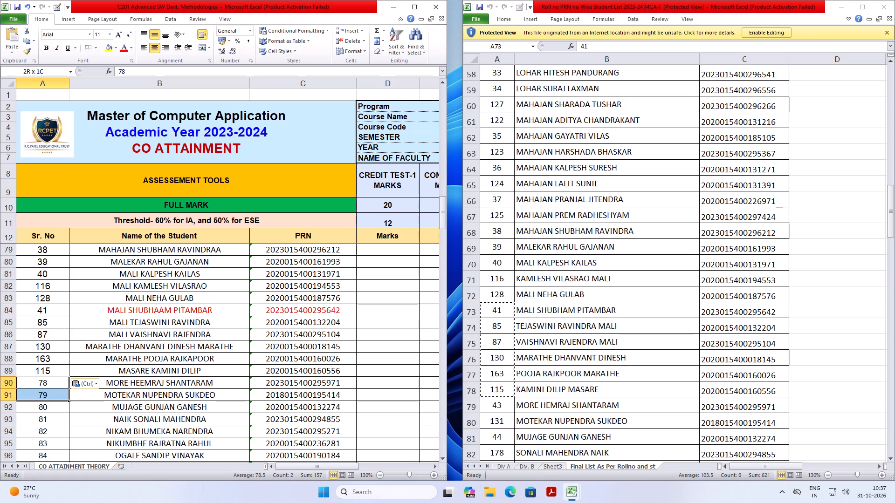
{"action": "left_click_drag", "start_coordinate": [52, 395], "coordinate": [56, 434]}
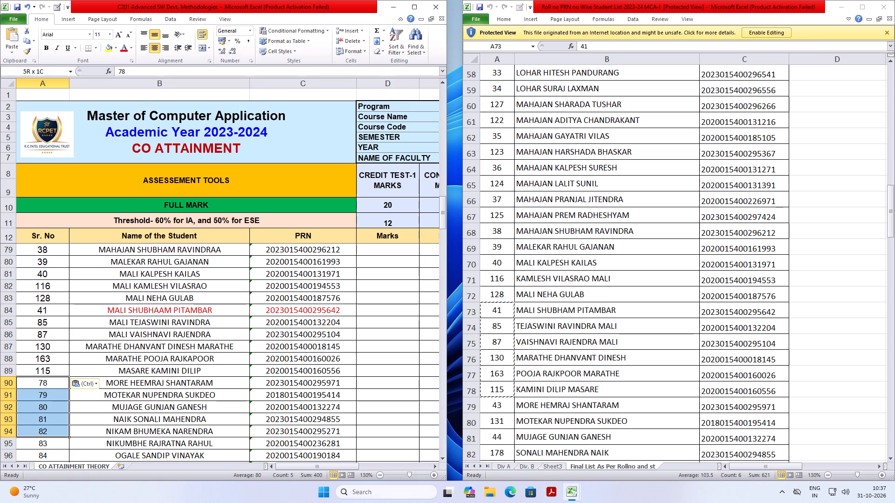
{"action": "left_click_drag", "start_coordinate": [56, 434], "coordinate": [58, 453]}
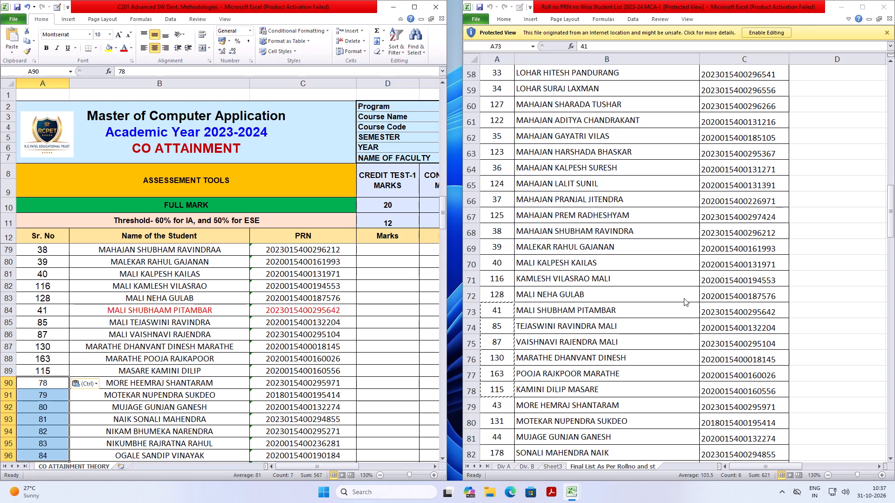
{"action": "scroll", "coordinate": [578, 313], "scroll_direction": "down", "scroll_amount": 1}
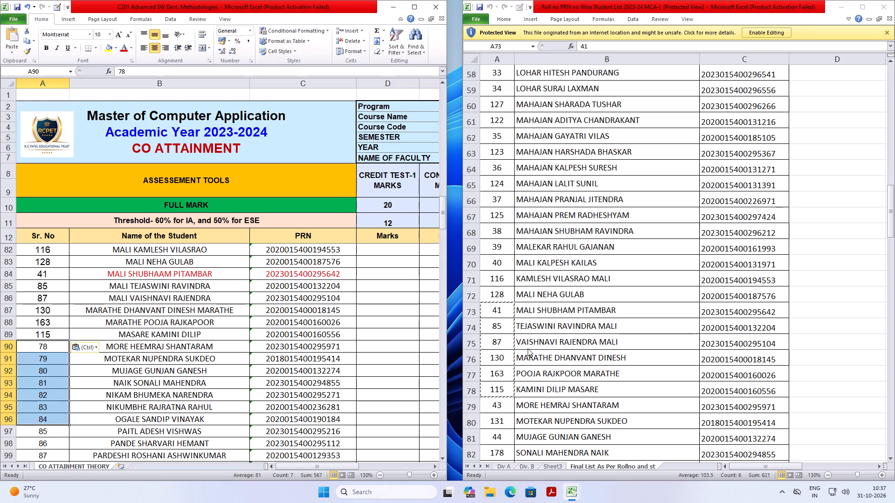
{"action": "left_click", "coordinate": [527, 316]}
{"action": "scroll", "coordinate": [528, 350], "scroll_direction": "down", "scroll_amount": 2}
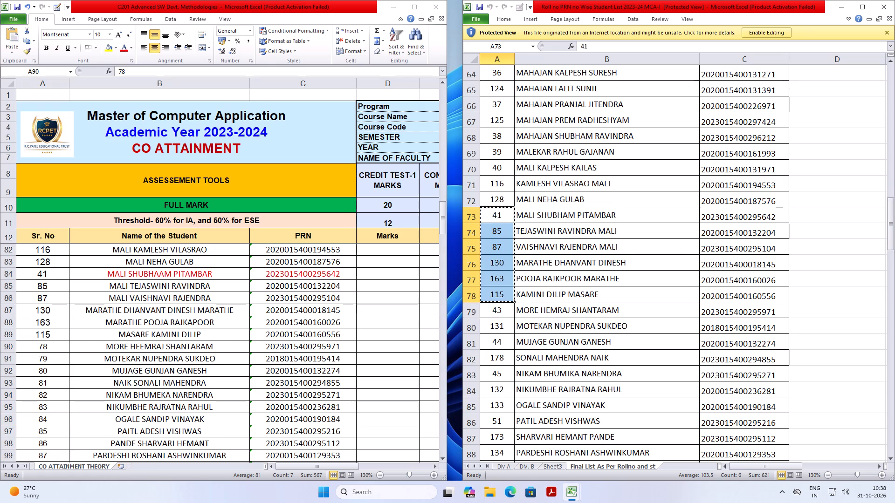
{"action": "scroll", "coordinate": [528, 350], "scroll_direction": "down", "scroll_amount": 2}
{"action": "left_click_drag", "start_coordinate": [500, 219], "coordinate": [506, 261]}
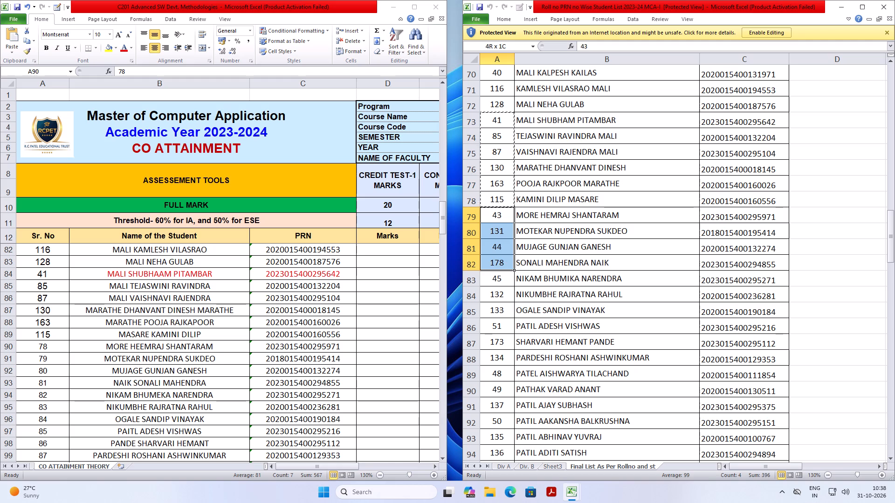
{"action": "left_click_drag", "start_coordinate": [506, 261], "coordinate": [506, 308]}
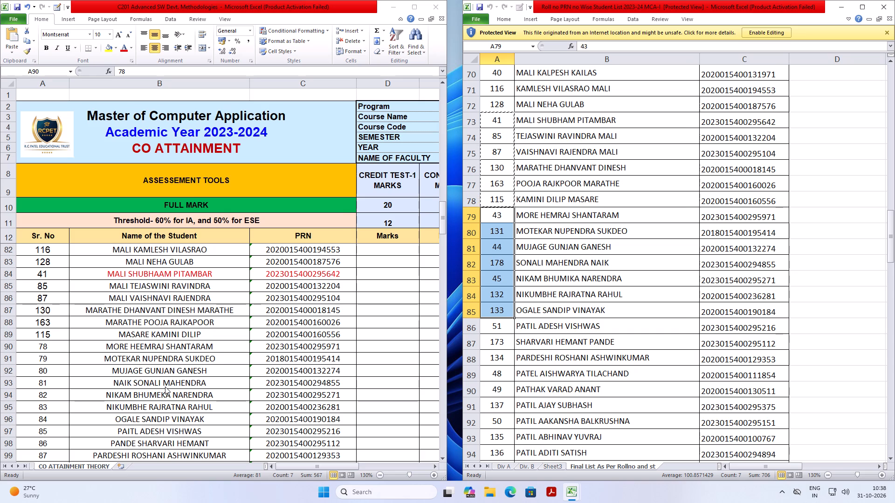
{"action": "key", "text": "ctrl+c"}
{"action": "left_click", "coordinate": [165, 387]}
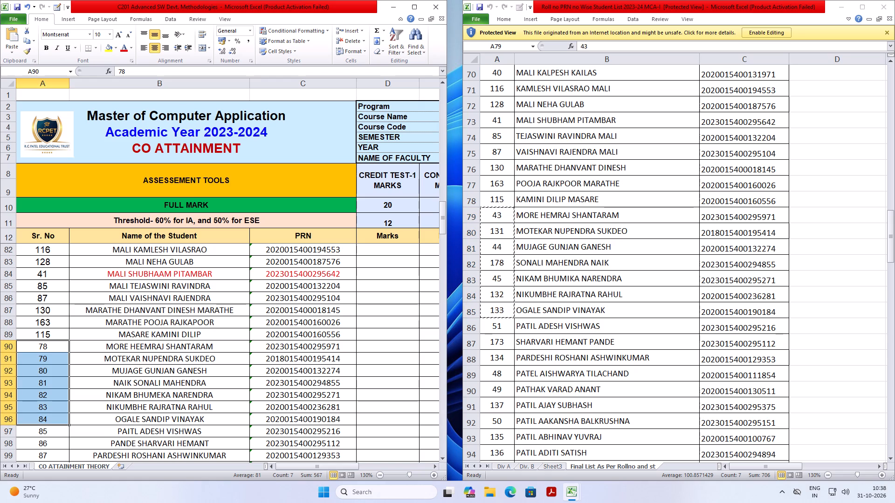
{"action": "key", "text": "ctrl+v"}
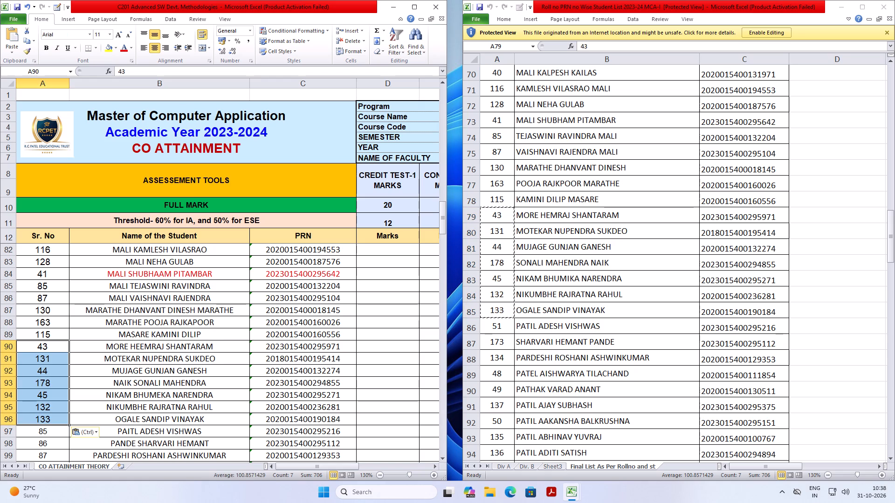
Save the C201 workbook, choosing to overwrite changes instead of saving a copy.
{"action": "scroll", "coordinate": [62, 422], "scroll_direction": "down", "scroll_amount": 1}
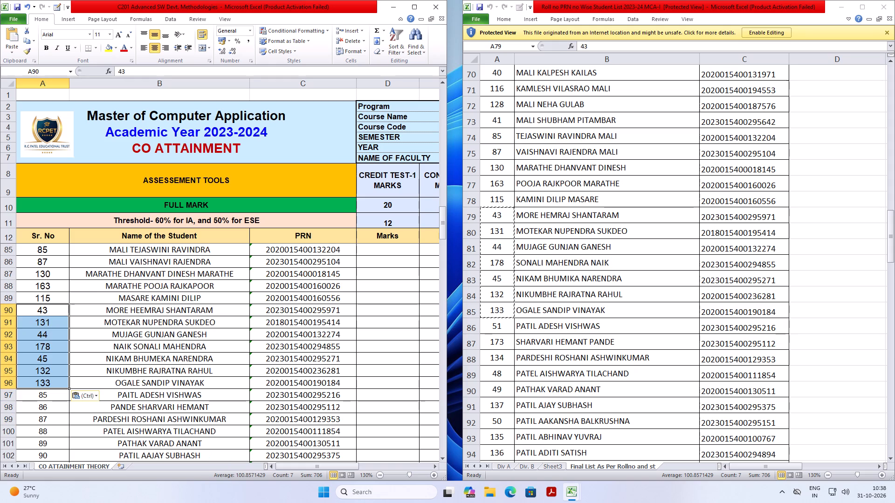
{"action": "left_click", "coordinate": [58, 387]}
{"action": "left_click", "coordinate": [59, 398]}
{"action": "key", "text": "ctrl+s"}
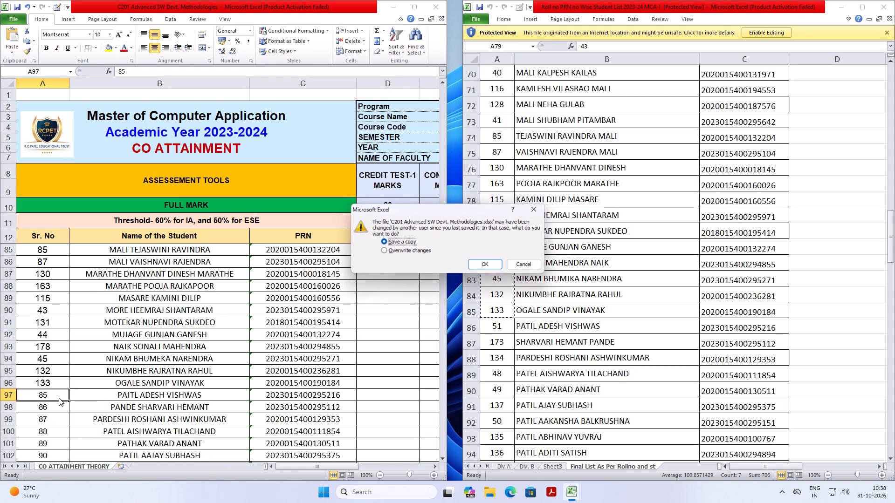
{"action": "left_click", "coordinate": [426, 246]}
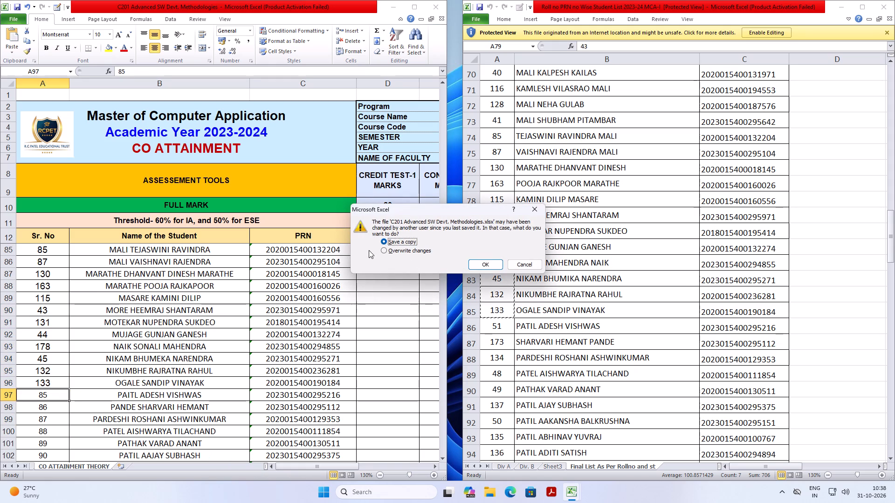
{"action": "left_click", "coordinate": [388, 256]}
{"action": "left_click", "coordinate": [413, 252]}
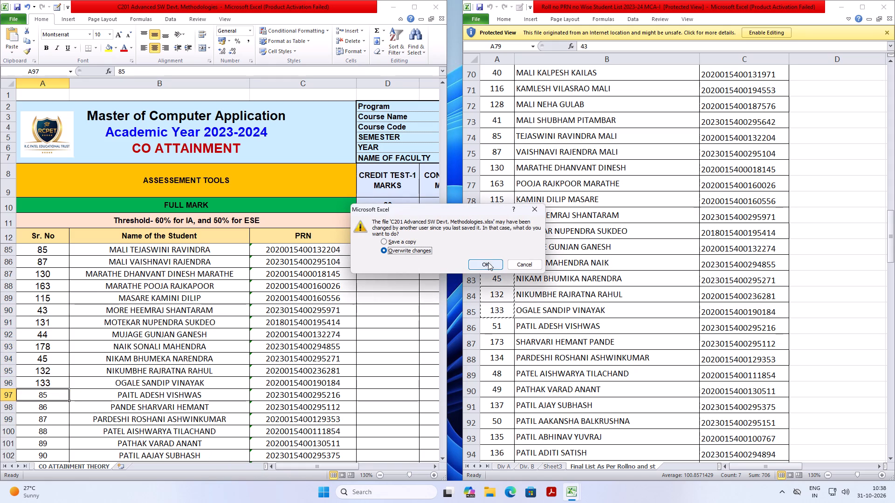
{"action": "left_click", "coordinate": [488, 262]}
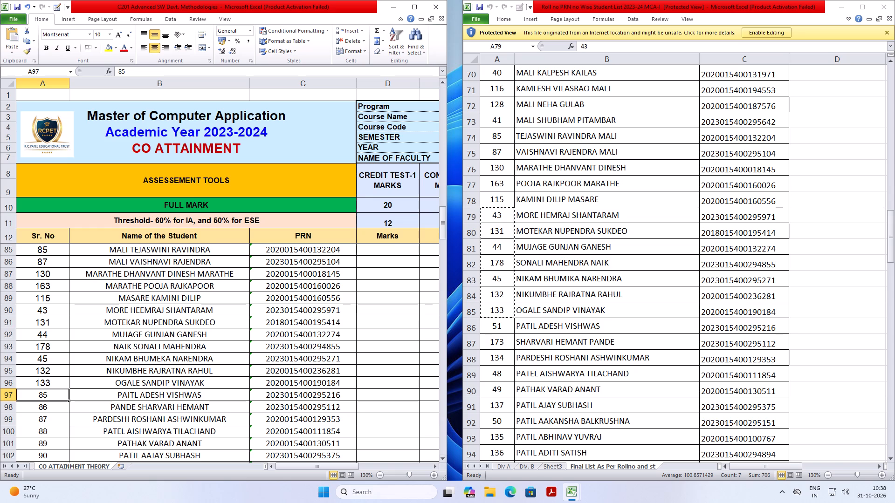
Correct the first name in student name cell B102 of the C201 workbook to AJAY, matching the MCA-I list.
{"action": "scroll", "coordinate": [53, 379], "scroll_direction": "down", "scroll_amount": 3}
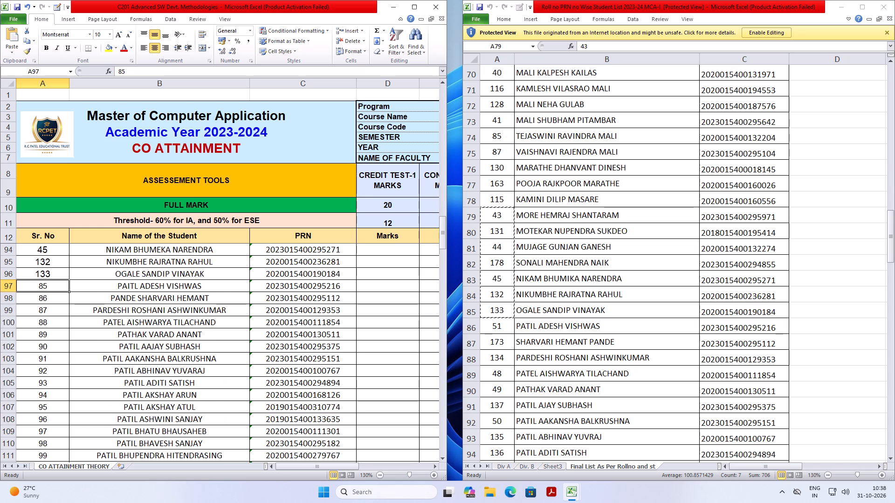
{"action": "left_click_drag", "start_coordinate": [41, 288], "coordinate": [45, 313]}
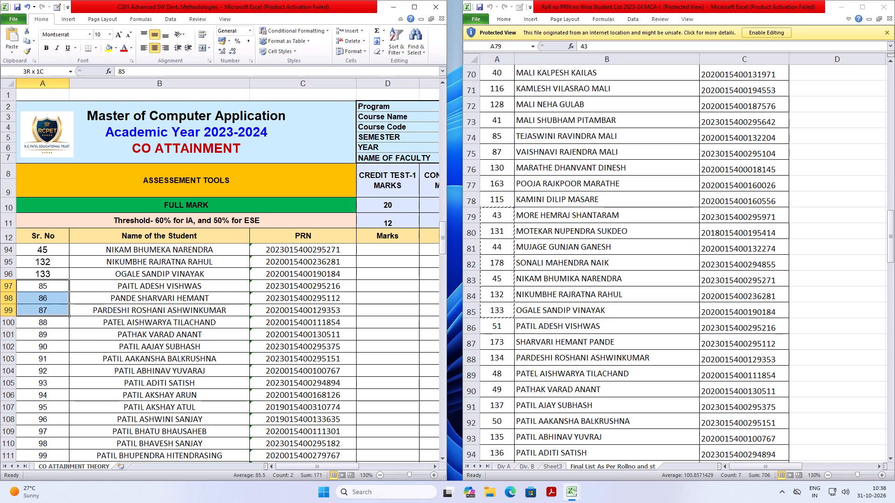
{"action": "left_click_drag", "start_coordinate": [45, 313], "coordinate": [45, 331]}
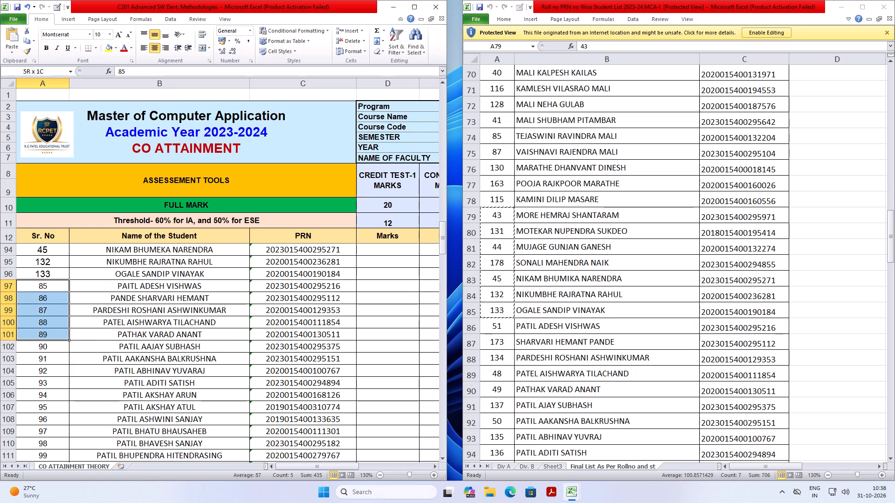
{"action": "left_click_drag", "start_coordinate": [45, 331], "coordinate": [46, 350]}
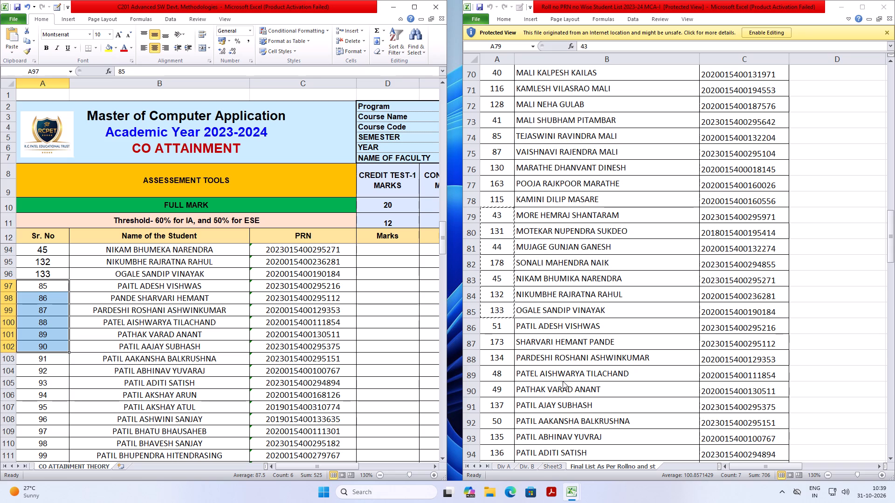
{"action": "double_click", "coordinate": [150, 348]}
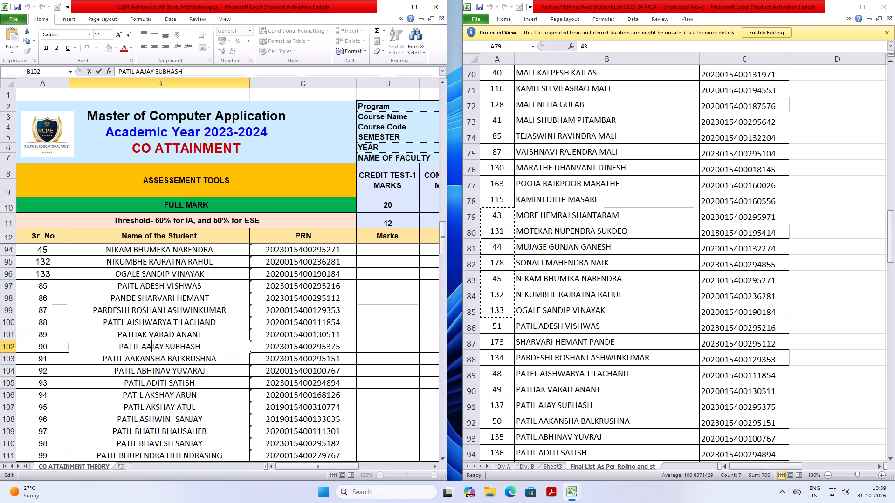
{"action": "key", "text": "BackSpace"}
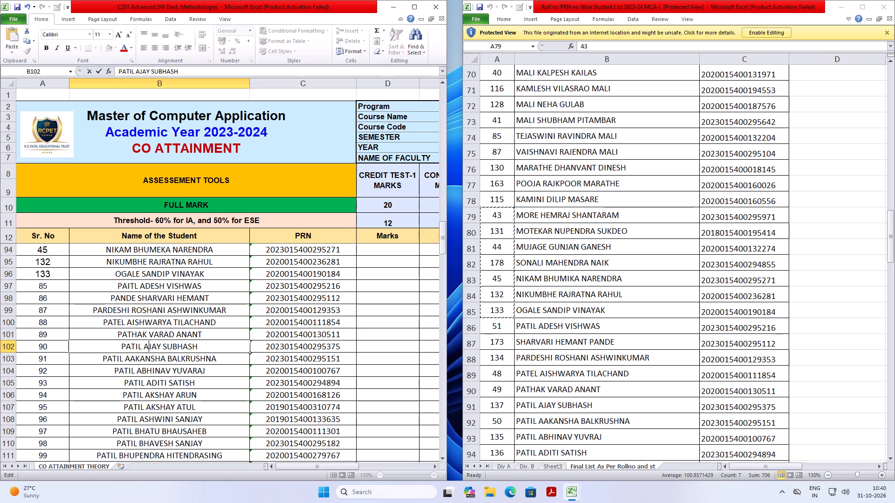
Copy the roll numbers from MCA-I list cells A86:A91 into Sr. No cells A97:A102 of the C201 workbook.
{"action": "left_click_drag", "start_coordinate": [36, 351], "coordinate": [33, 315]}
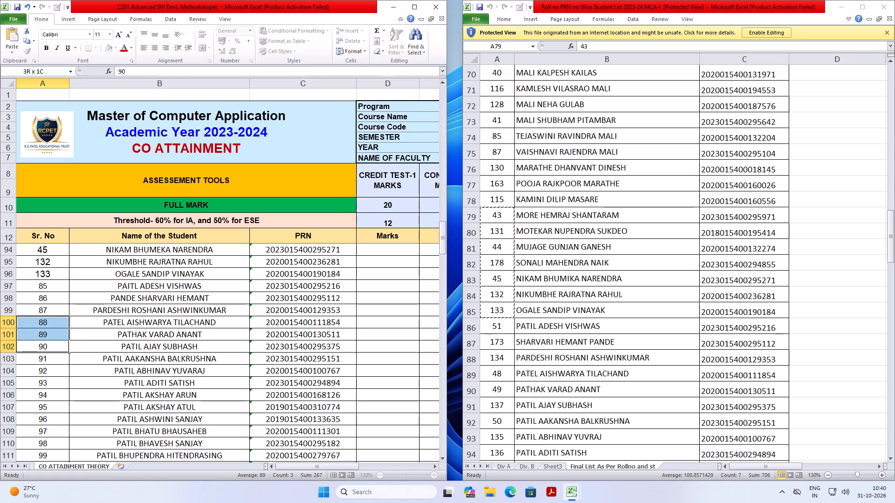
{"action": "left_click_drag", "start_coordinate": [33, 315], "coordinate": [41, 277]}
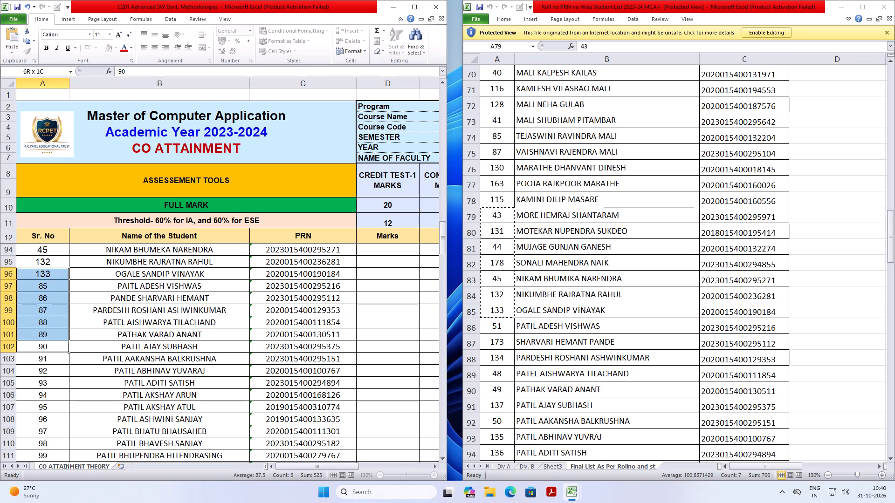
{"action": "left_click_drag", "start_coordinate": [41, 277], "coordinate": [44, 287]}
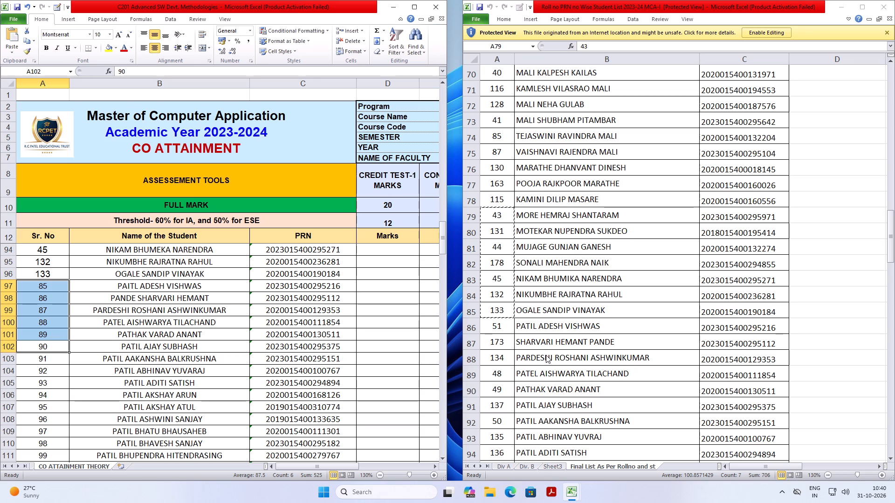
{"action": "left_click", "coordinate": [507, 326]}
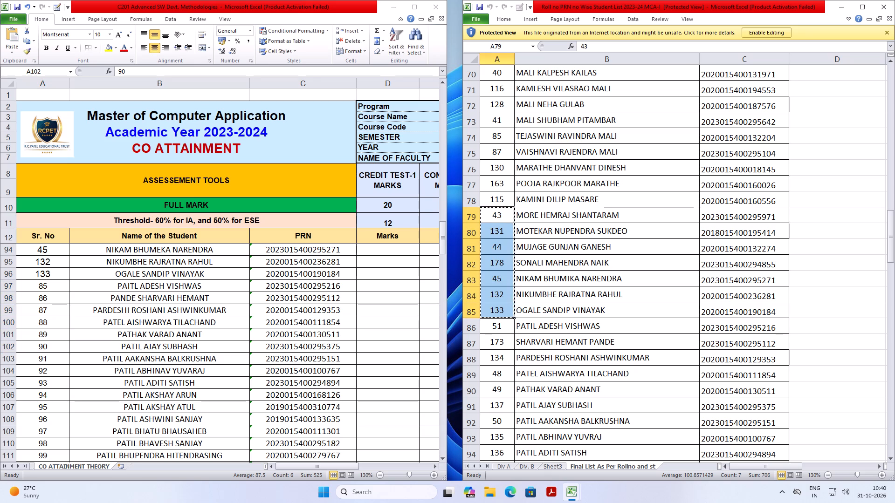
{"action": "left_click_drag", "start_coordinate": [507, 326], "coordinate": [498, 403]}
{"action": "key", "text": "ctrl+c"}
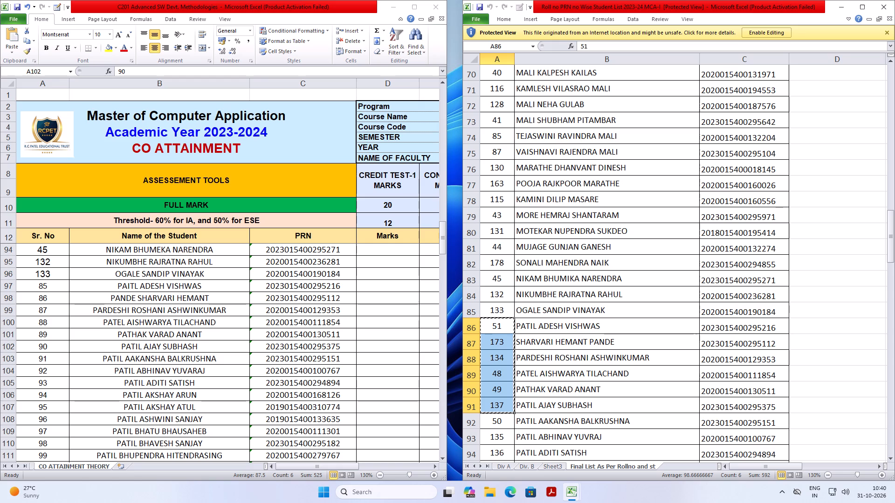
{"action": "left_click", "coordinate": [98, 362]}
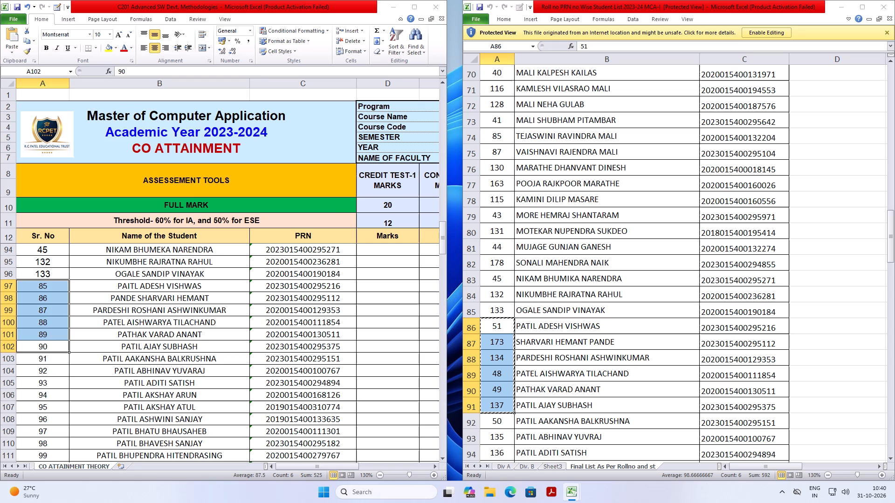
{"action": "key", "text": "ctrl+v"}
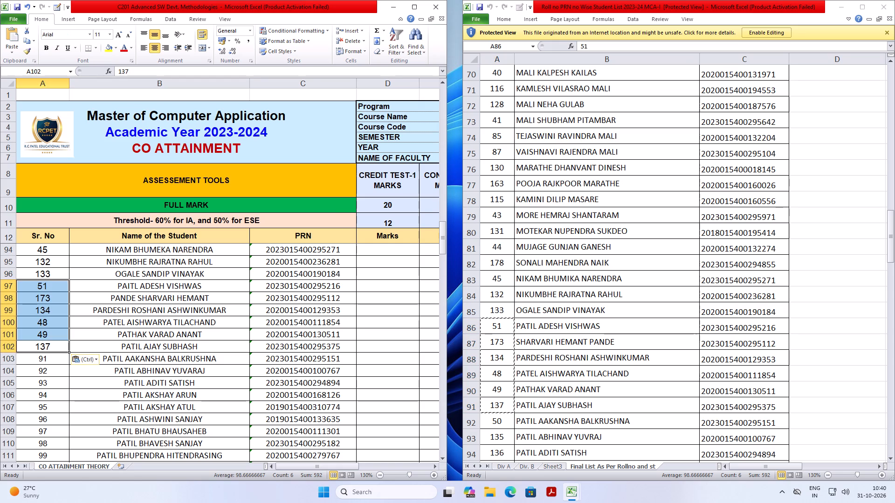
Compare the students from row 103 onward in the C201 workbook with the MCA-I list entries from row 92.
{"action": "left_click_drag", "start_coordinate": [48, 362], "coordinate": [48, 402]}
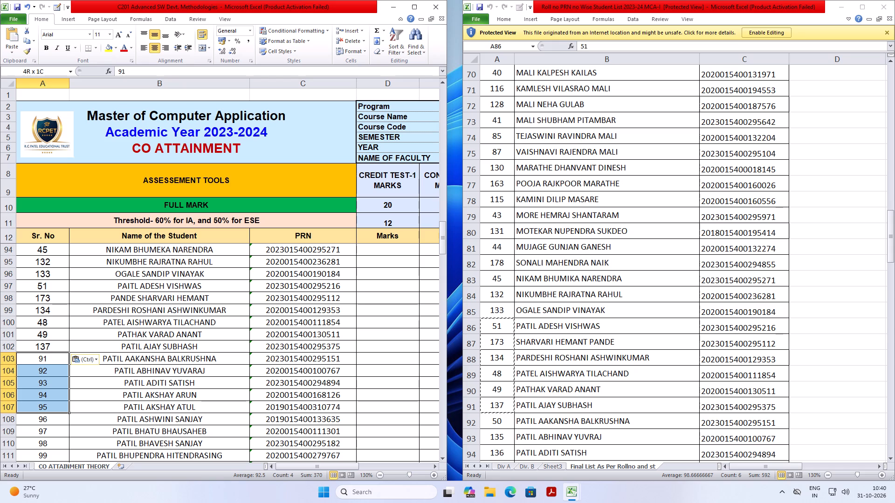
{"action": "left_click_drag", "start_coordinate": [48, 402], "coordinate": [53, 446]}
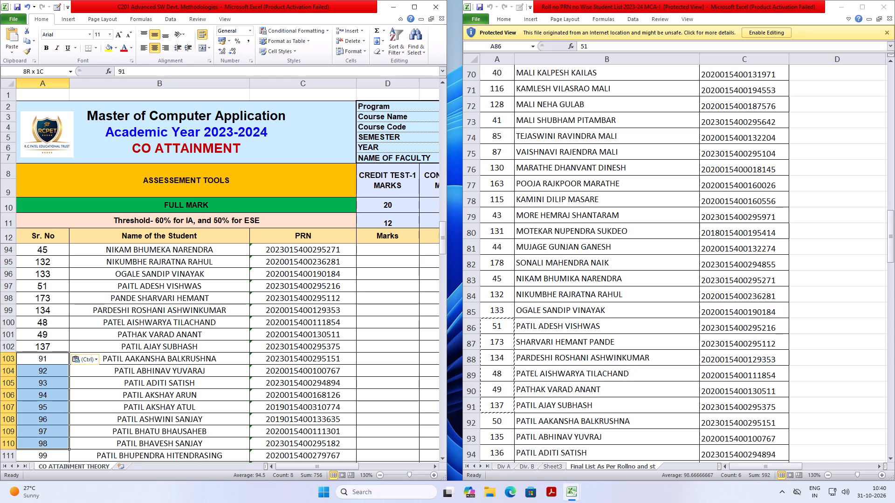
{"action": "left_click_drag", "start_coordinate": [53, 446], "coordinate": [53, 419]}
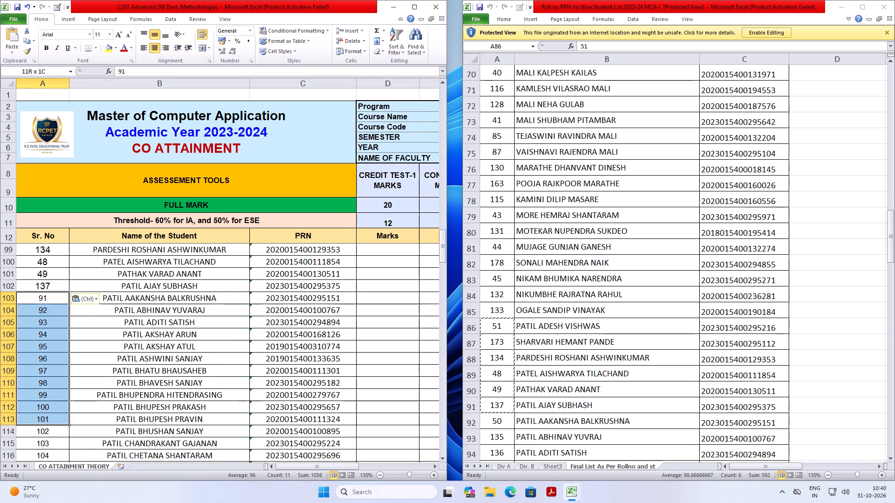
{"action": "left_click_drag", "start_coordinate": [53, 419], "coordinate": [53, 405]}
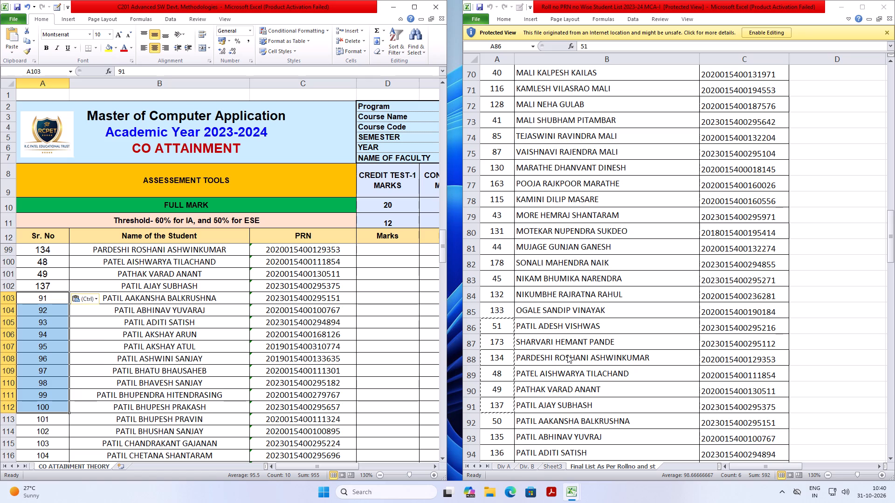
{"action": "scroll", "coordinate": [567, 355], "scroll_direction": "down", "scroll_amount": 3}
{"action": "scroll", "coordinate": [134, 349], "scroll_direction": "up", "scroll_amount": 3}
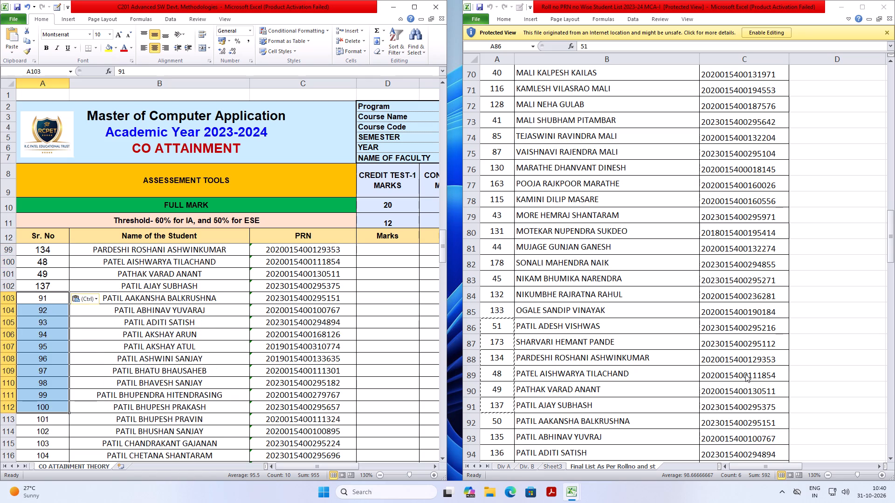
{"action": "left_click", "coordinate": [743, 373]}
{"action": "scroll", "coordinate": [583, 381], "scroll_direction": "down", "scroll_amount": 6}
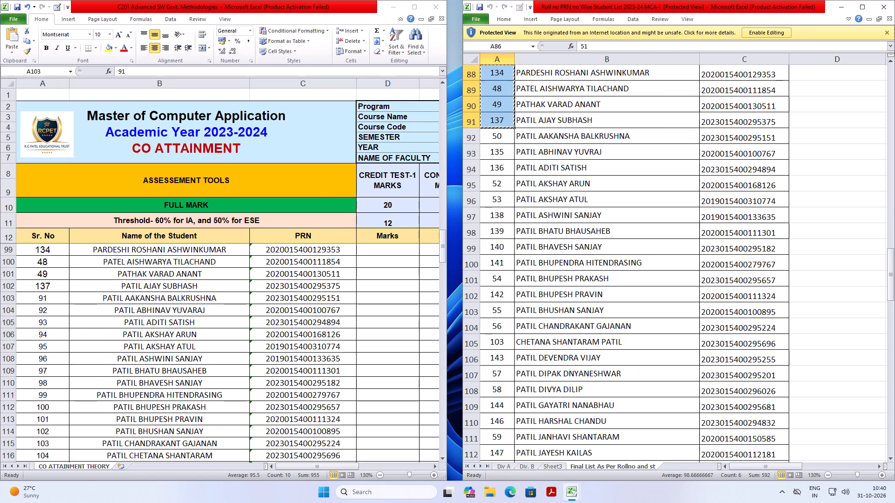
{"action": "scroll", "coordinate": [226, 374], "scroll_direction": "up", "scroll_amount": 1}
{"action": "left_click", "coordinate": [222, 374]}
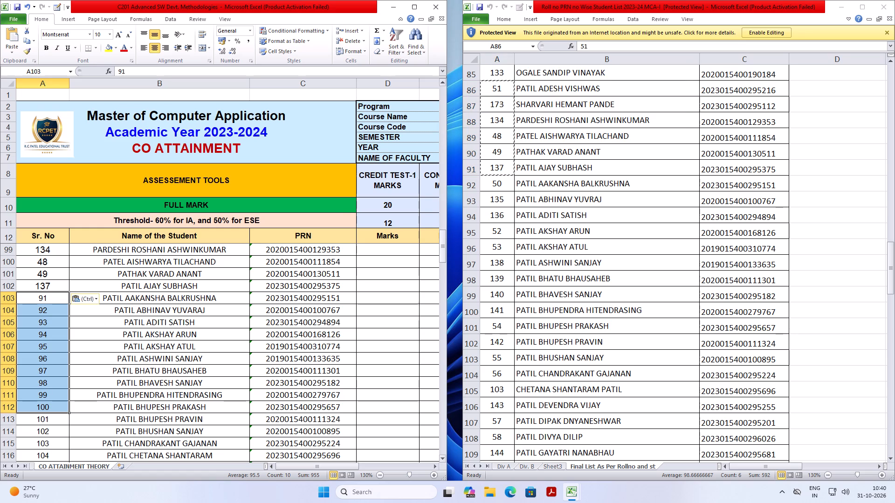
{"action": "scroll", "coordinate": [97, 377], "scroll_direction": "down", "scroll_amount": 1}
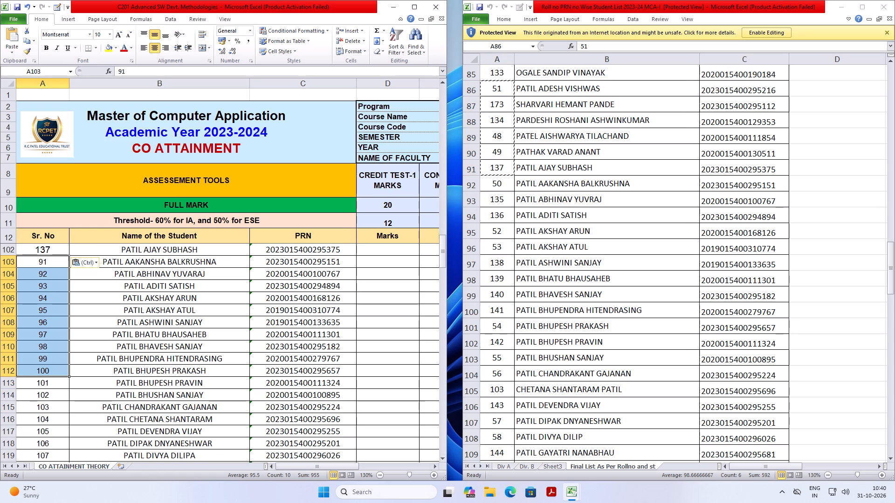
Copy the roll numbers from MCA-I list cells A92:A108 into Sr. No cells A103:A119 of the C201 workbook.
{"action": "left_click", "coordinate": [495, 181]}
{"action": "left_click_drag", "start_coordinate": [496, 181], "coordinate": [494, 208]}
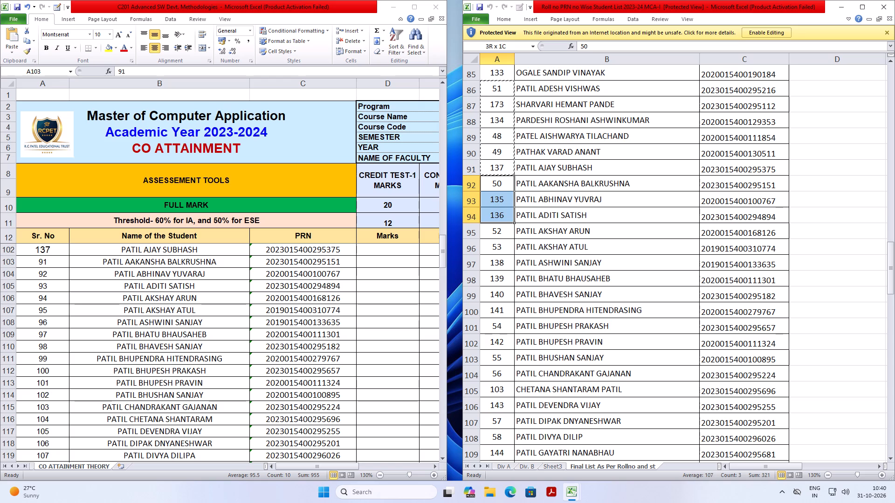
{"action": "left_click_drag", "start_coordinate": [494, 208], "coordinate": [495, 240]}
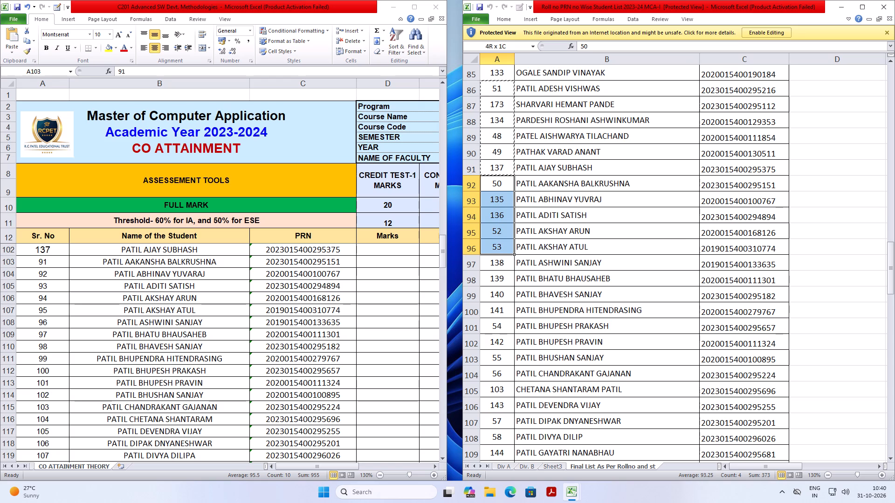
{"action": "left_click_drag", "start_coordinate": [495, 240], "coordinate": [497, 258]}
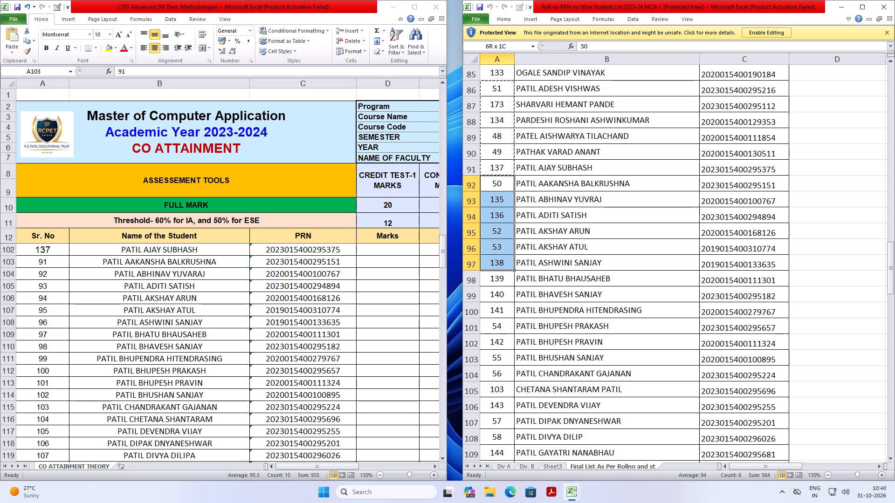
{"action": "left_click_drag", "start_coordinate": [497, 258], "coordinate": [502, 282]}
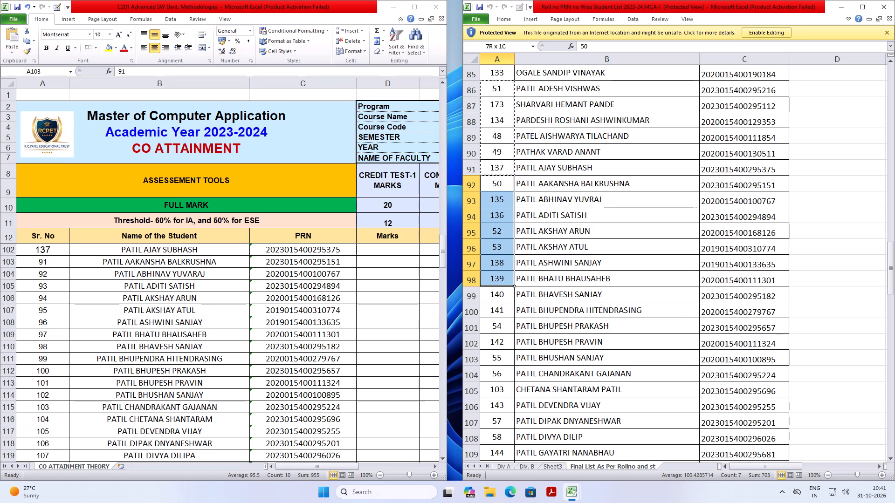
{"action": "left_click_drag", "start_coordinate": [502, 282], "coordinate": [502, 316]}
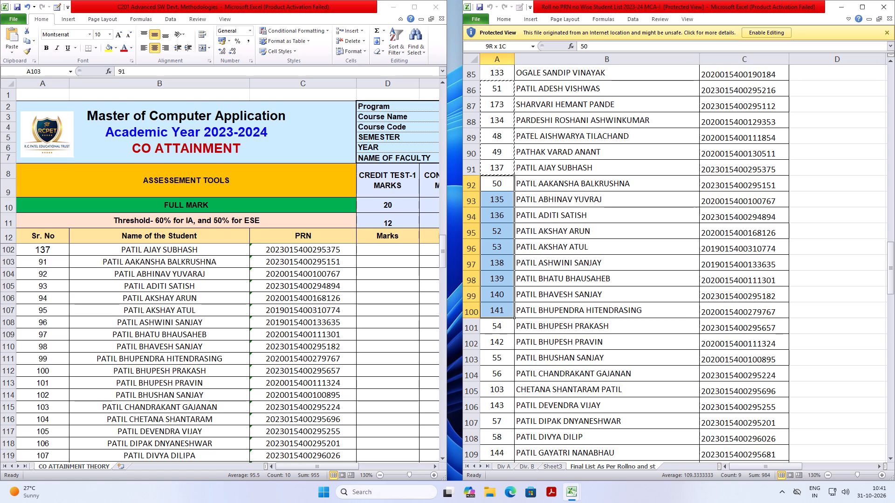
{"action": "left_click_drag", "start_coordinate": [502, 316], "coordinate": [503, 336]}
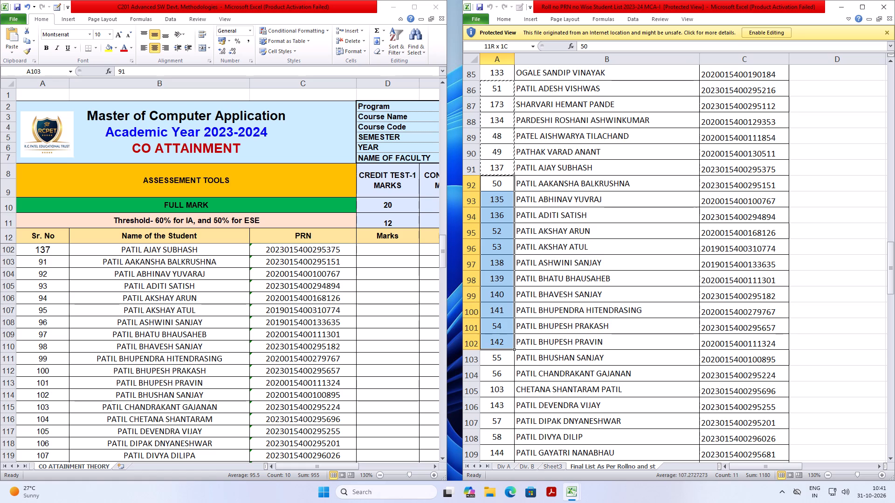
{"action": "left_click_drag", "start_coordinate": [503, 336], "coordinate": [503, 337]}
{"action": "left_click_drag", "start_coordinate": [503, 337], "coordinate": [504, 338]}
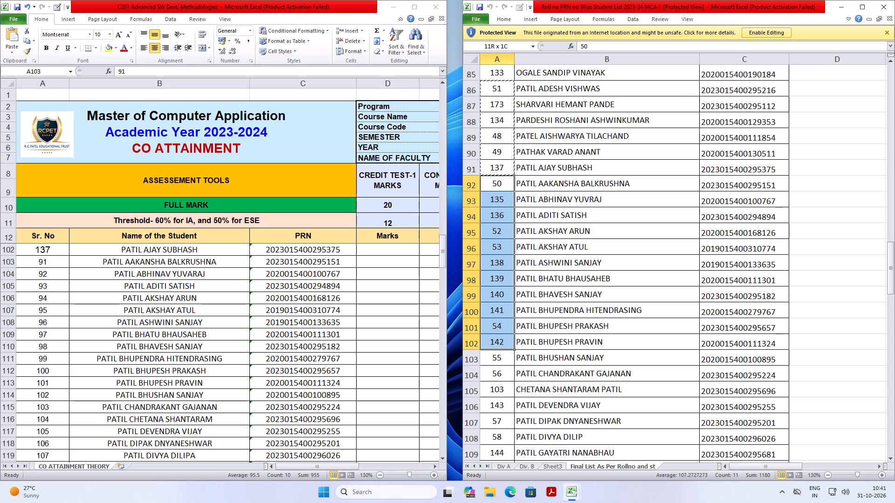
{"action": "left_click_drag", "start_coordinate": [504, 338], "coordinate": [510, 359]}
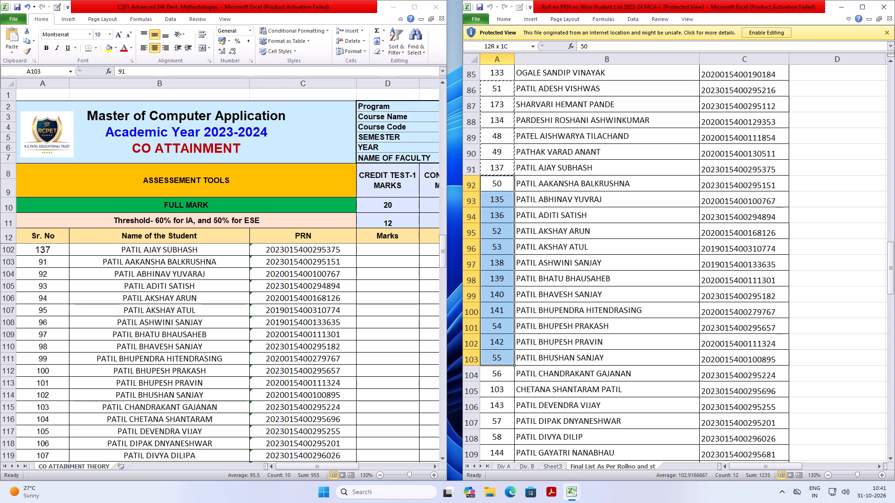
{"action": "left_click_drag", "start_coordinate": [510, 359], "coordinate": [513, 379]}
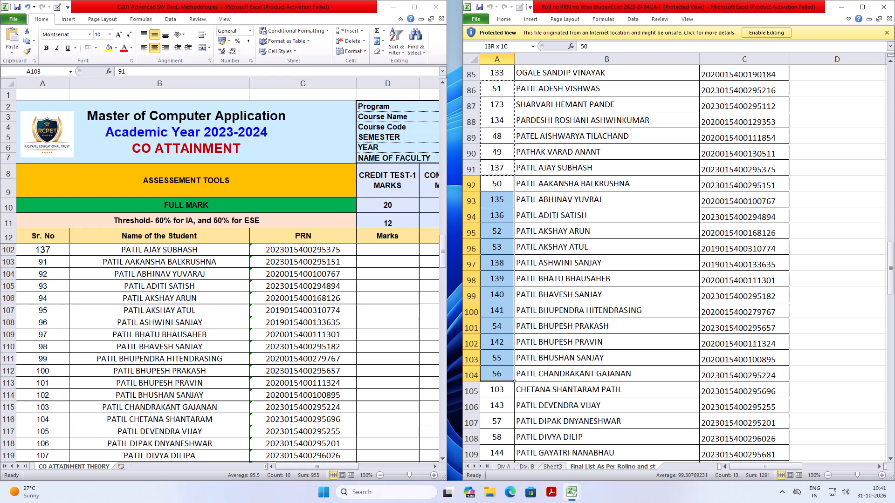
{"action": "left_click_drag", "start_coordinate": [513, 379], "coordinate": [511, 398]}
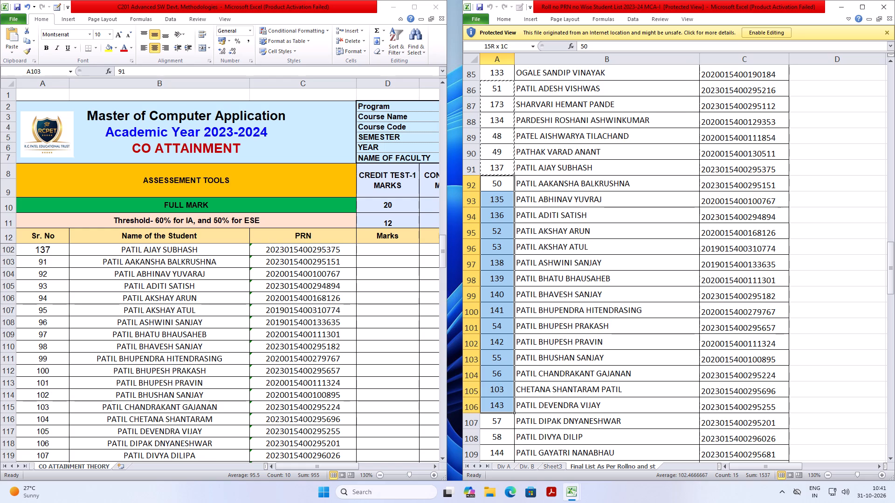
{"action": "left_click_drag", "start_coordinate": [511, 398], "coordinate": [512, 408]}
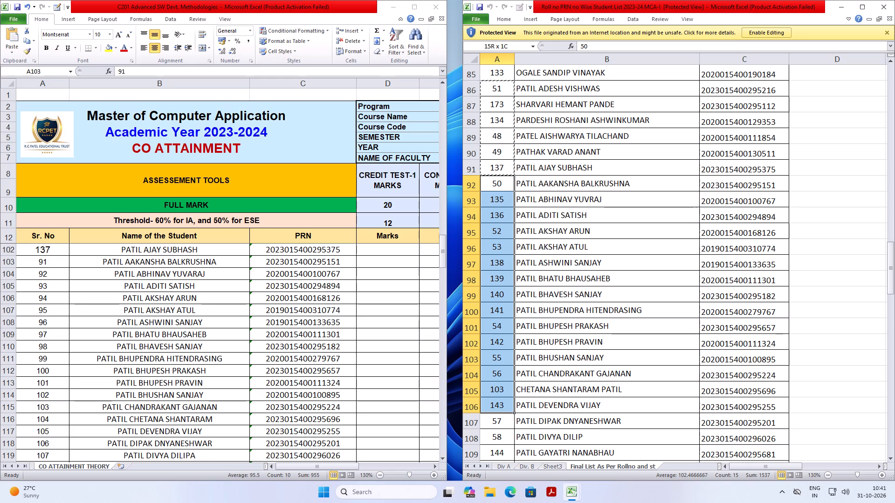
{"action": "left_click_drag", "start_coordinate": [512, 408], "coordinate": [514, 418]}
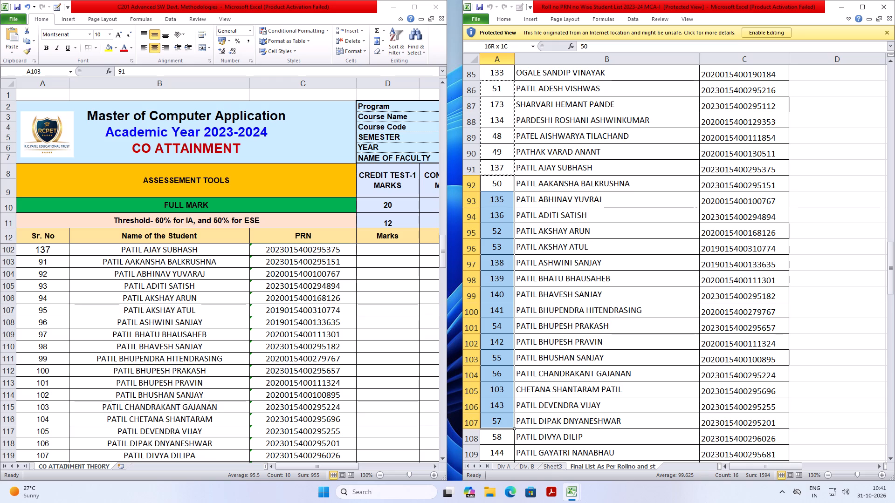
{"action": "left_click_drag", "start_coordinate": [514, 418], "coordinate": [514, 437]}
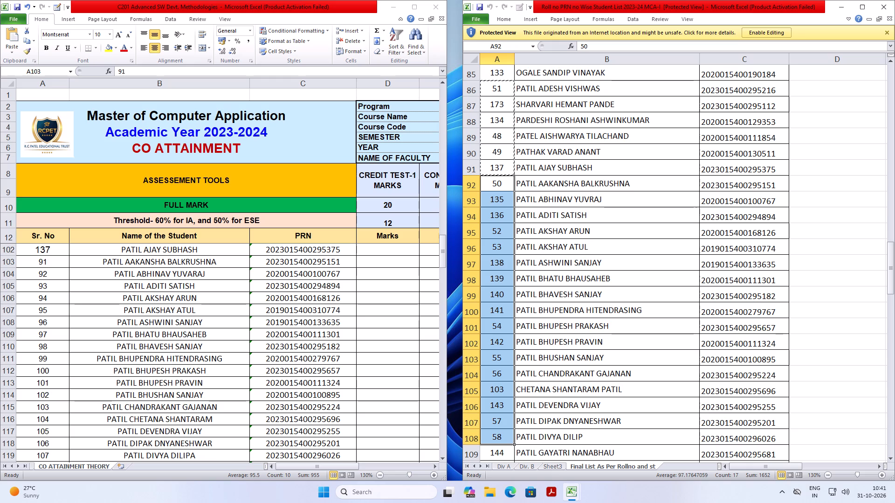
{"action": "key", "text": "ctrl+c"}
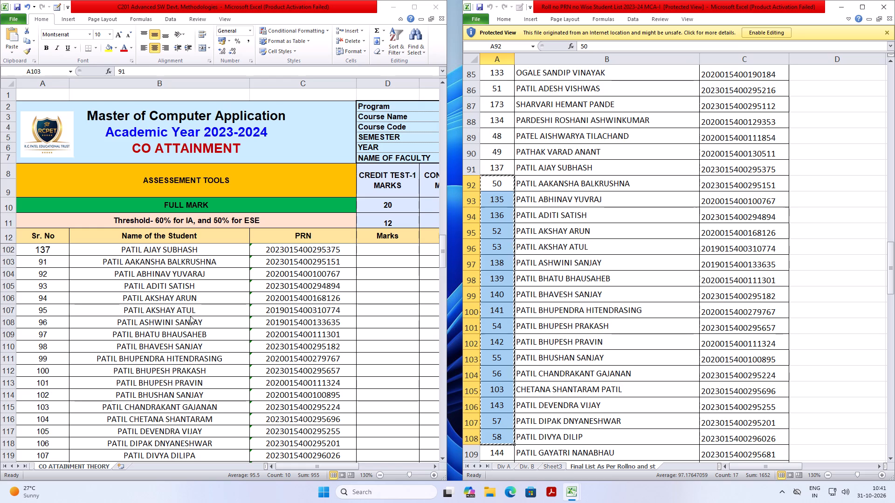
{"action": "left_click", "coordinate": [41, 263]}
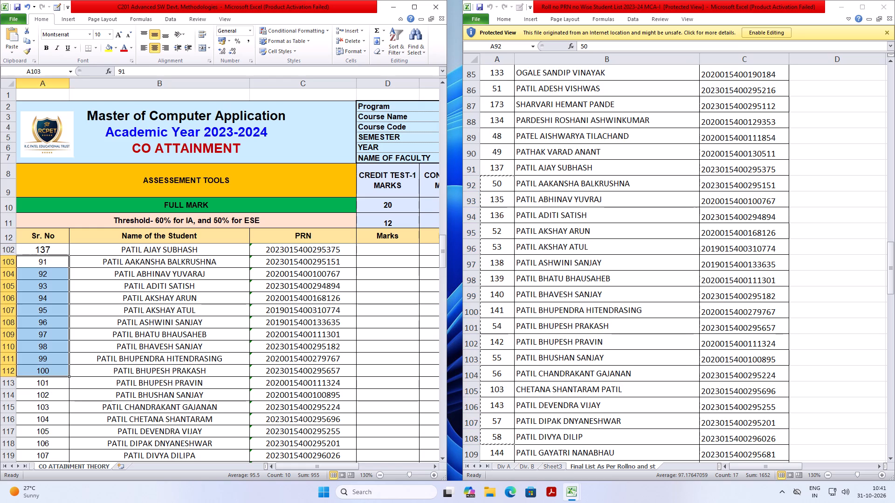
{"action": "left_click", "coordinate": [37, 264]}
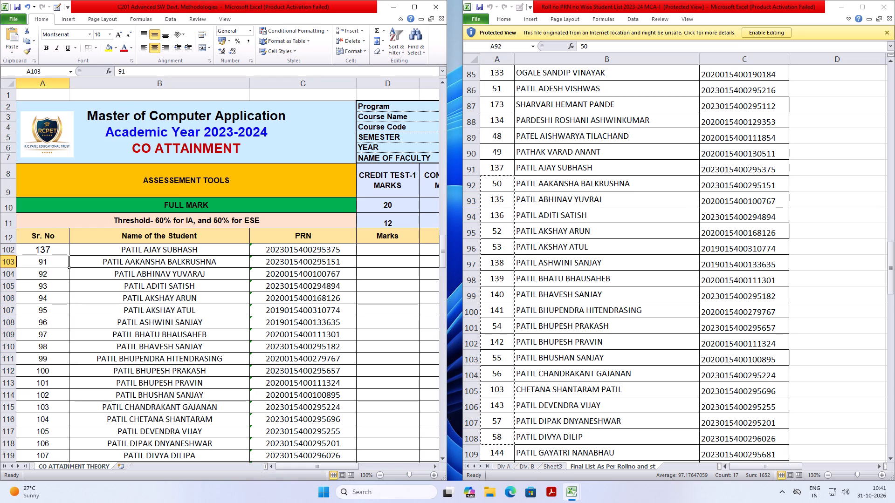
{"action": "key", "text": "ctrl+v"}
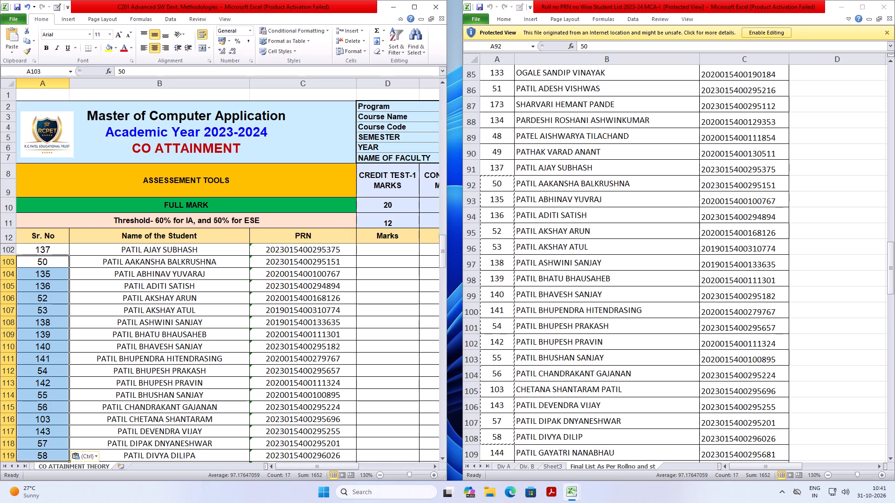
Review the students from row 120 onward in the C201 workbook and select Sr. No cells A120:A137 for the roll numbers.
{"action": "scroll", "coordinate": [100, 335], "scroll_direction": "down", "scroll_amount": 1}
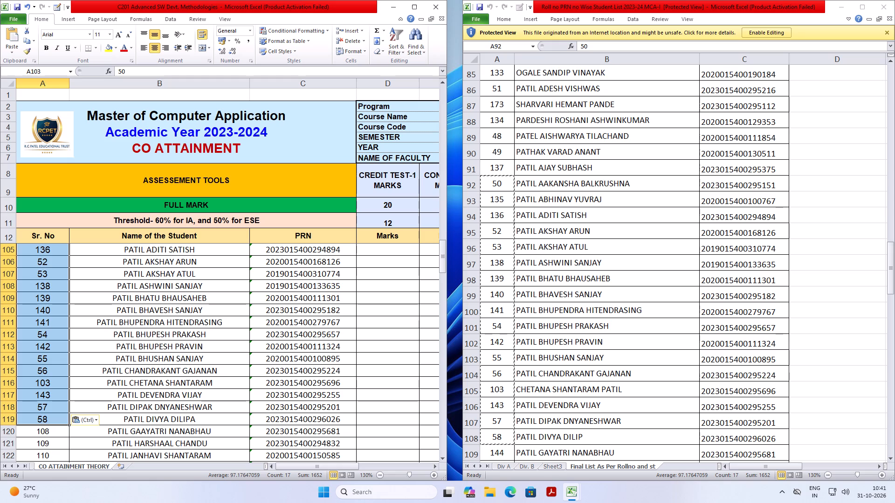
{"action": "scroll", "coordinate": [55, 388], "scroll_direction": "down", "scroll_amount": 3}
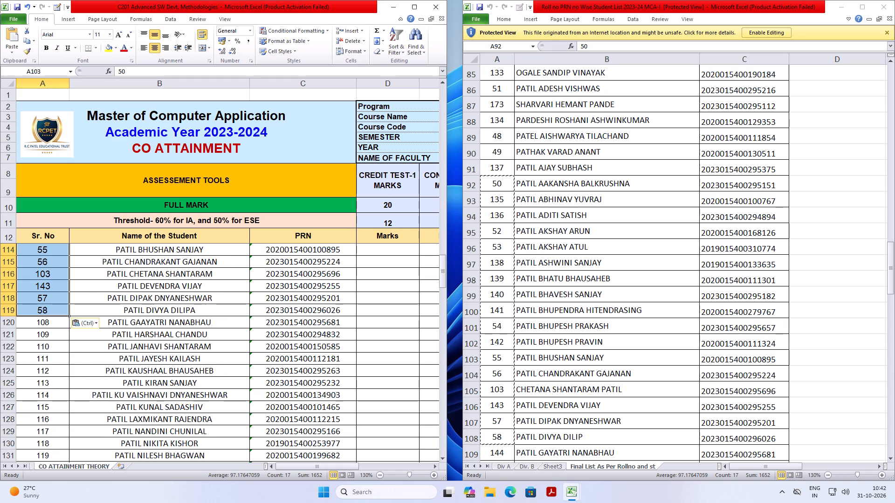
{"action": "scroll", "coordinate": [55, 388], "scroll_direction": "down", "scroll_amount": 1}
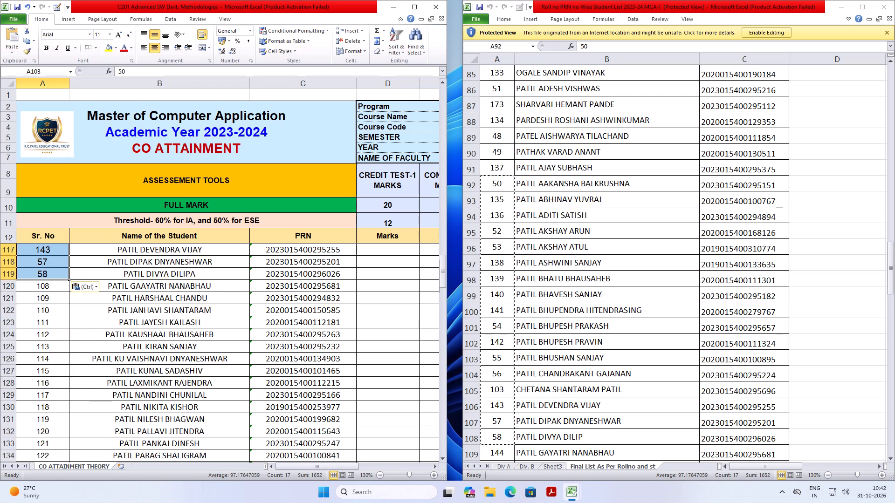
{"action": "scroll", "coordinate": [54, 284], "scroll_direction": "down", "scroll_amount": 1}
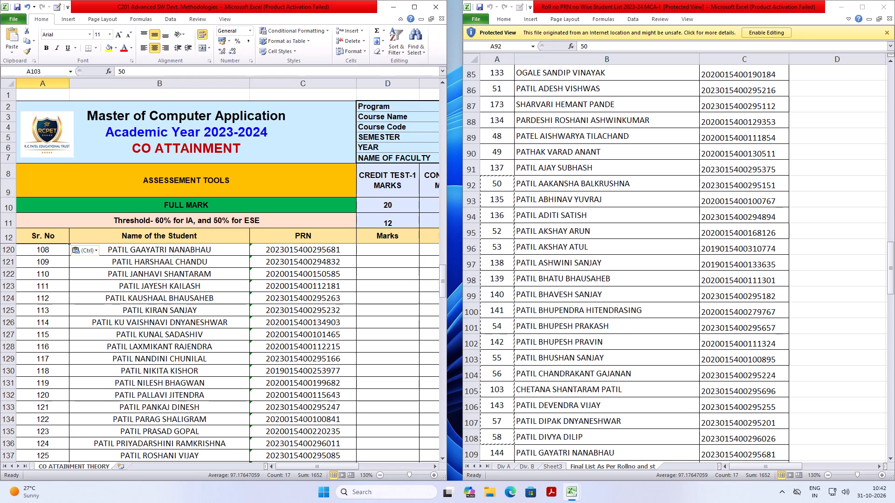
{"action": "scroll", "coordinate": [54, 284], "scroll_direction": "up", "scroll_amount": 1}
{"action": "scroll", "coordinate": [54, 284], "scroll_direction": "down", "scroll_amount": 1}
{"action": "scroll", "coordinate": [54, 284], "scroll_direction": "up", "scroll_amount": 1}
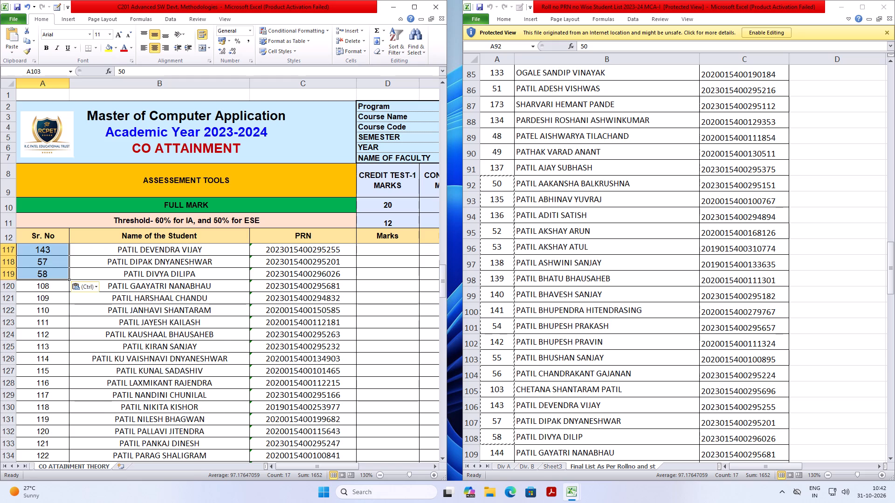
{"action": "left_click", "coordinate": [55, 284]}
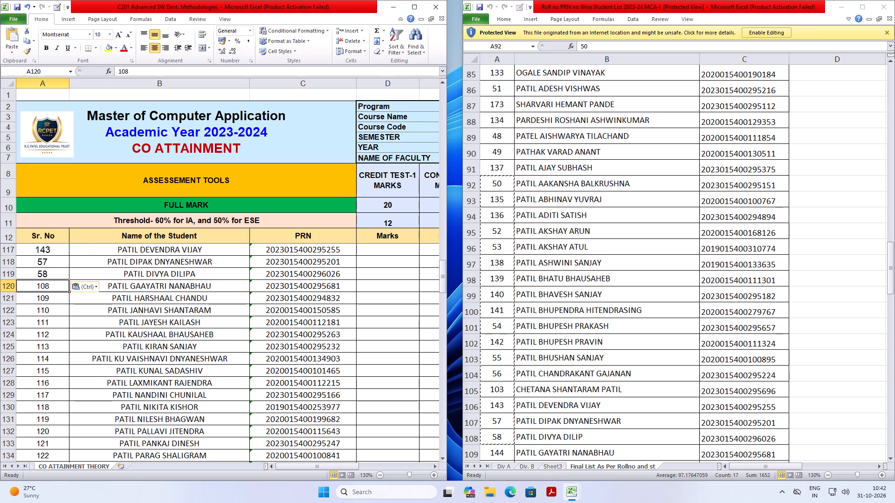
{"action": "scroll", "coordinate": [55, 284], "scroll_direction": "down", "scroll_amount": 1}
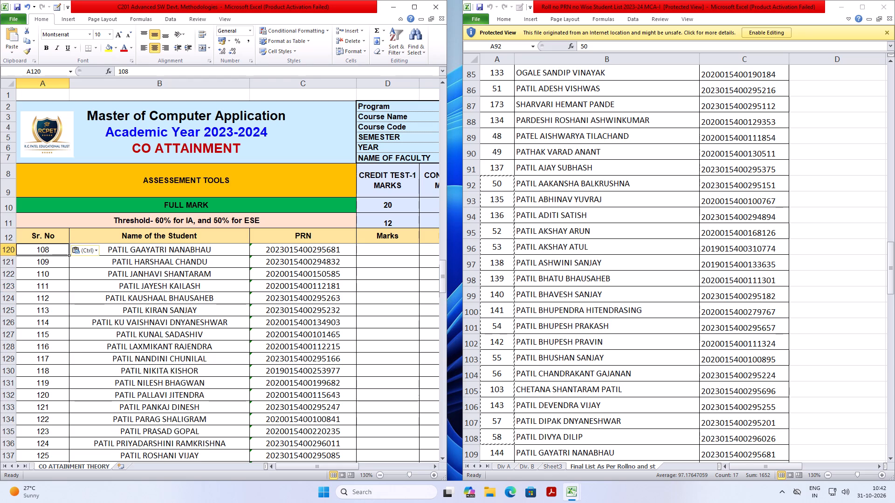
{"action": "left_click_drag", "start_coordinate": [41, 250], "coordinate": [41, 452]}
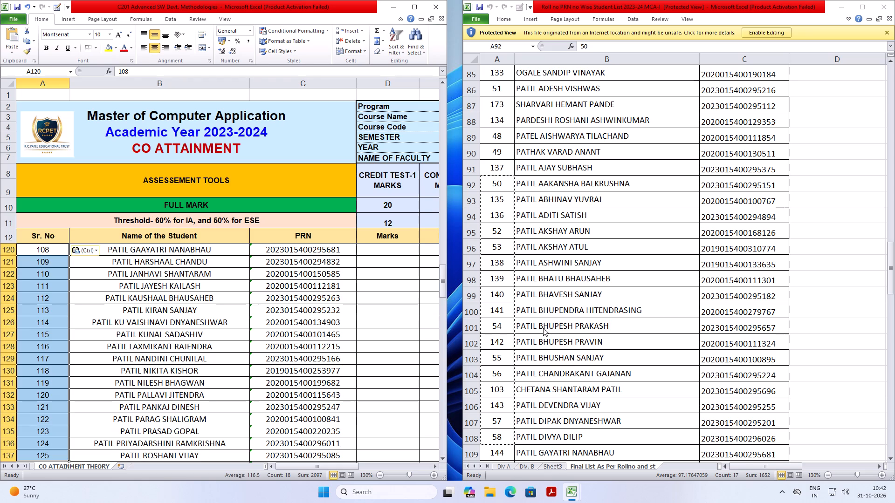
{"action": "scroll", "coordinate": [500, 376], "scroll_direction": "down", "scroll_amount": 2}
{"action": "scroll", "coordinate": [500, 376], "scroll_direction": "up", "scroll_amount": 3}
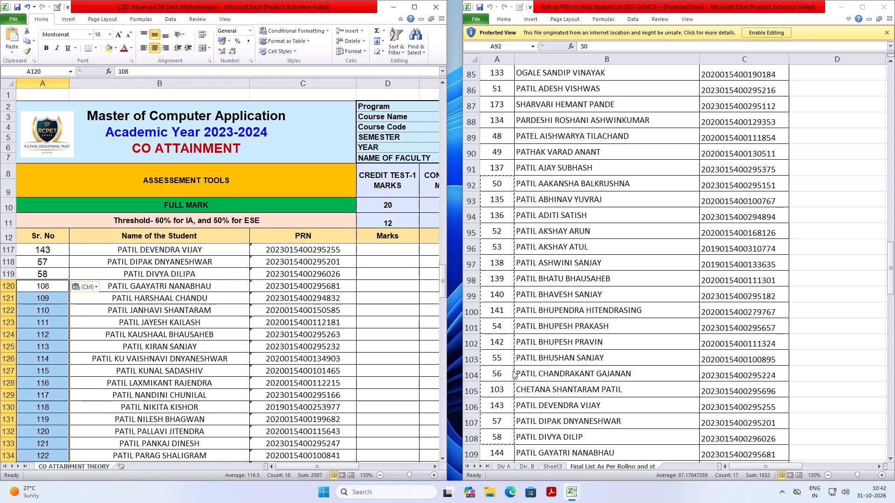
{"action": "scroll", "coordinate": [513, 371], "scroll_direction": "down", "scroll_amount": 1}
{"action": "scroll", "coordinate": [515, 370], "scroll_direction": "up", "scroll_amount": 1}
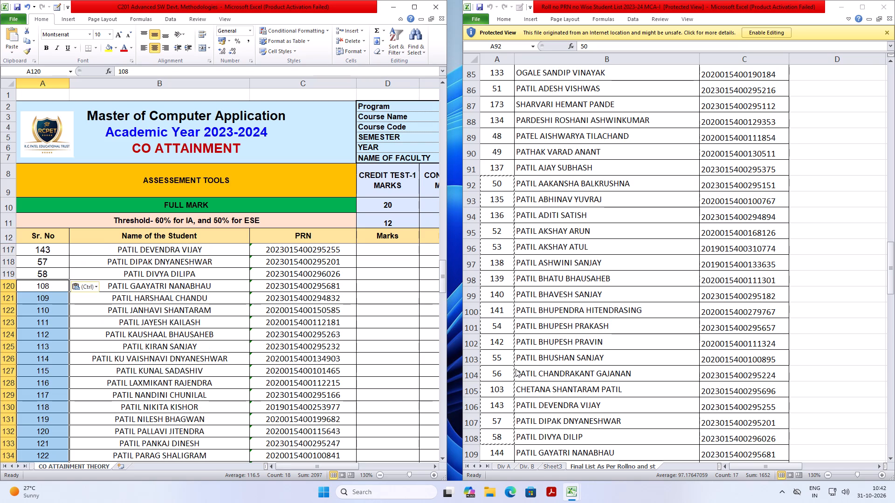
{"action": "scroll", "coordinate": [516, 369], "scroll_direction": "down", "scroll_amount": 1}
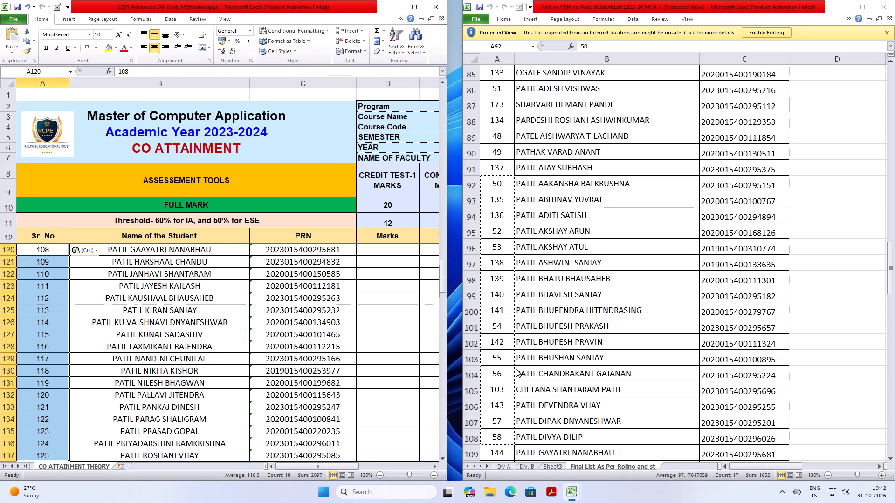
Copy MCA-I list cells A109:B126 for rows 120 to 137 of the C201 workbook, comparing the students row by row while selecting.
{"action": "left_click", "coordinate": [560, 337]}
{"action": "scroll", "coordinate": [568, 402], "scroll_direction": "down", "scroll_amount": 2}
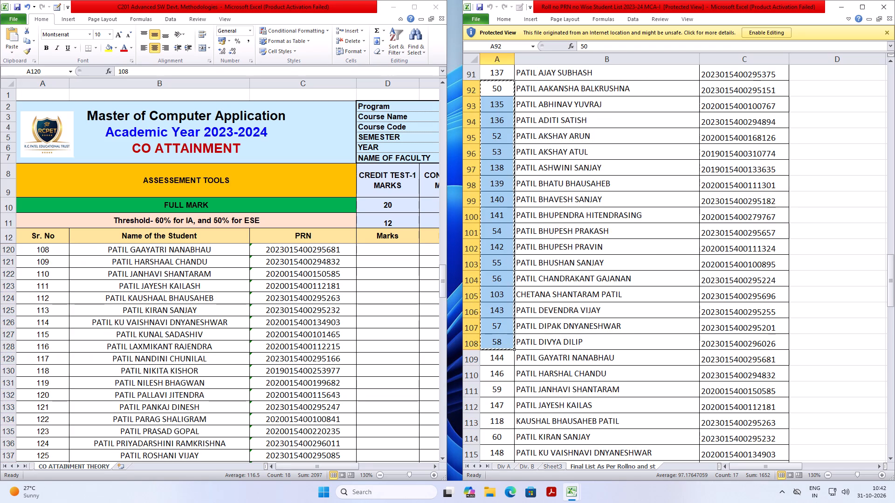
{"action": "scroll", "coordinate": [568, 402], "scroll_direction": "down", "scroll_amount": 5}
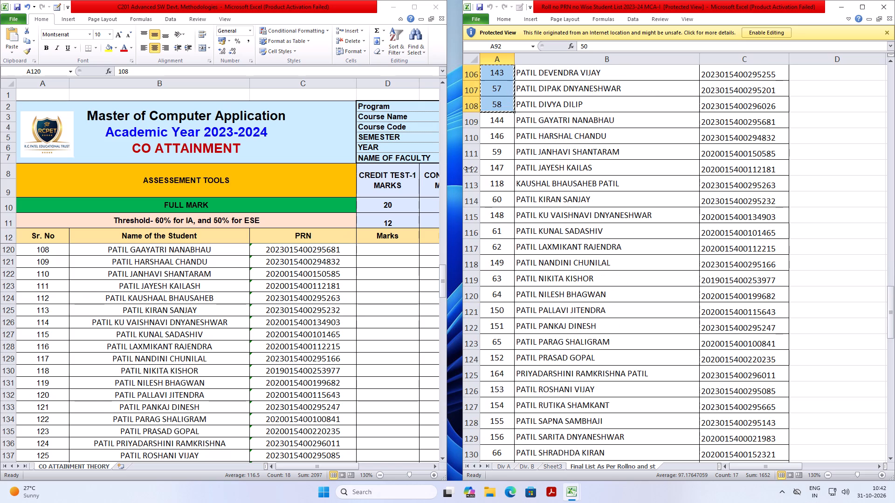
{"action": "left_click_drag", "start_coordinate": [509, 121], "coordinate": [509, 128]}
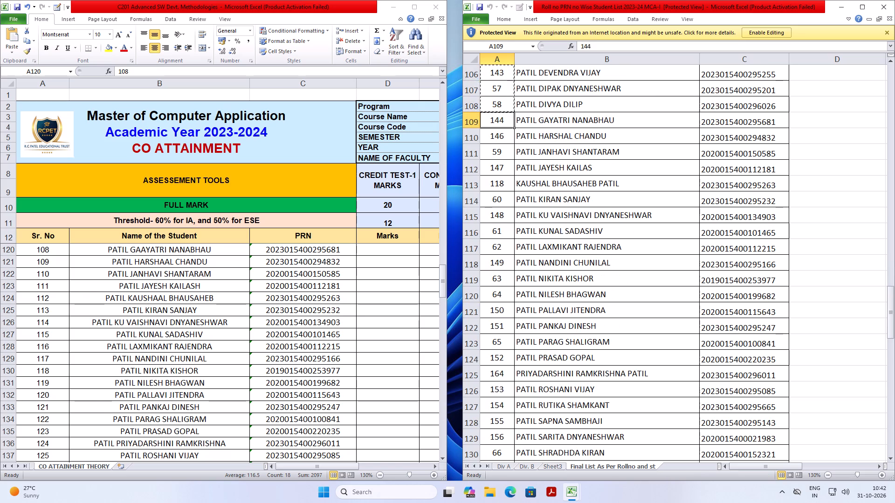
{"action": "left_click_drag", "start_coordinate": [509, 128], "coordinate": [508, 146]}
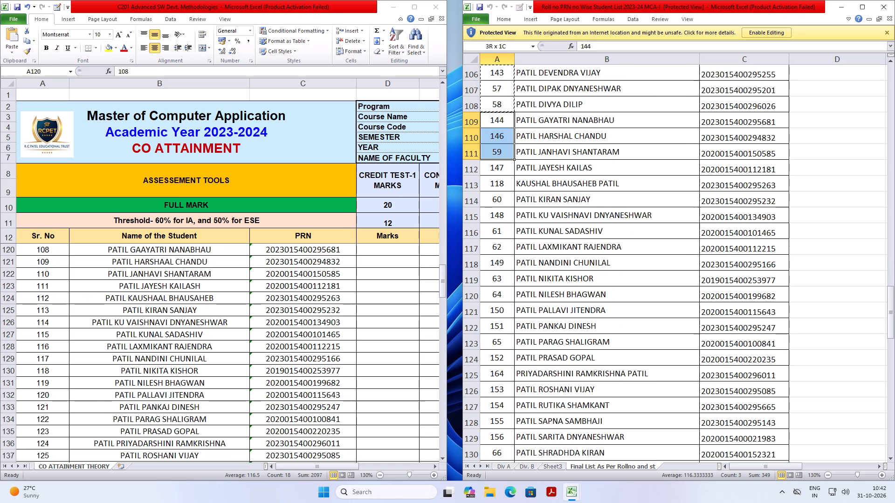
{"action": "left_click_drag", "start_coordinate": [508, 146], "coordinate": [507, 171]}
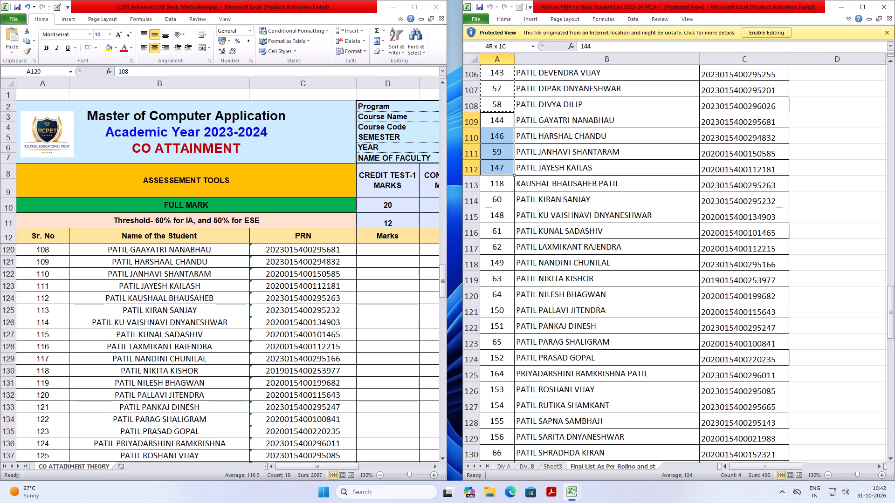
{"action": "left_click_drag", "start_coordinate": [507, 171], "coordinate": [506, 119]}
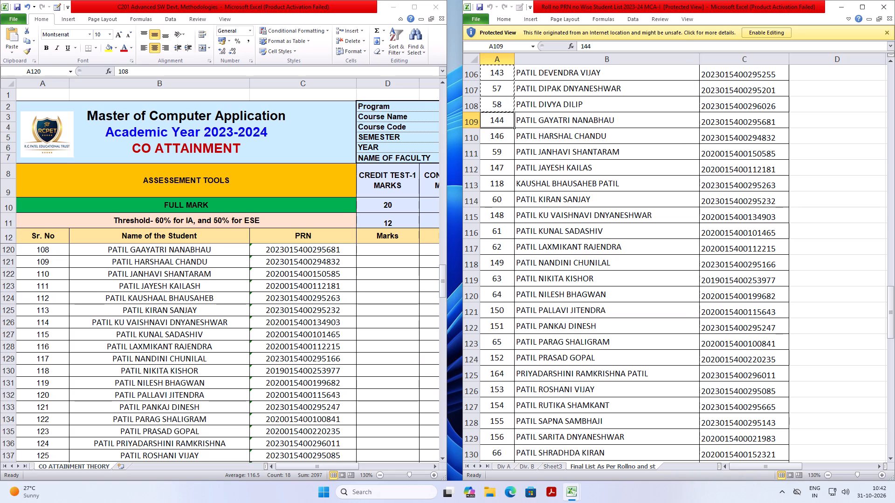
{"action": "left_click_drag", "start_coordinate": [506, 119], "coordinate": [509, 170]}
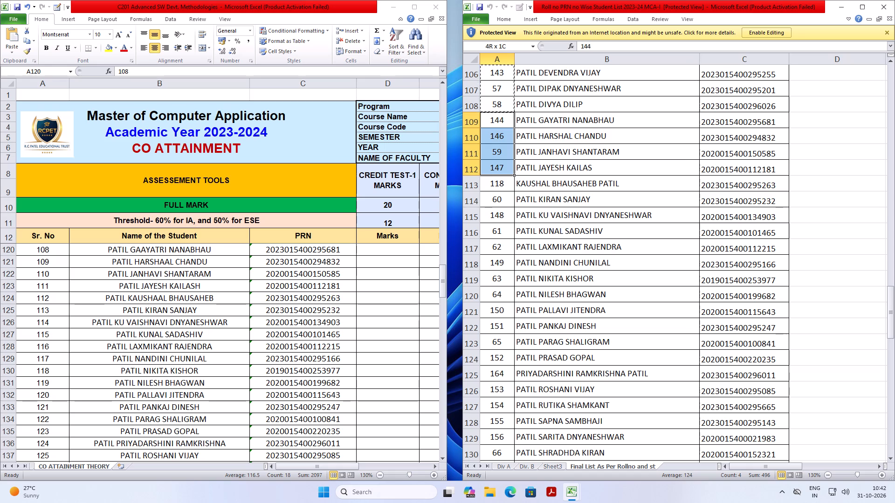
{"action": "left_click_drag", "start_coordinate": [509, 170], "coordinate": [511, 184]}
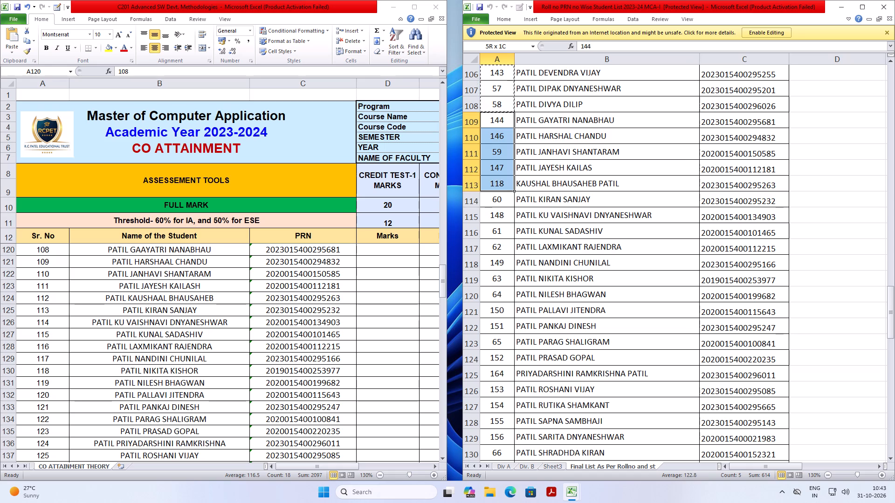
{"action": "left_click_drag", "start_coordinate": [511, 184], "coordinate": [511, 196]}
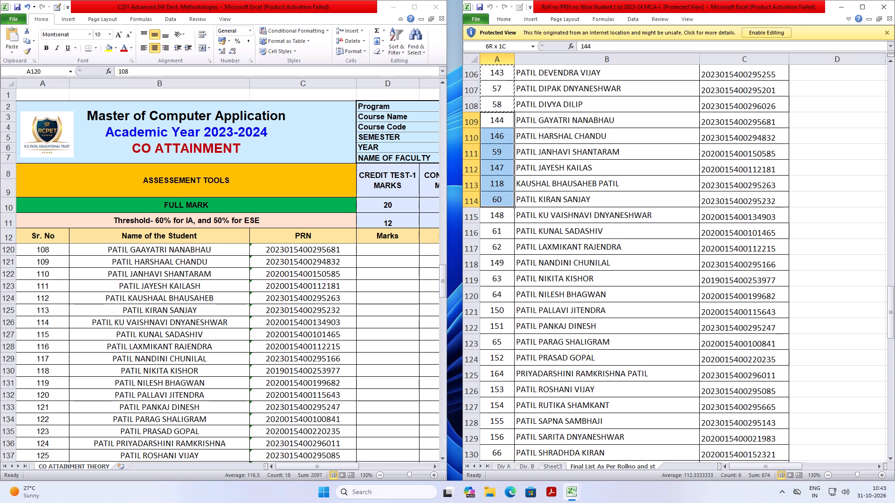
{"action": "left_click_drag", "start_coordinate": [511, 196], "coordinate": [511, 197]}
{"action": "left_click_drag", "start_coordinate": [511, 197], "coordinate": [513, 238]}
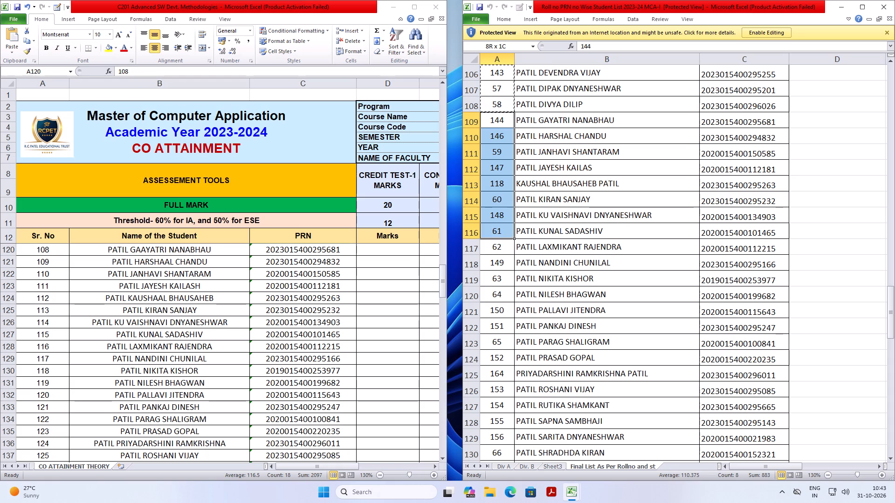
{"action": "left_click_drag", "start_coordinate": [513, 238], "coordinate": [513, 253]}
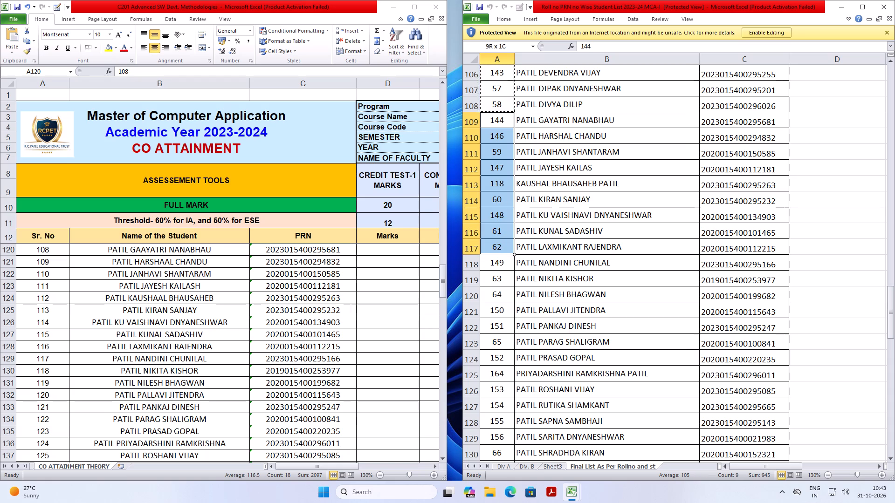
{"action": "left_click_drag", "start_coordinate": [513, 253], "coordinate": [514, 253]}
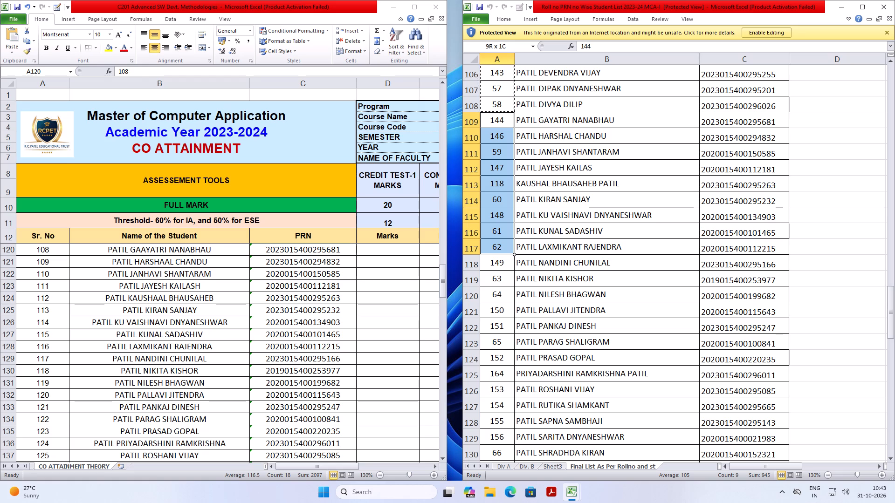
{"action": "left_click_drag", "start_coordinate": [514, 253], "coordinate": [518, 260]}
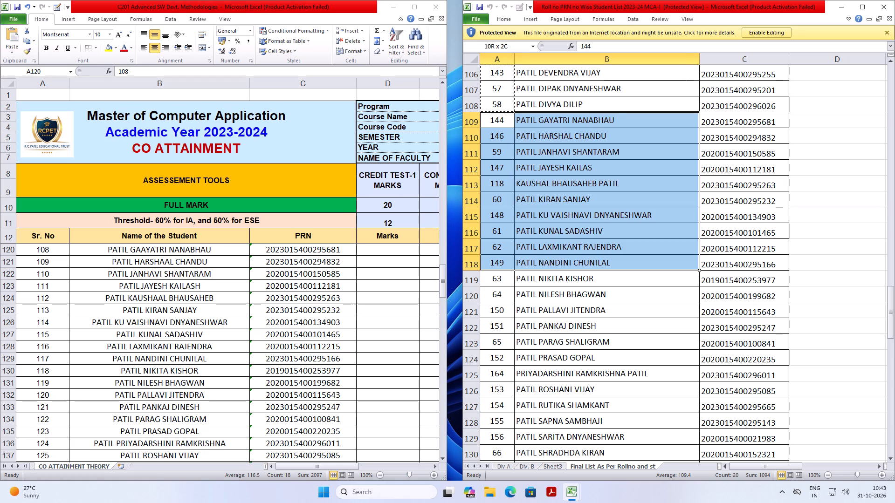
{"action": "left_click_drag", "start_coordinate": [518, 260], "coordinate": [523, 281]}
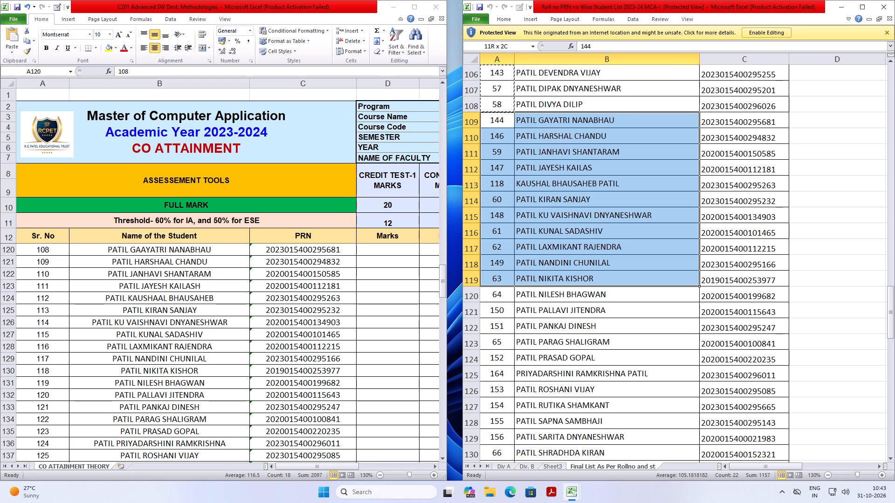
{"action": "left_click_drag", "start_coordinate": [523, 281], "coordinate": [523, 282]}
{"action": "left_click_drag", "start_coordinate": [523, 282], "coordinate": [523, 309]}
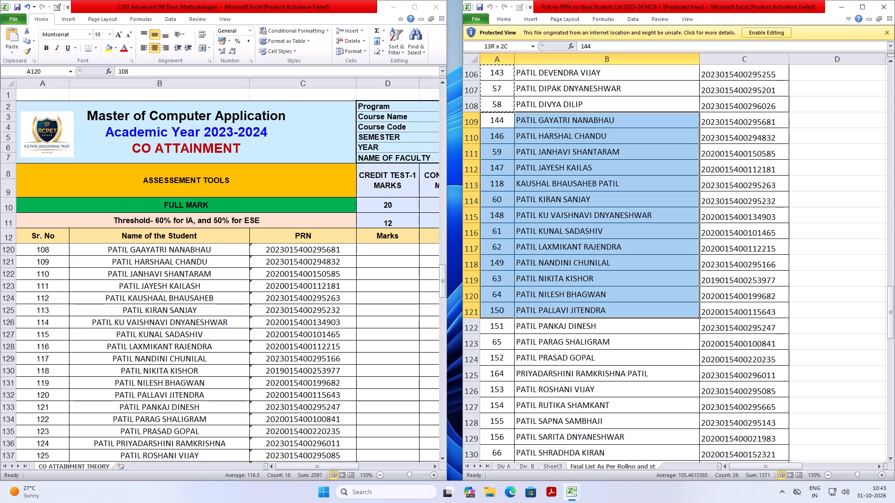
{"action": "left_click_drag", "start_coordinate": [523, 309], "coordinate": [523, 331]}
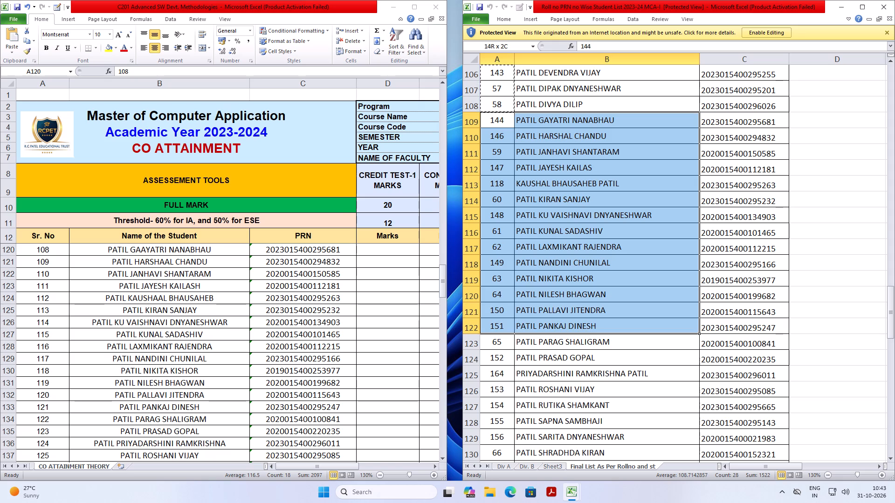
{"action": "left_click_drag", "start_coordinate": [523, 331], "coordinate": [523, 336]}
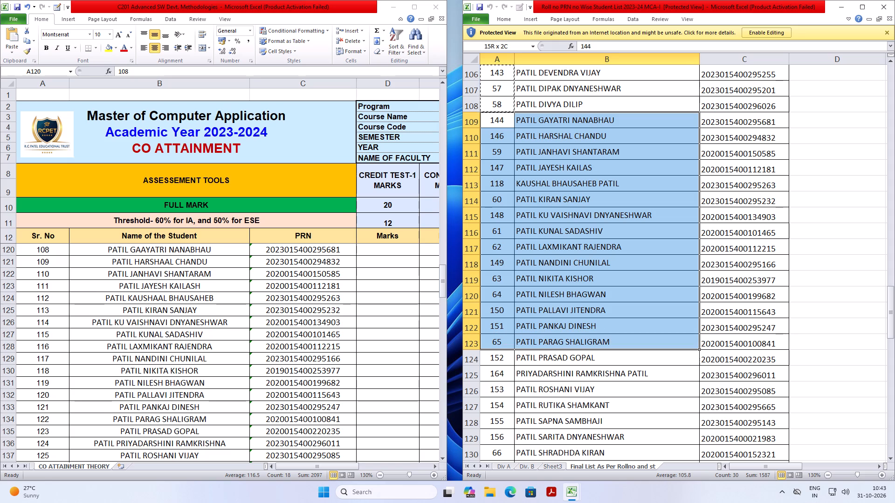
{"action": "left_click_drag", "start_coordinate": [523, 336], "coordinate": [523, 339]}
{"action": "left_click_drag", "start_coordinate": [523, 339], "coordinate": [523, 357]}
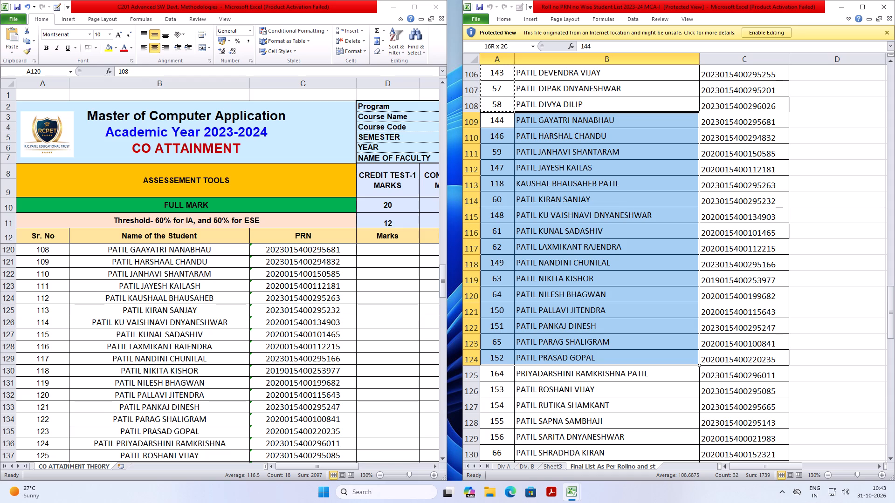
{"action": "left_click_drag", "start_coordinate": [523, 357], "coordinate": [523, 373]}
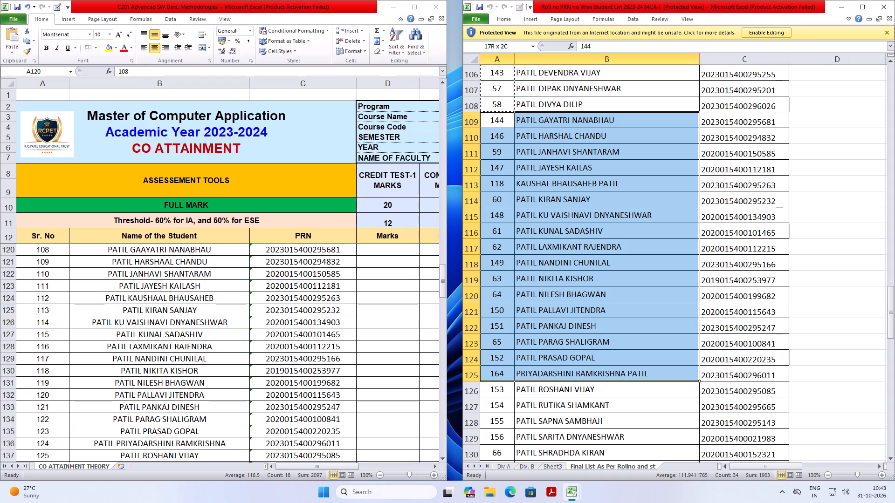
{"action": "left_click_drag", "start_coordinate": [523, 373], "coordinate": [523, 392]}
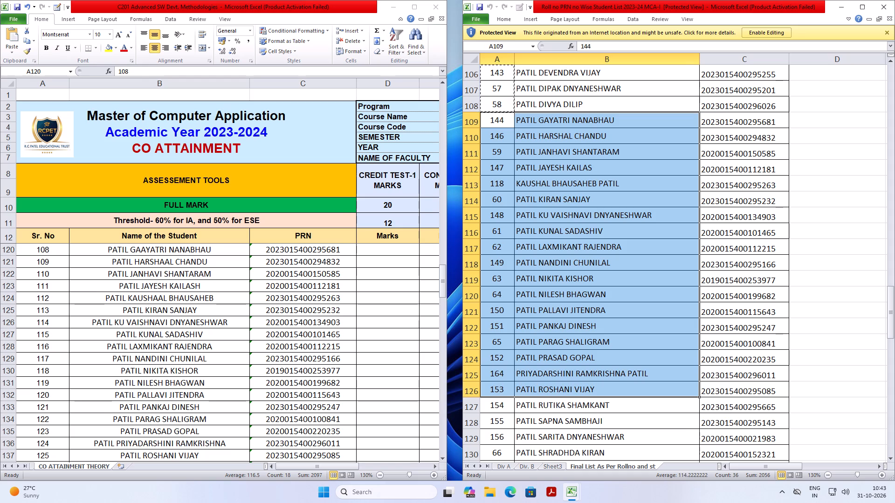
{"action": "key", "text": "ctrl+c"}
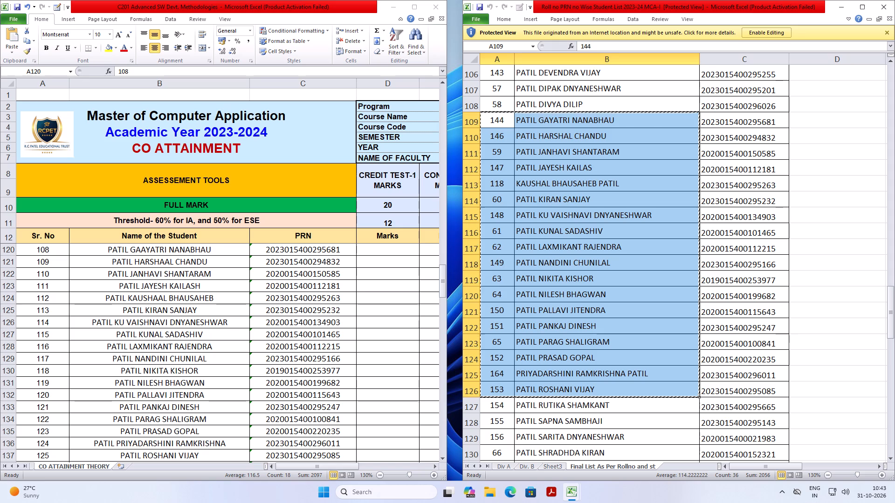
Paste the copied roll numbers and student names into cells A120:B137 of the C201 workbook.
{"action": "left_click", "coordinate": [44, 251]}
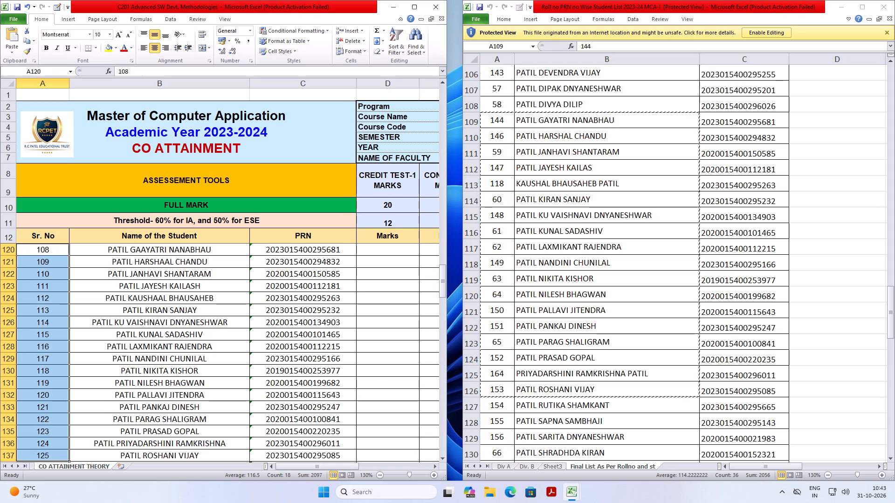
{"action": "left_click", "coordinate": [47, 251]}
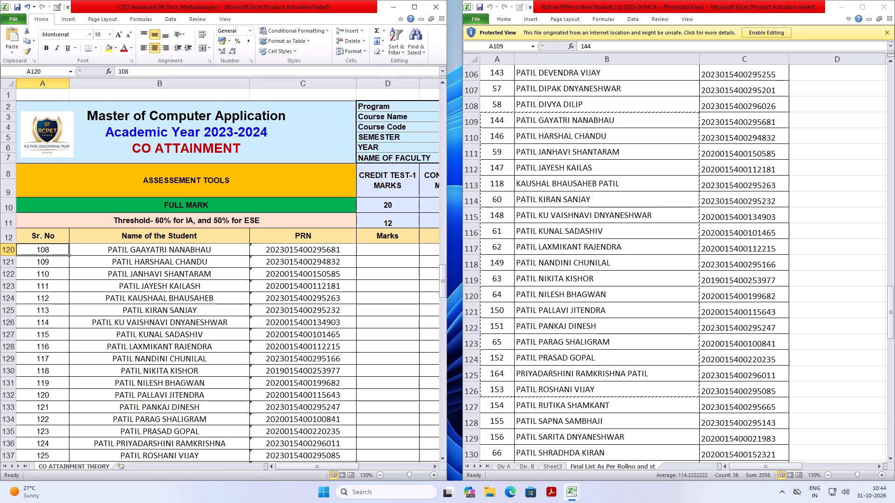
{"action": "key", "text": "ctrl+v"}
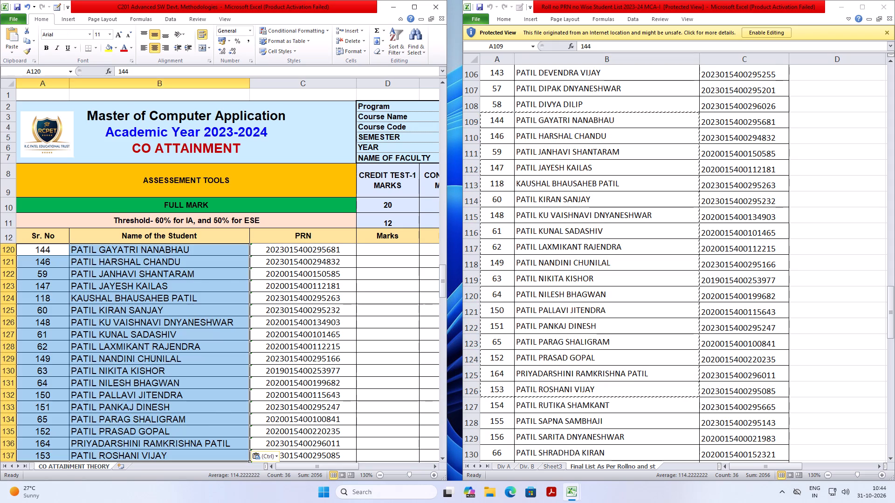
Save the C201 workbook, choosing to overwrite changes.
{"action": "scroll", "coordinate": [87, 361], "scroll_direction": "down", "scroll_amount": 1}
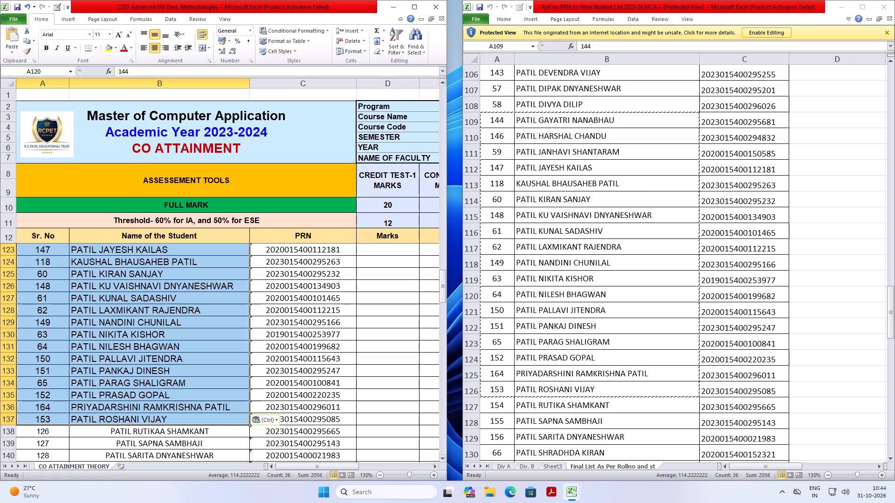
{"action": "scroll", "coordinate": [177, 427], "scroll_direction": "down", "scroll_amount": 1}
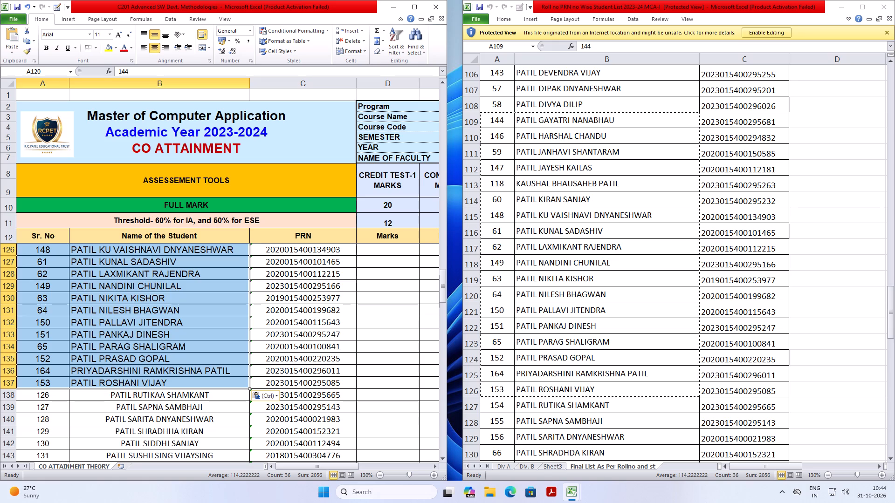
{"action": "left_click", "coordinate": [48, 395]}
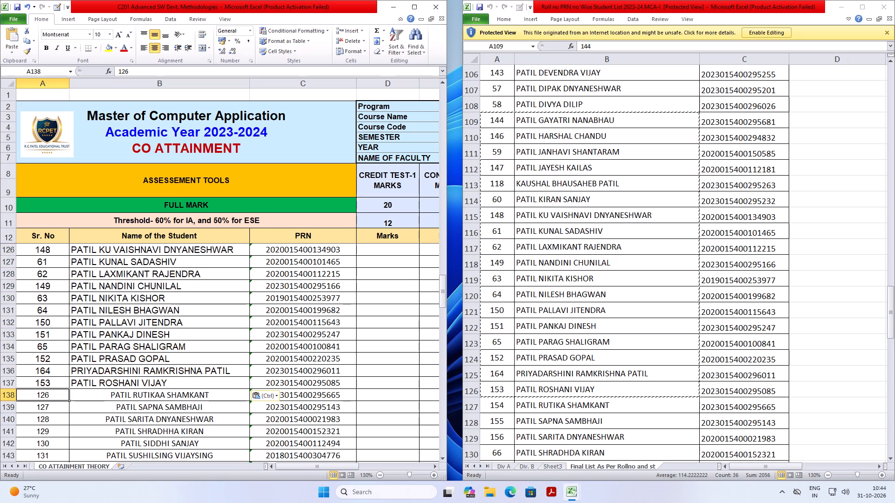
{"action": "key", "text": "ctrl+s"}
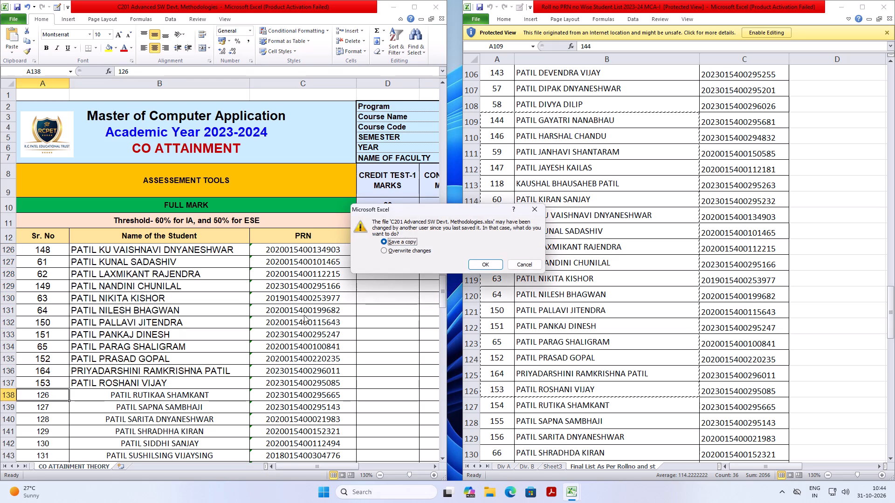
{"action": "left_click", "coordinate": [400, 254]}
{"action": "left_click", "coordinate": [487, 265]}
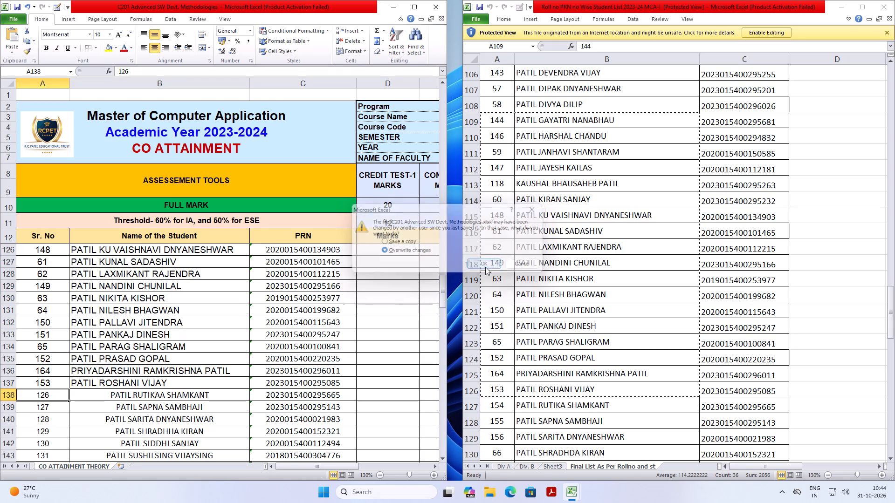
Copy the formatting of name cell B119 onto the pasted student names in B120:B137 with Format Painter.
{"action": "scroll", "coordinate": [76, 454], "scroll_direction": "down", "scroll_amount": 3}
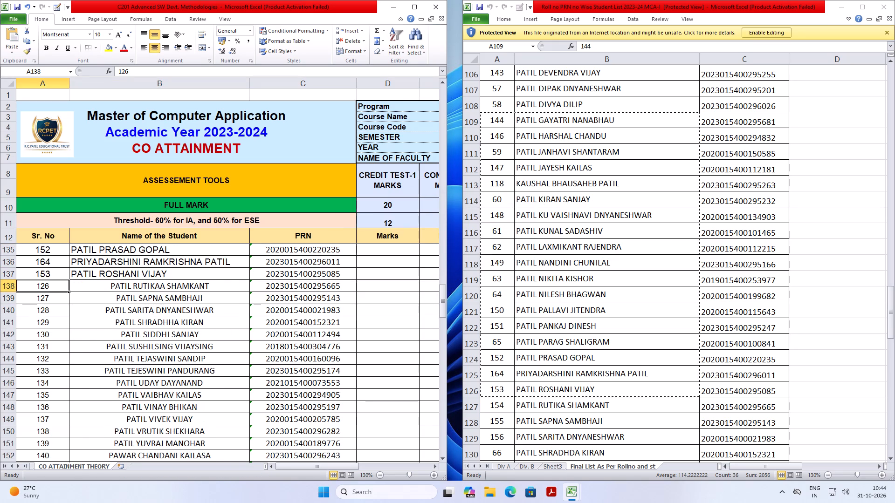
{"action": "scroll", "coordinate": [183, 404], "scroll_direction": "up", "scroll_amount": 9}
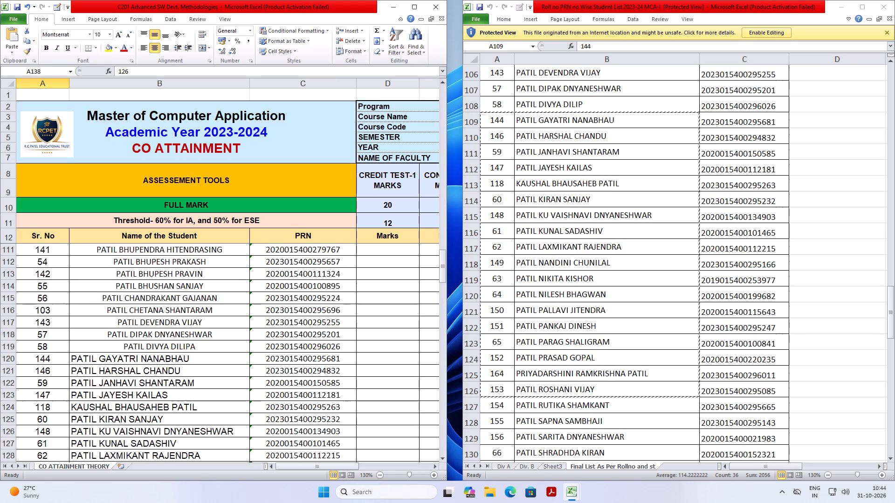
{"action": "scroll", "coordinate": [143, 397], "scroll_direction": "down", "scroll_amount": 2}
{"action": "left_click", "coordinate": [138, 310]}
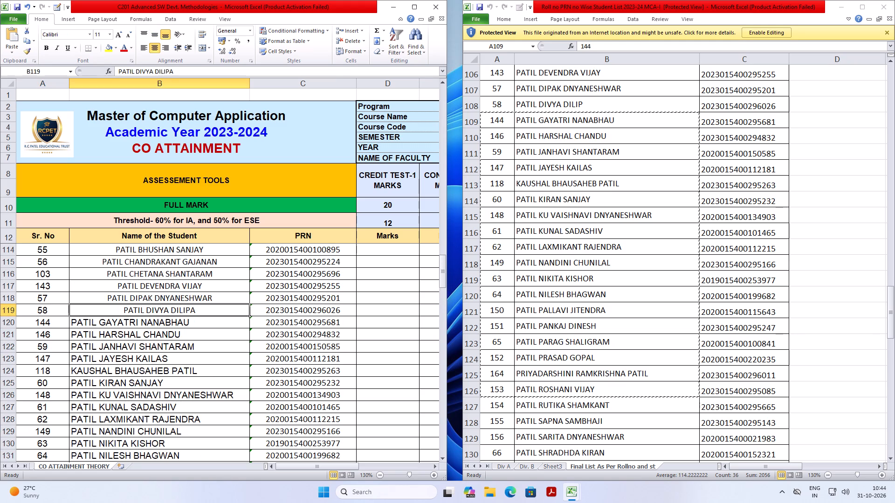
{"action": "left_click", "coordinate": [34, 54]}
{"action": "left_click", "coordinate": [33, 54]}
{"action": "left_click", "coordinate": [29, 53]}
{"action": "left_click_drag", "start_coordinate": [139, 317], "coordinate": [132, 395]}
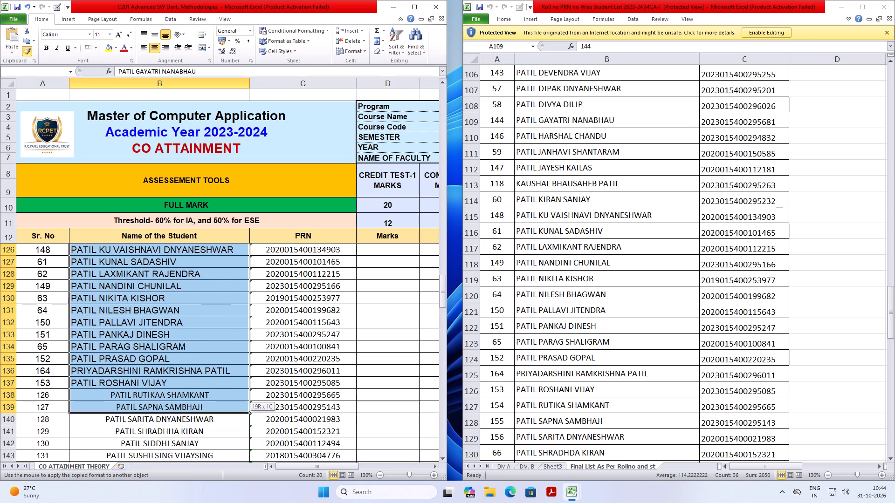
{"action": "left_click_drag", "start_coordinate": [132, 395], "coordinate": [132, 378]}
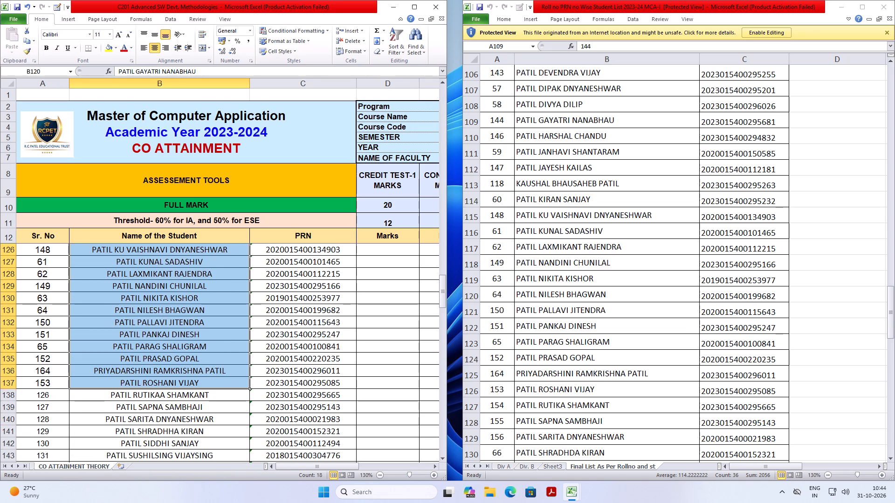
{"action": "left_click", "coordinate": [185, 371]}
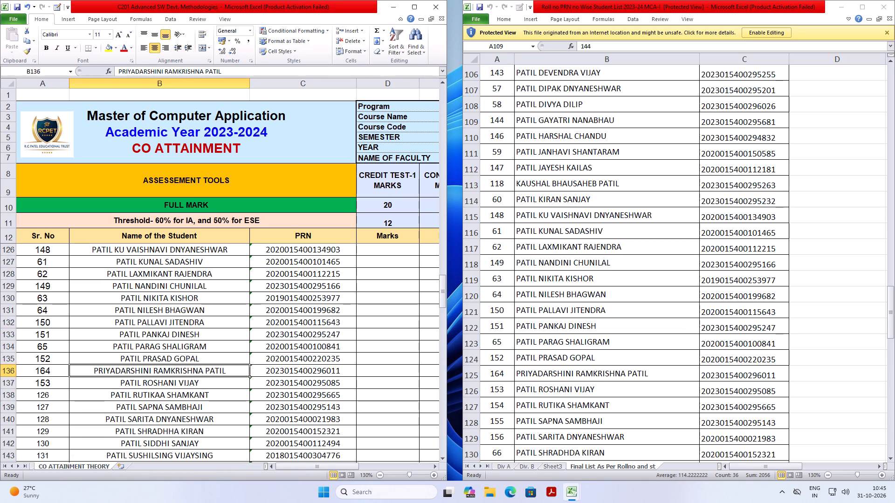
Review the students from row 138 onward in the C201 workbook and select Sr. No cells A138:A155.
{"action": "scroll", "coordinate": [118, 365], "scroll_direction": "down", "scroll_amount": 1}
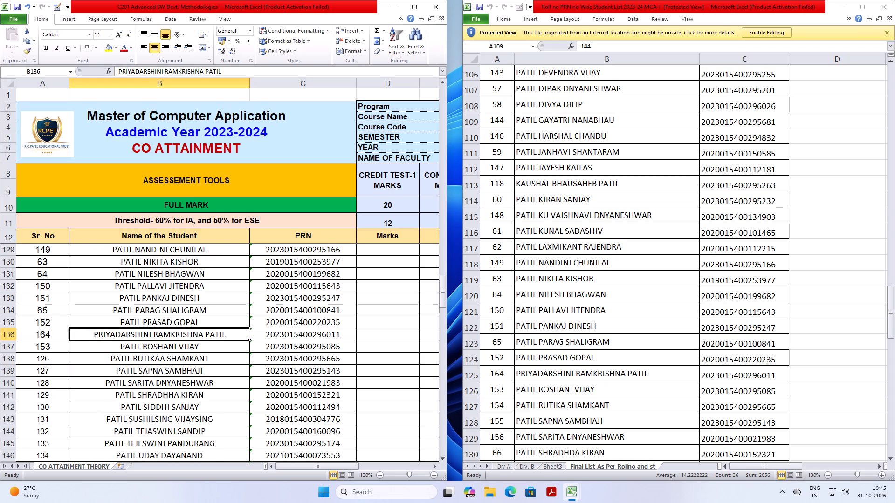
{"action": "left_click", "coordinate": [40, 361]}
{"action": "scroll", "coordinate": [41, 361], "scroll_direction": "down", "scroll_amount": 2}
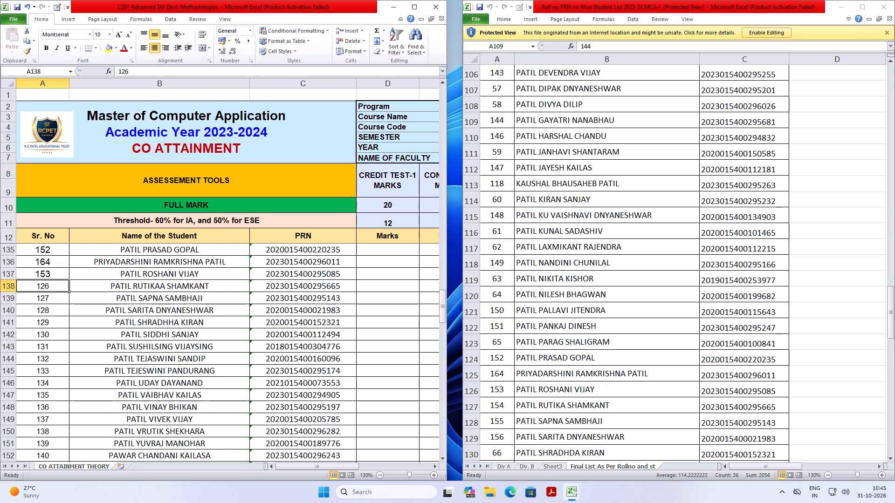
{"action": "scroll", "coordinate": [41, 361], "scroll_direction": "down", "scroll_amount": 1}
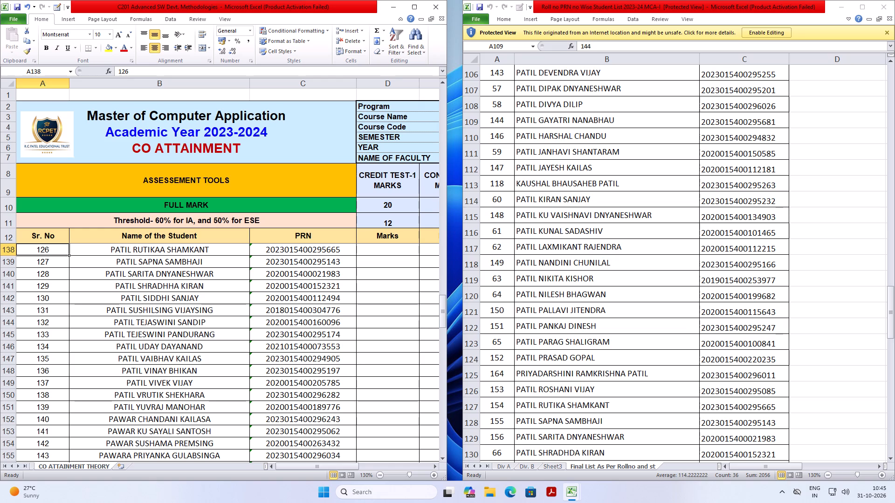
{"action": "left_click_drag", "start_coordinate": [43, 252], "coordinate": [44, 283]}
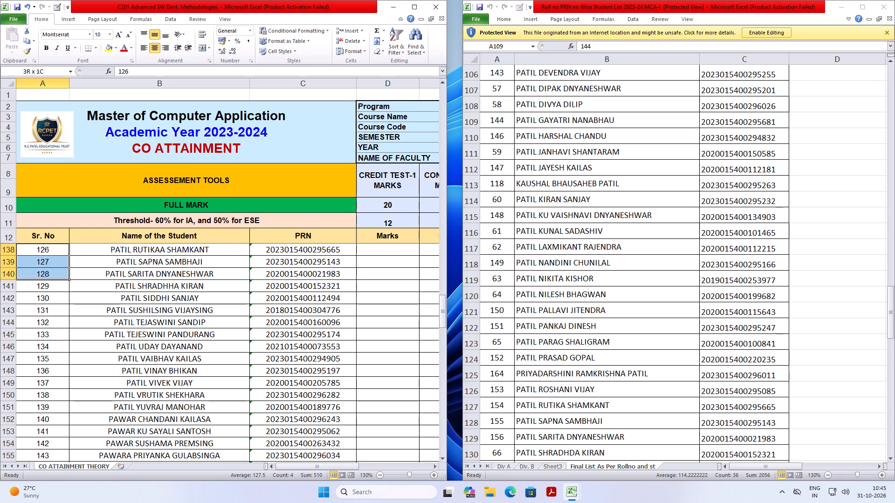
{"action": "left_click_drag", "start_coordinate": [44, 283], "coordinate": [59, 451]}
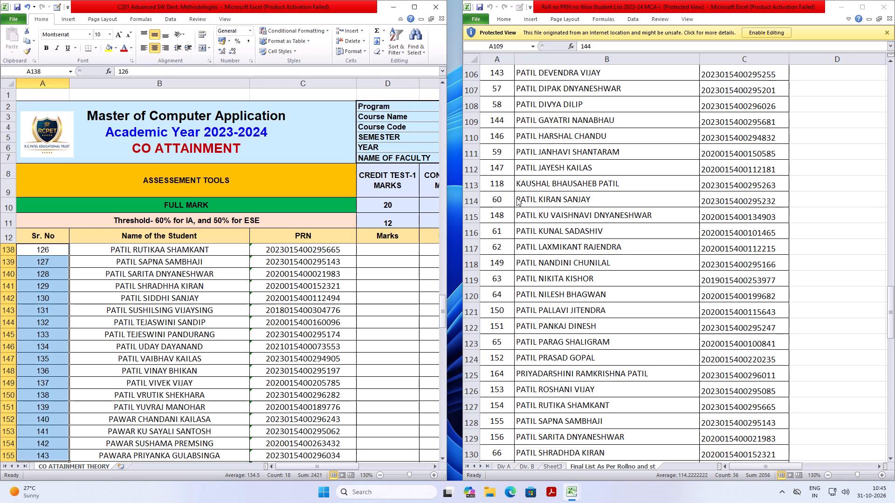
Copy roll numbers A127:A144 from the 2023-24 MCA-I student list, checking them against the students in C201 rows 138 to 155.
{"action": "left_click", "coordinate": [565, 175]}
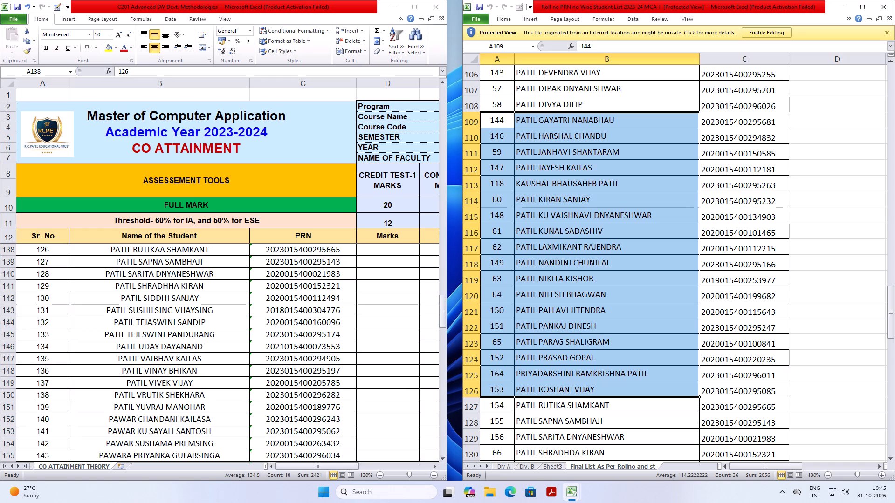
{"action": "scroll", "coordinate": [497, 401], "scroll_direction": "down", "scroll_amount": 6}
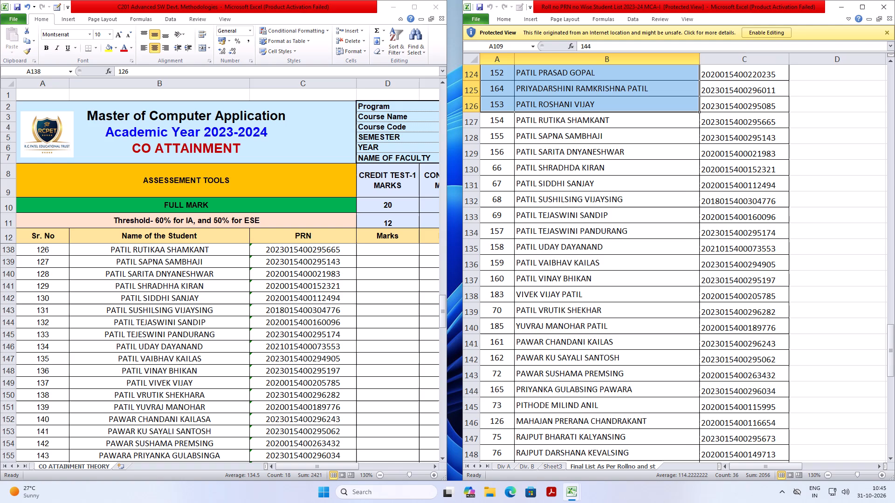
{"action": "left_click_drag", "start_coordinate": [493, 123], "coordinate": [495, 156]}
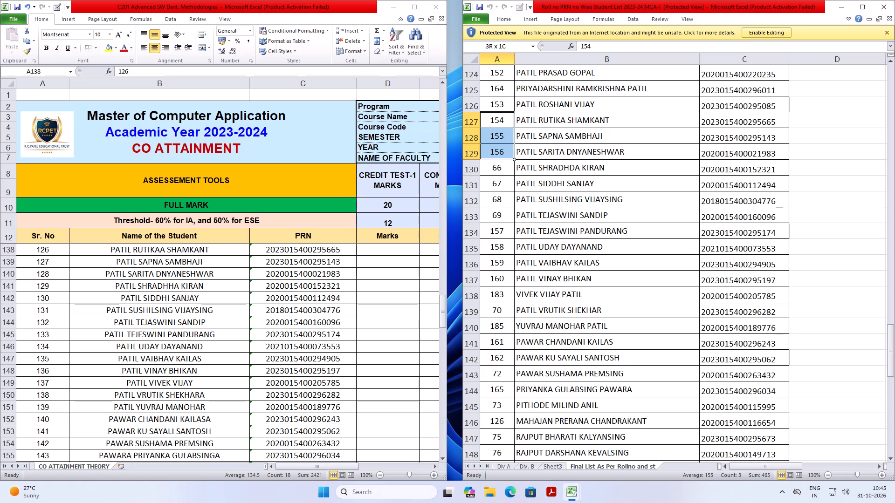
{"action": "left_click_drag", "start_coordinate": [495, 156], "coordinate": [497, 178]}
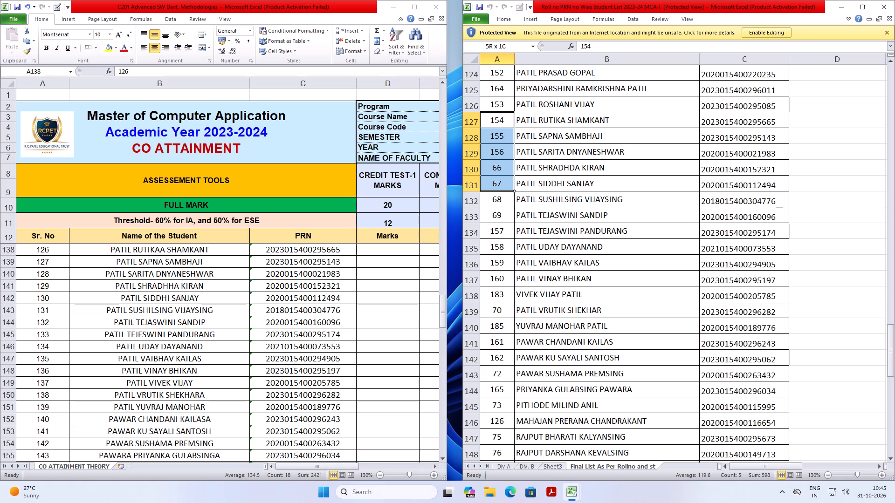
{"action": "left_click_drag", "start_coordinate": [497, 178], "coordinate": [500, 233]}
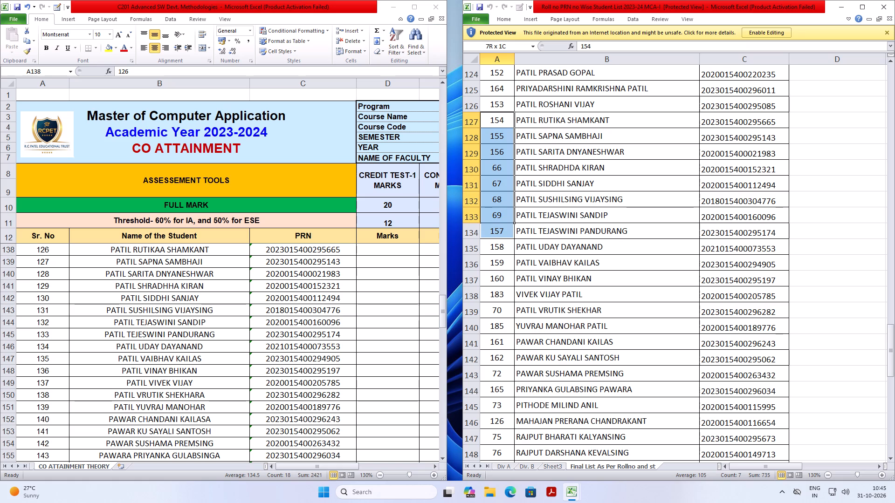
{"action": "left_click_drag", "start_coordinate": [500, 233], "coordinate": [504, 261]}
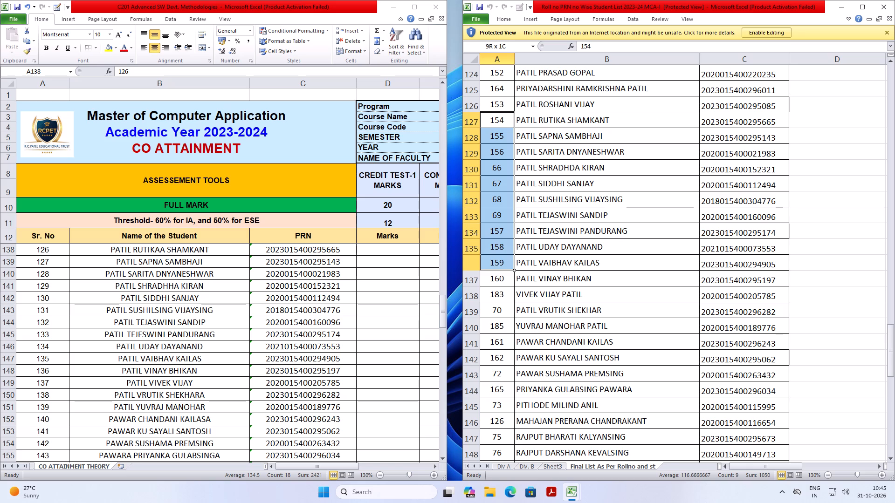
{"action": "left_click_drag", "start_coordinate": [504, 261], "coordinate": [505, 277]}
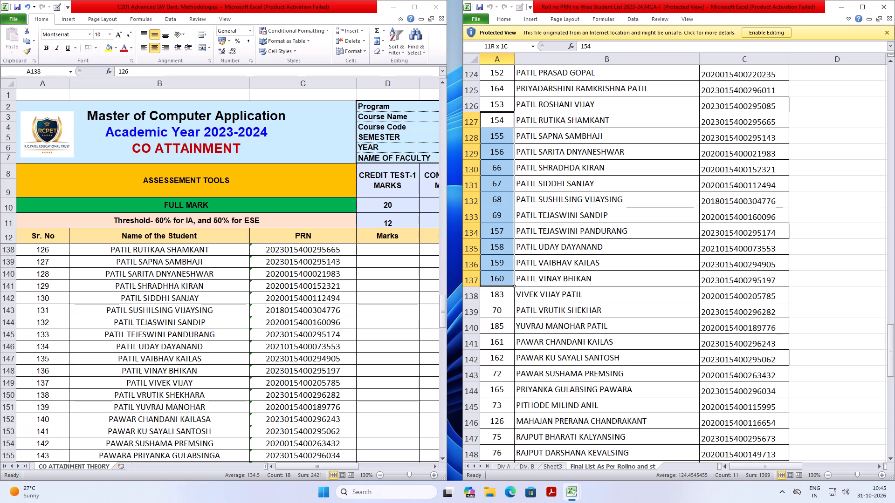
{"action": "left_click_drag", "start_coordinate": [505, 277], "coordinate": [505, 278]}
{"action": "left_click_drag", "start_coordinate": [505, 278], "coordinate": [509, 303]}
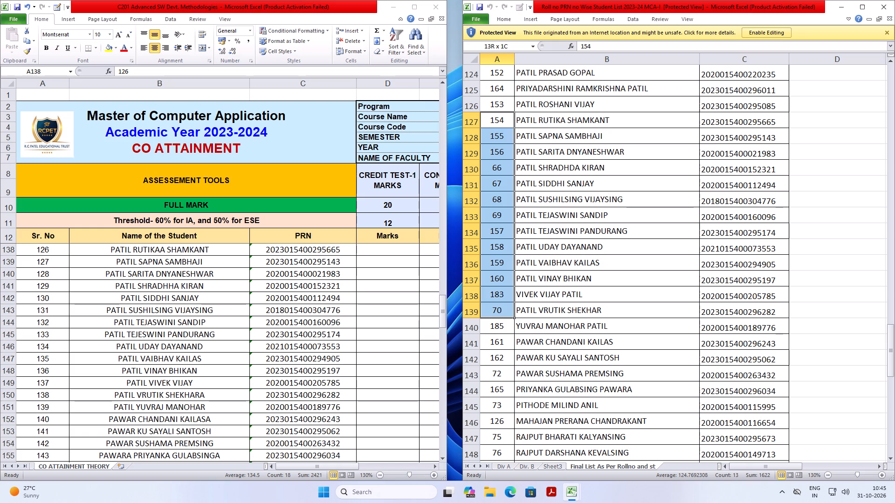
{"action": "left_click_drag", "start_coordinate": [509, 303], "coordinate": [510, 327]}
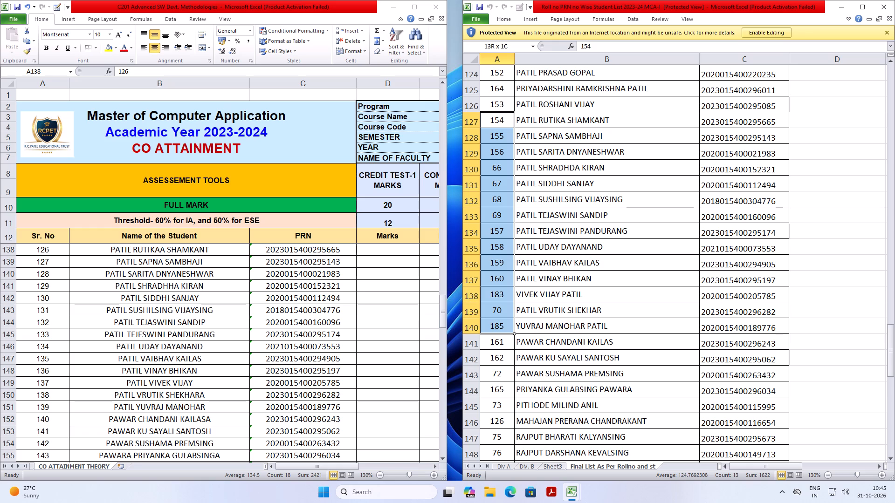
{"action": "left_click_drag", "start_coordinate": [510, 327], "coordinate": [511, 328]}
{"action": "left_click_drag", "start_coordinate": [511, 328], "coordinate": [512, 350]}
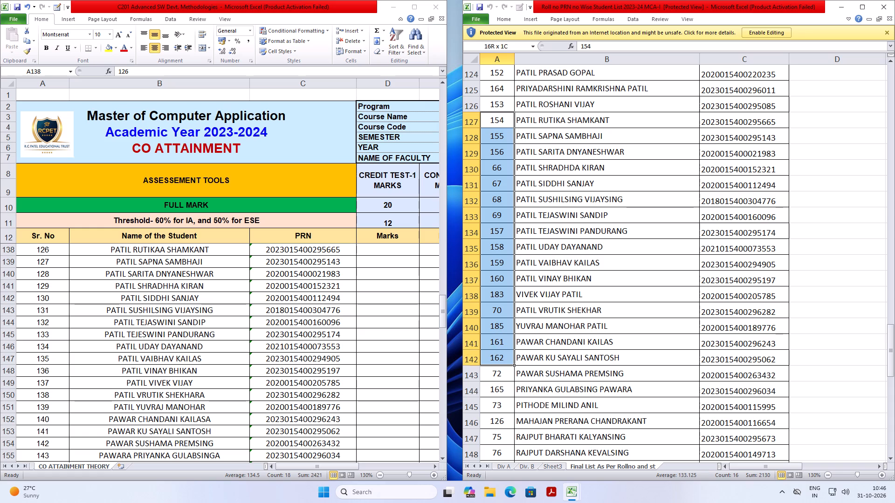
{"action": "left_click_drag", "start_coordinate": [512, 350], "coordinate": [514, 361]}
{"action": "left_click_drag", "start_coordinate": [514, 361], "coordinate": [510, 382]}
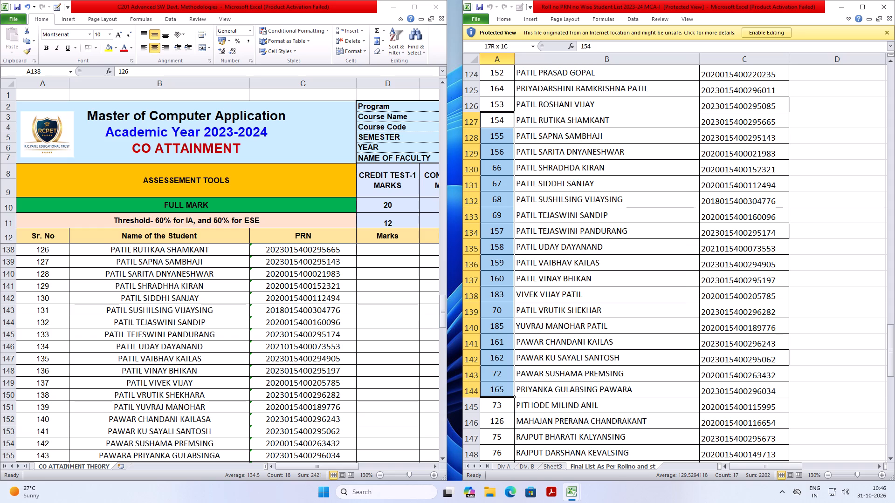
{"action": "left_click_drag", "start_coordinate": [510, 382], "coordinate": [510, 382]}
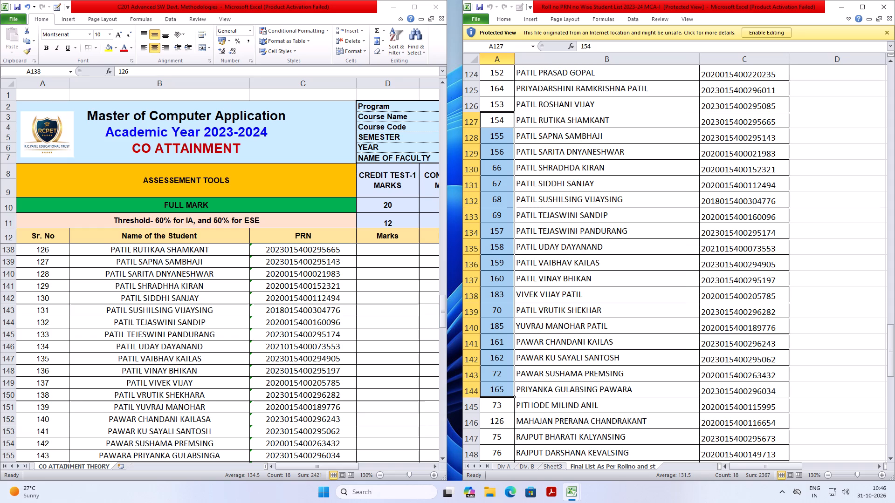
{"action": "key", "text": "ctrl+c"}
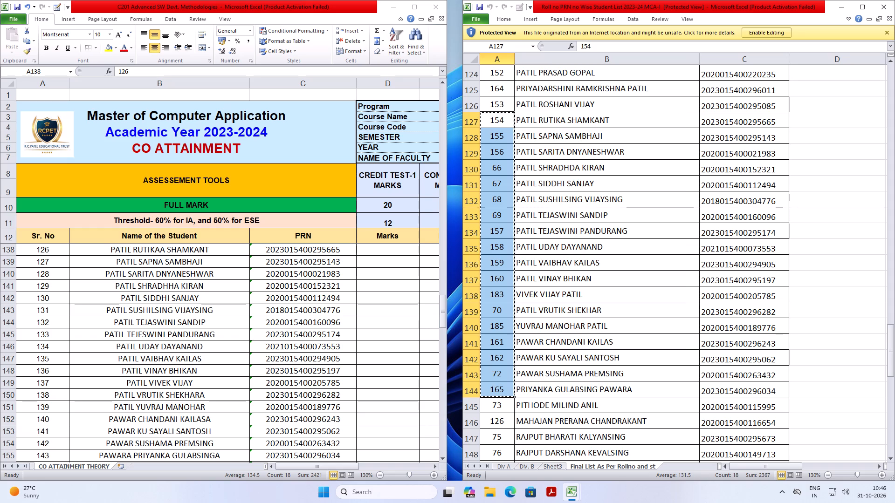
Paste the copied roll numbers into Sr. No cells A138:A155 of the C201 workbook.
{"action": "left_click", "coordinate": [55, 251]}
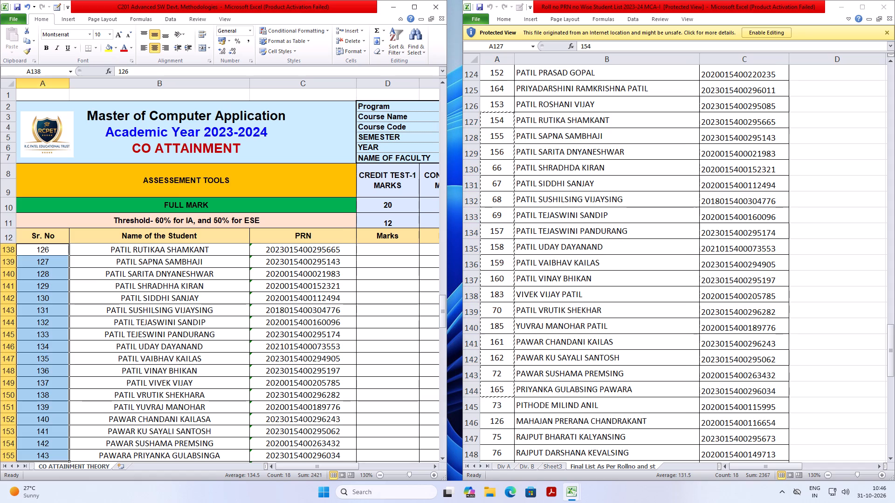
{"action": "key", "text": "ctrl+v"}
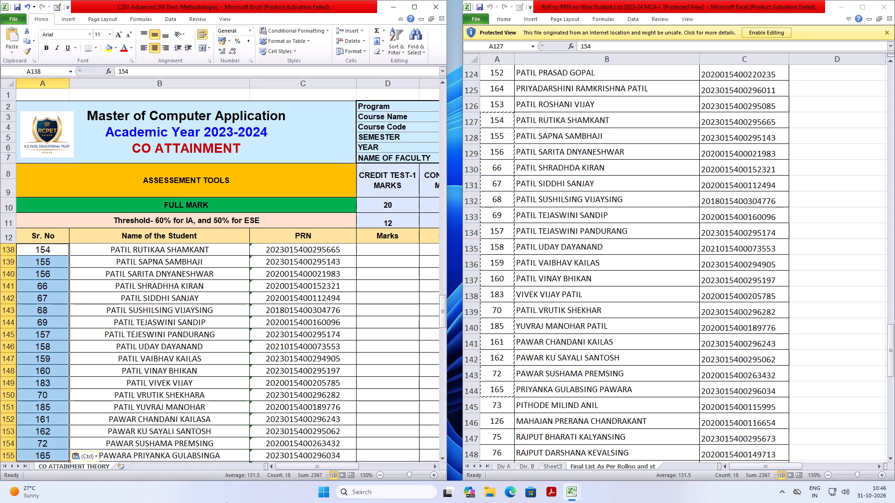
Review the students from row 156 onward in the C201 workbook and select Sr. No cells A156:A173.
{"action": "scroll", "coordinate": [534, 406], "scroll_direction": "down", "scroll_amount": 2}
{"action": "scroll", "coordinate": [124, 360], "scroll_direction": "down", "scroll_amount": 3}
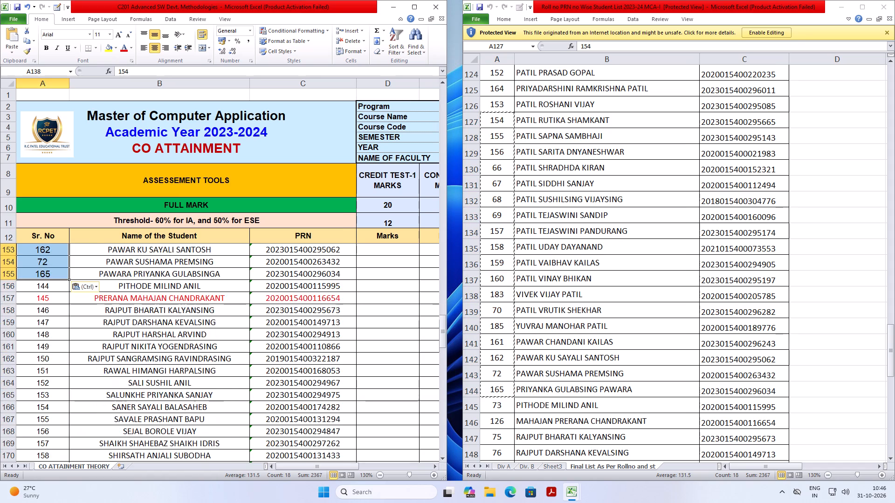
{"action": "scroll", "coordinate": [124, 360], "scroll_direction": "down", "scroll_amount": 1}
{"action": "scroll", "coordinate": [94, 332], "scroll_direction": "up", "scroll_amount": 1}
{"action": "scroll", "coordinate": [94, 332], "scroll_direction": "down", "scroll_amount": 1}
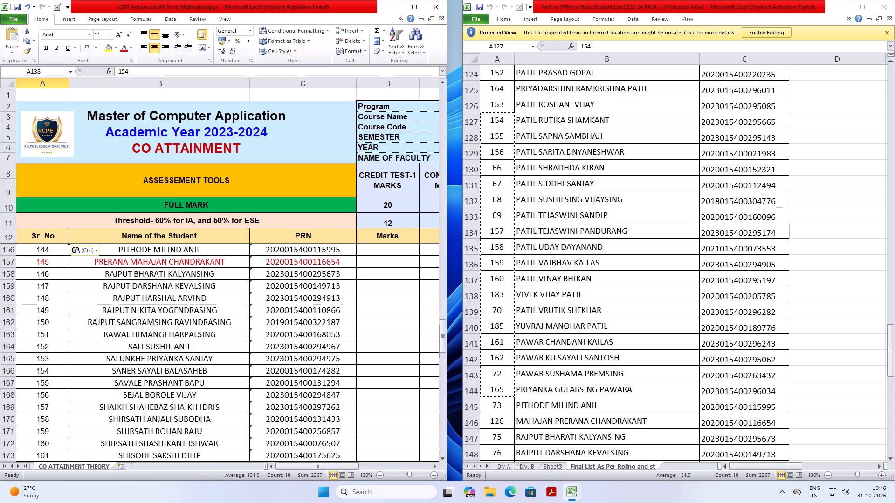
{"action": "left_click", "coordinate": [48, 248]}
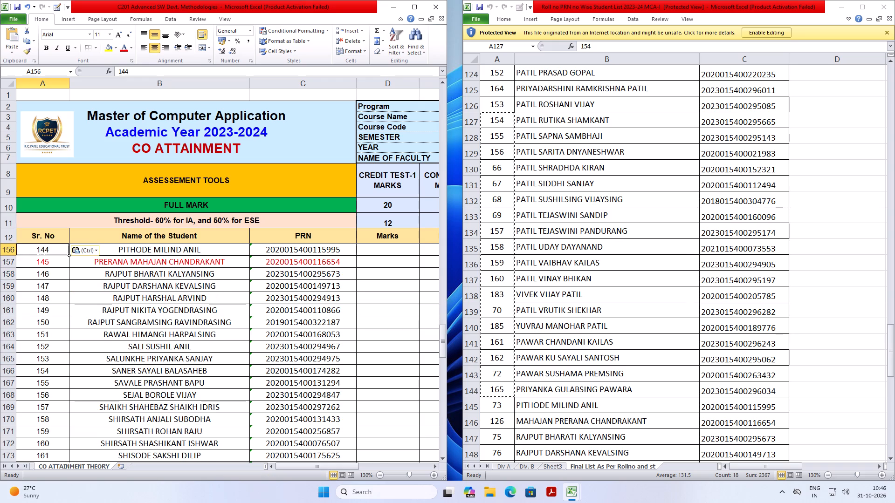
{"action": "scroll", "coordinate": [76, 314], "scroll_direction": "up", "scroll_amount": 2}
{"action": "scroll", "coordinate": [76, 314], "scroll_direction": "down", "scroll_amount": 1}
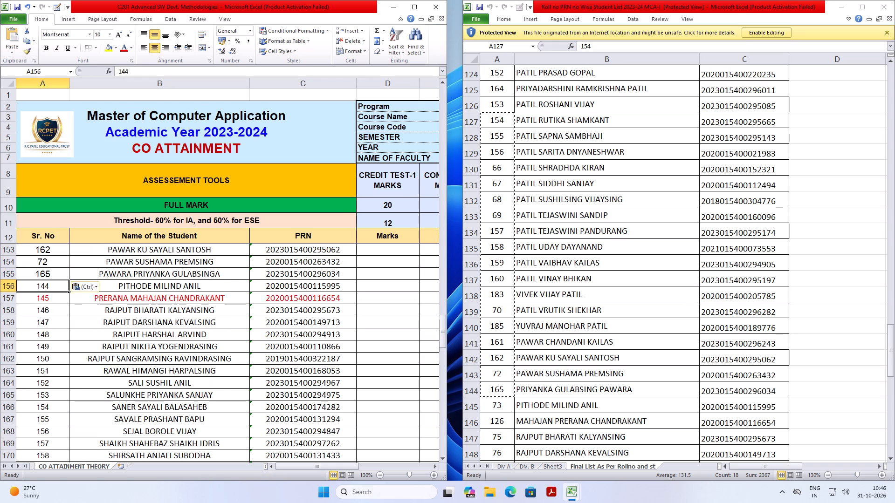
{"action": "scroll", "coordinate": [76, 314], "scroll_direction": "down", "scroll_amount": 1}
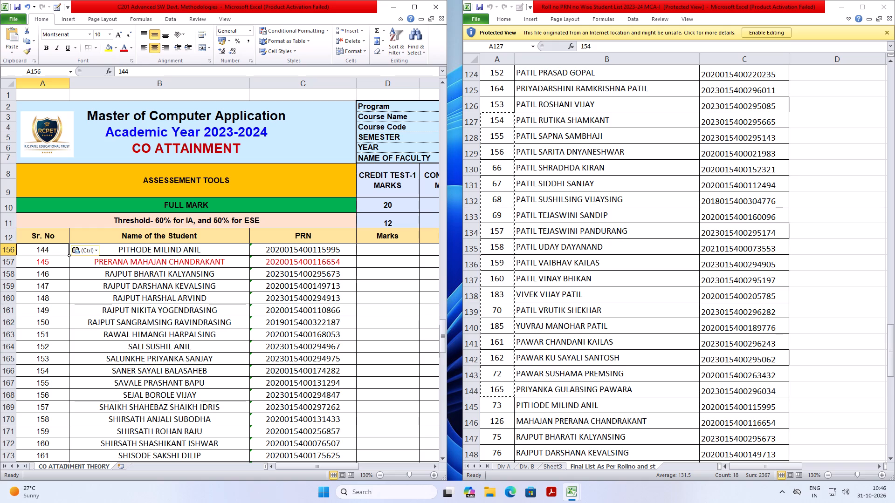
{"action": "left_click_drag", "start_coordinate": [47, 249], "coordinate": [57, 459]}
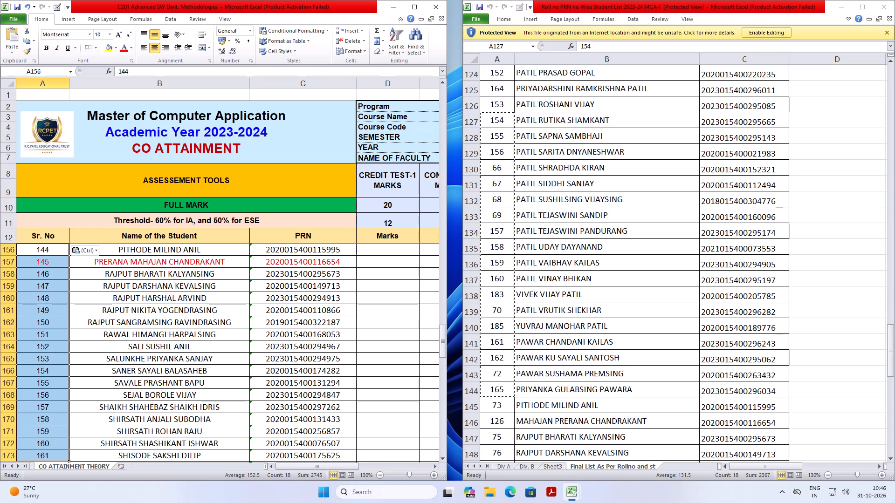
{"action": "scroll", "coordinate": [621, 279], "scroll_direction": "down", "scroll_amount": 1}
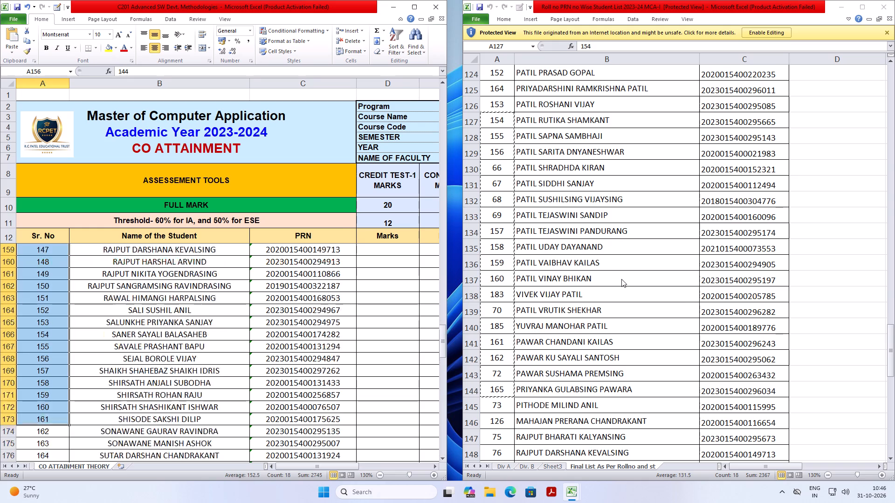
{"action": "scroll", "coordinate": [621, 279], "scroll_direction": "down", "scroll_amount": 1}
{"action": "scroll", "coordinate": [621, 279], "scroll_direction": "up", "scroll_amount": 3}
{"action": "scroll", "coordinate": [621, 279], "scroll_direction": "down", "scroll_amount": 1}
Copy roll numbers A145:A162 from the 2023-24 MCA-I student list, checking them against the students in C201 rows 156 to 173.
{"action": "left_click", "coordinate": [621, 279]}
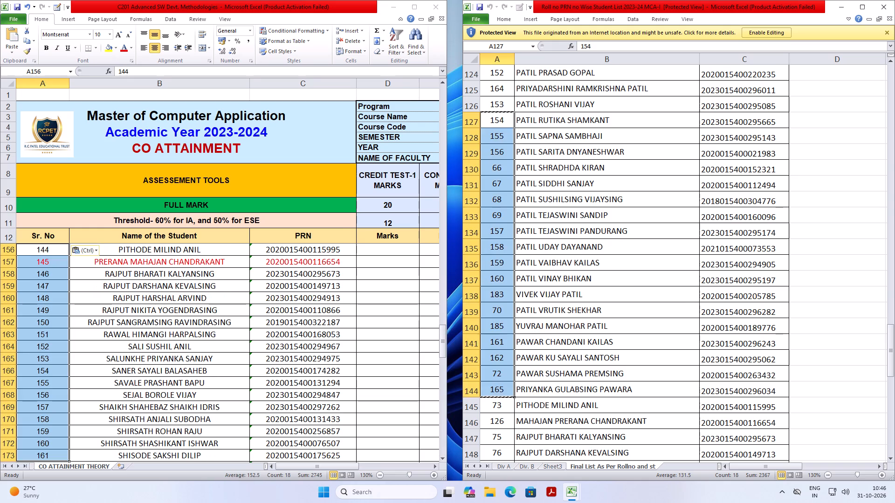
{"action": "scroll", "coordinate": [621, 279], "scroll_direction": "down", "scroll_amount": 7}
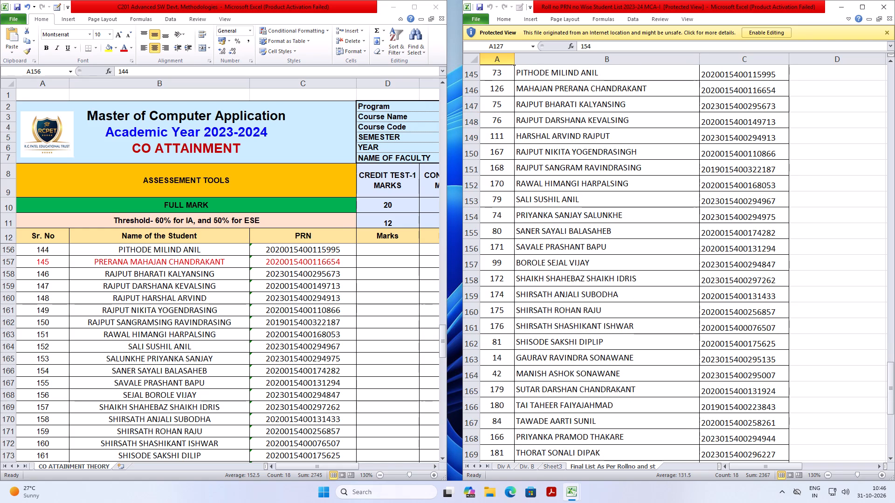
{"action": "left_click_drag", "start_coordinate": [501, 75], "coordinate": [502, 97]}
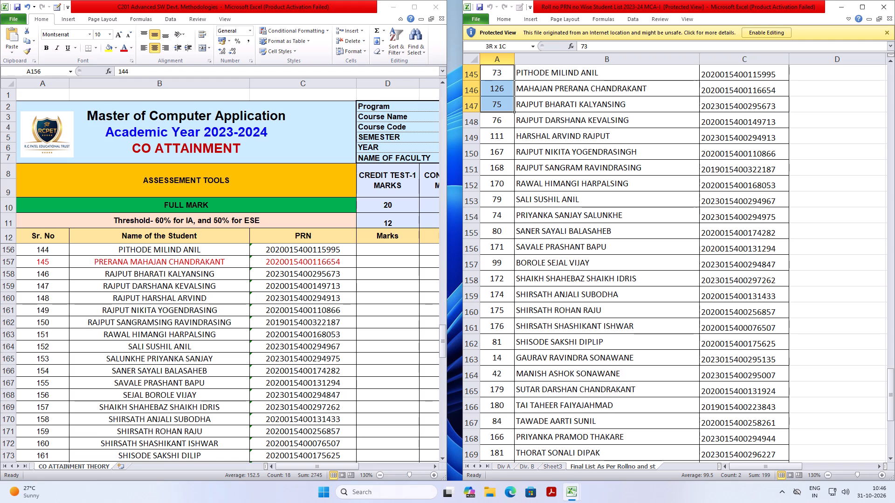
{"action": "left_click_drag", "start_coordinate": [502, 97], "coordinate": [503, 114]}
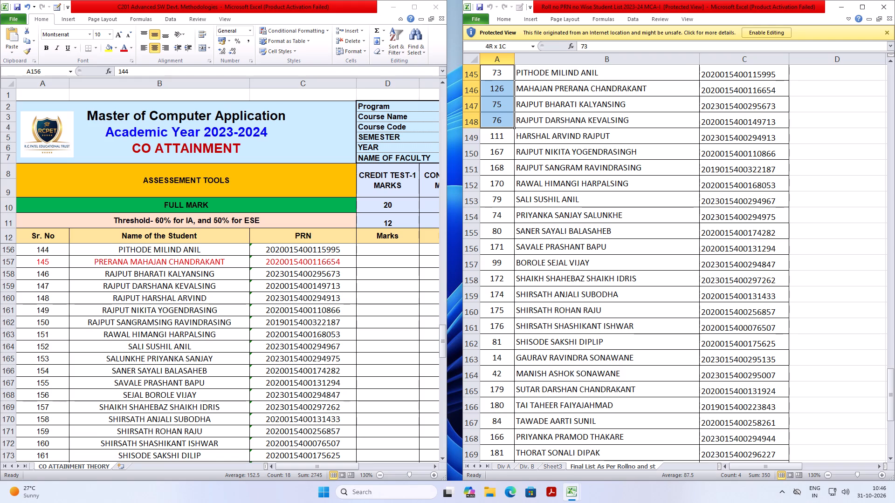
{"action": "left_click_drag", "start_coordinate": [503, 114], "coordinate": [503, 115]}
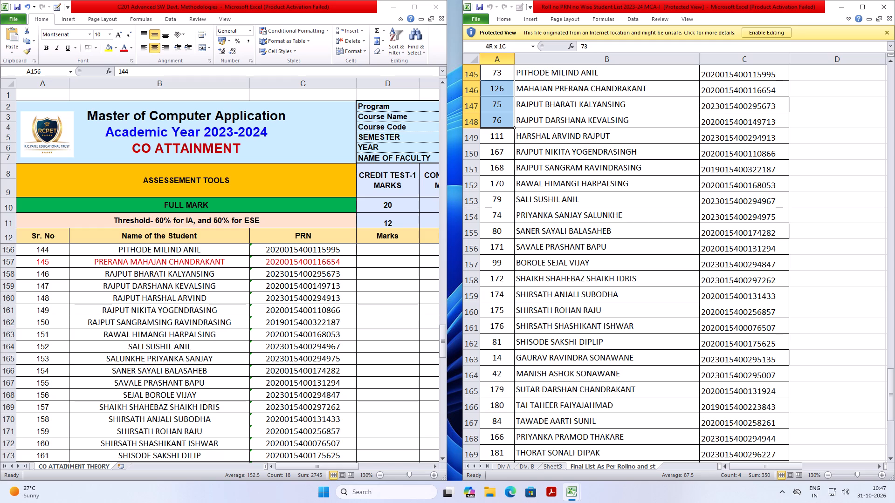
{"action": "left_click_drag", "start_coordinate": [503, 115], "coordinate": [506, 137]}
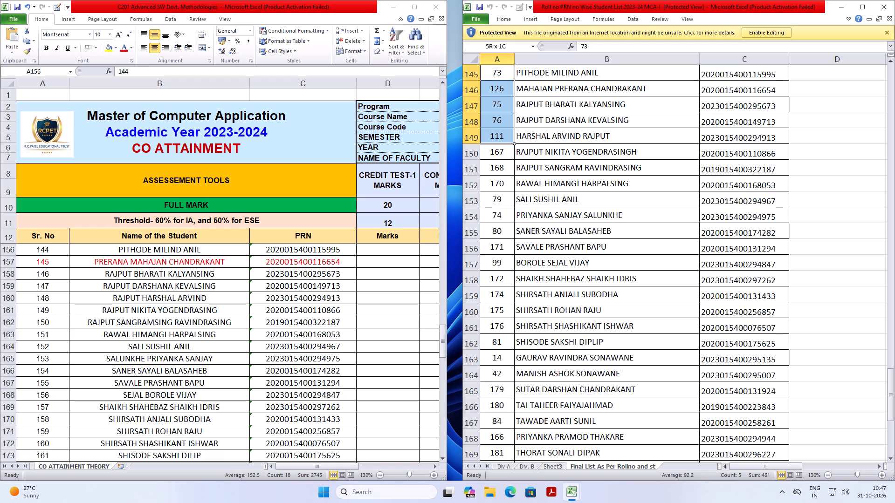
{"action": "left_click_drag", "start_coordinate": [506, 137], "coordinate": [506, 199]}
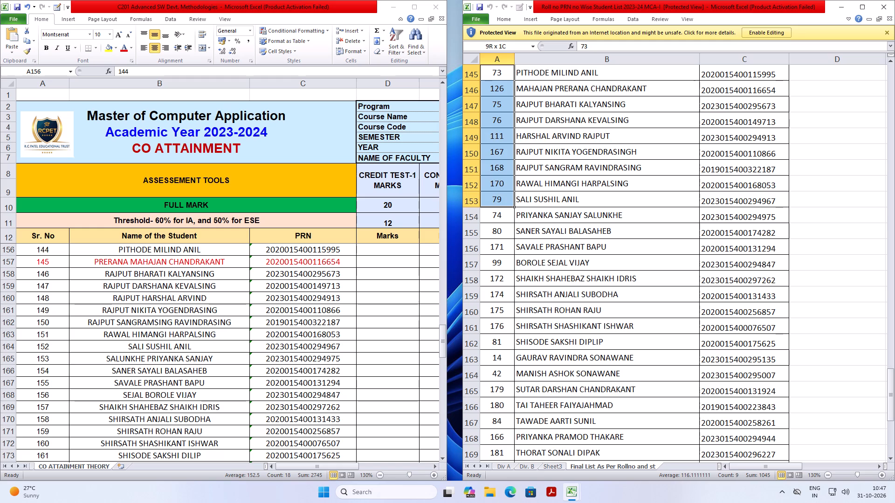
{"action": "left_click_drag", "start_coordinate": [506, 199], "coordinate": [506, 202]}
{"action": "left_click_drag", "start_coordinate": [506, 202], "coordinate": [507, 226]}
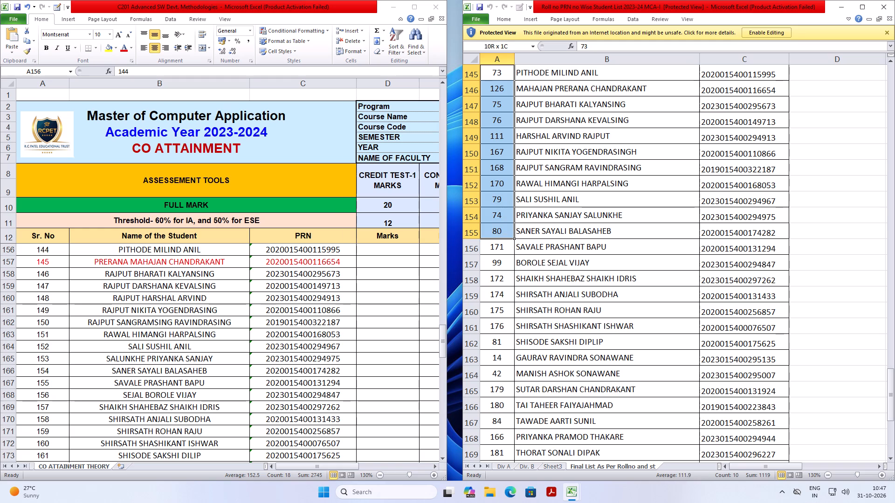
{"action": "left_click_drag", "start_coordinate": [507, 226], "coordinate": [508, 258]}
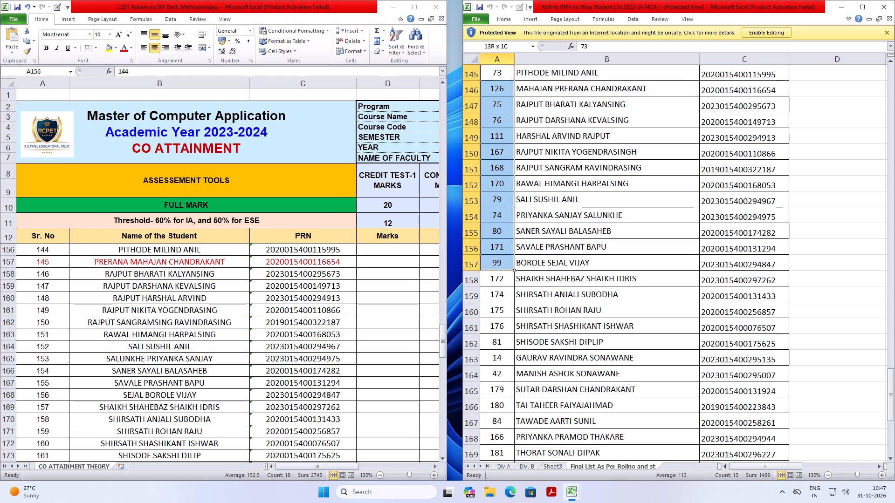
{"action": "left_click_drag", "start_coordinate": [508, 258], "coordinate": [509, 252]}
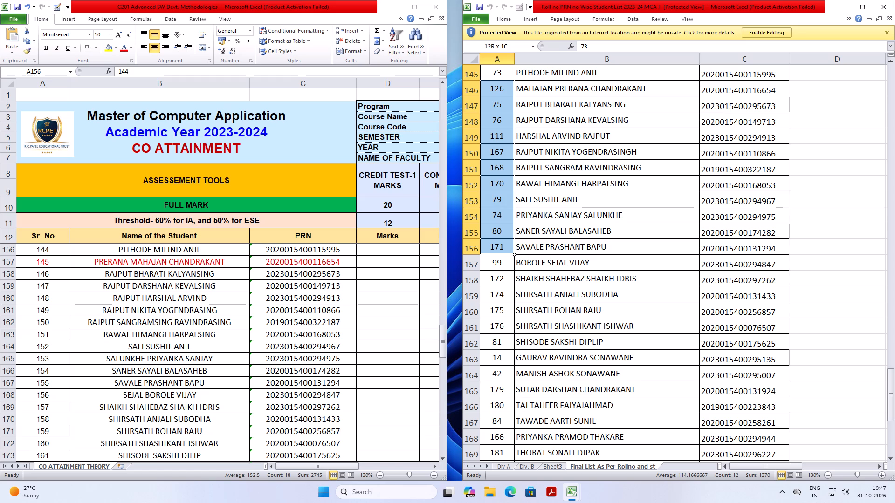
{"action": "left_click_drag", "start_coordinate": [509, 252], "coordinate": [509, 274]}
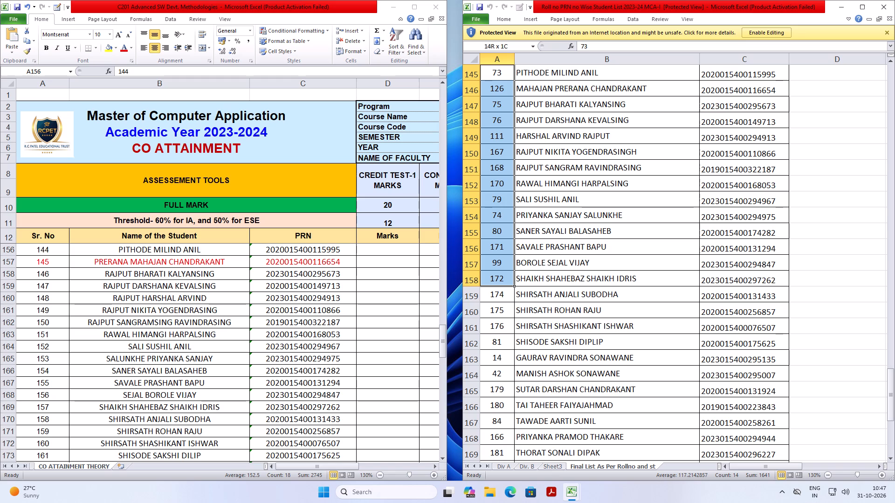
{"action": "left_click_drag", "start_coordinate": [509, 274], "coordinate": [509, 291]}
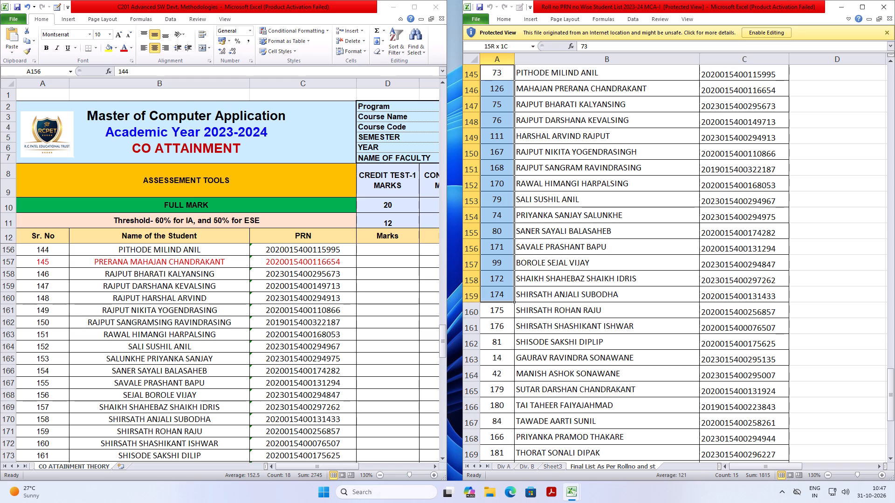
{"action": "left_click_drag", "start_coordinate": [509, 291], "coordinate": [507, 310]}
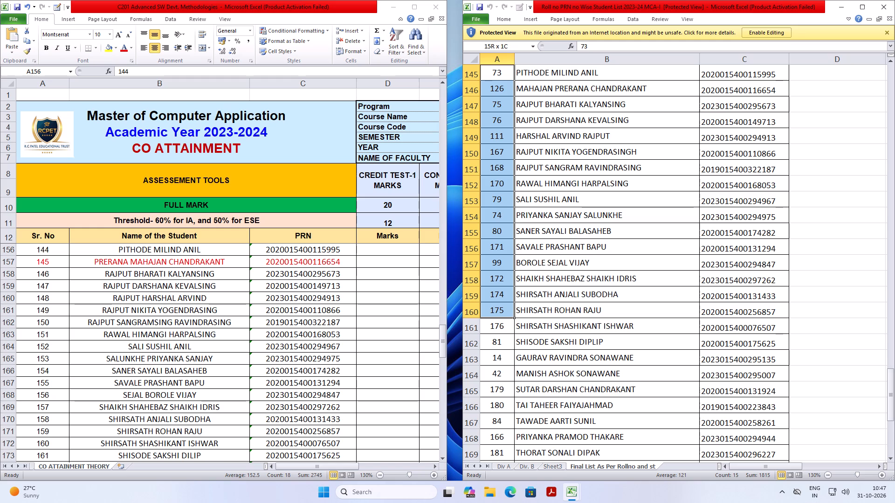
{"action": "left_click_drag", "start_coordinate": [507, 310], "coordinate": [507, 323]}
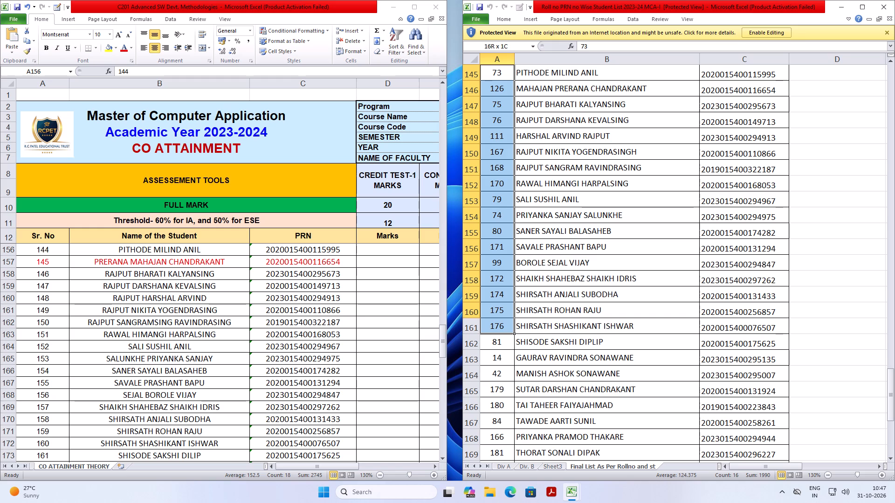
{"action": "left_click_drag", "start_coordinate": [507, 323], "coordinate": [508, 324]}
{"action": "left_click_drag", "start_coordinate": [508, 324], "coordinate": [511, 338]}
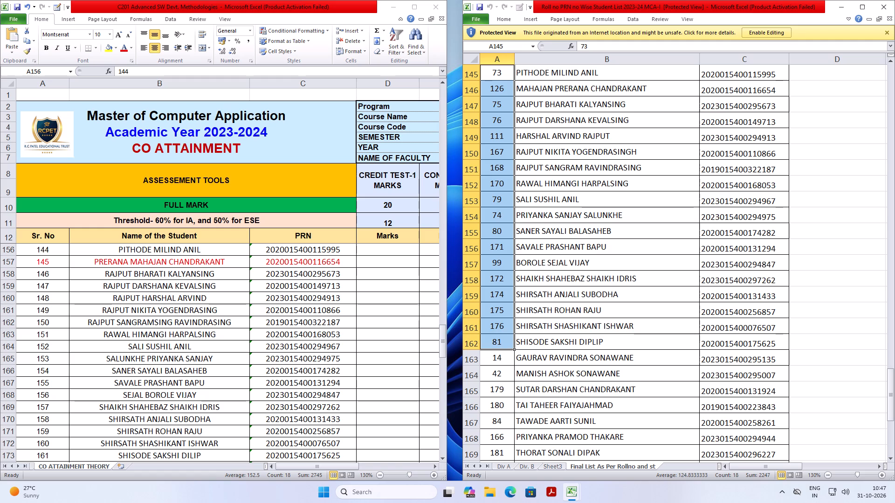
{"action": "key", "text": "ctrl+c"}
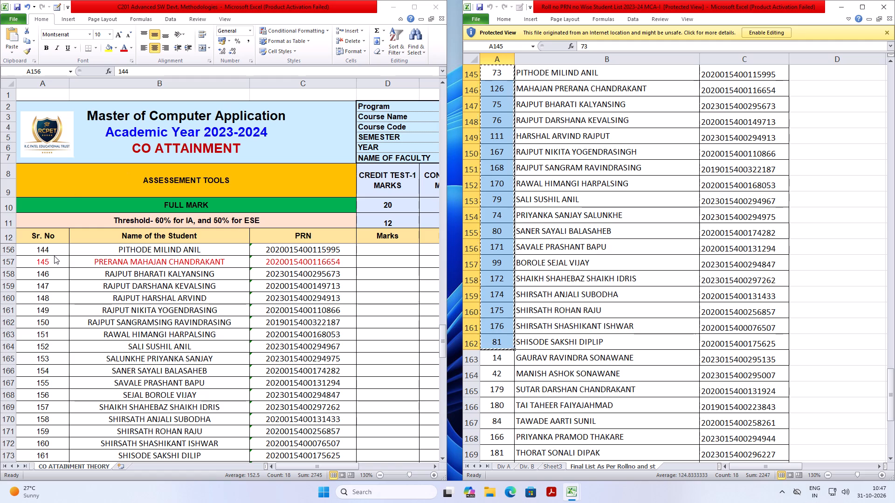
Paste the copied roll numbers into Sr. No cells A156:A173 of the C201 workbook.
{"action": "left_click", "coordinate": [54, 256]}
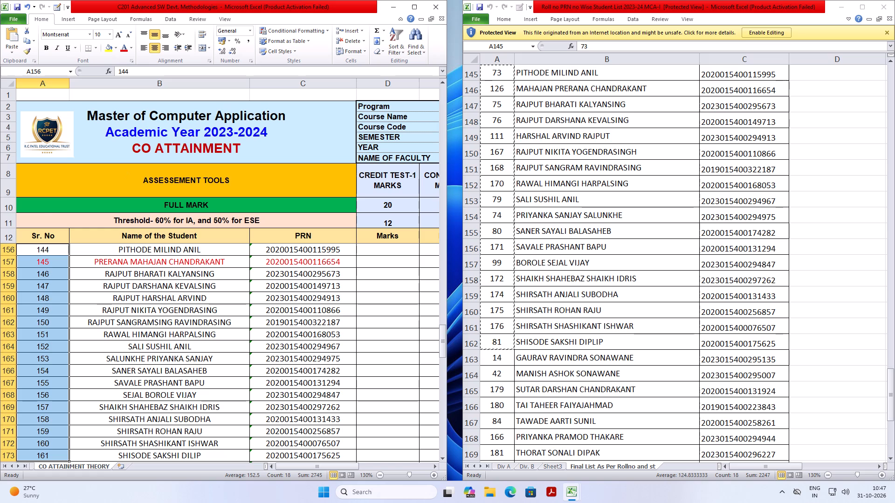
{"action": "key", "text": "ctrl+v"}
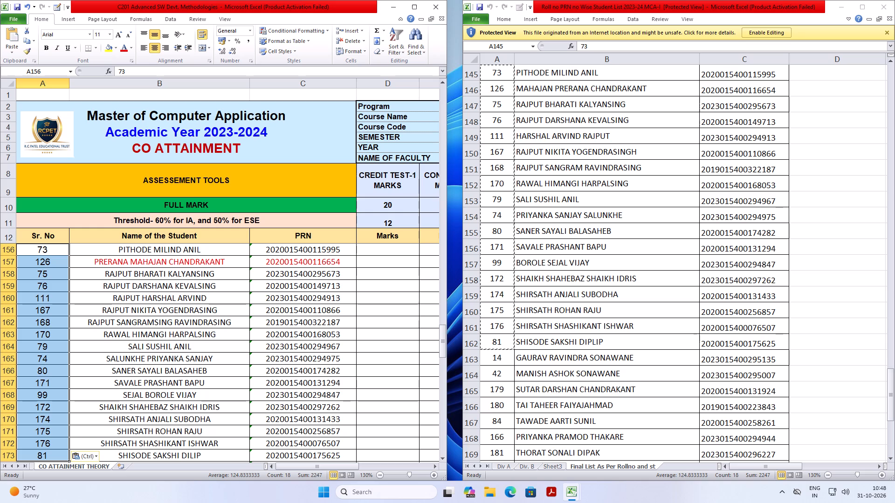
Save the C201 workbook, choosing to overwrite changes.
{"action": "scroll", "coordinate": [133, 428], "scroll_direction": "down", "scroll_amount": 3}
{"action": "scroll", "coordinate": [63, 365], "scroll_direction": "down", "scroll_amount": 1}
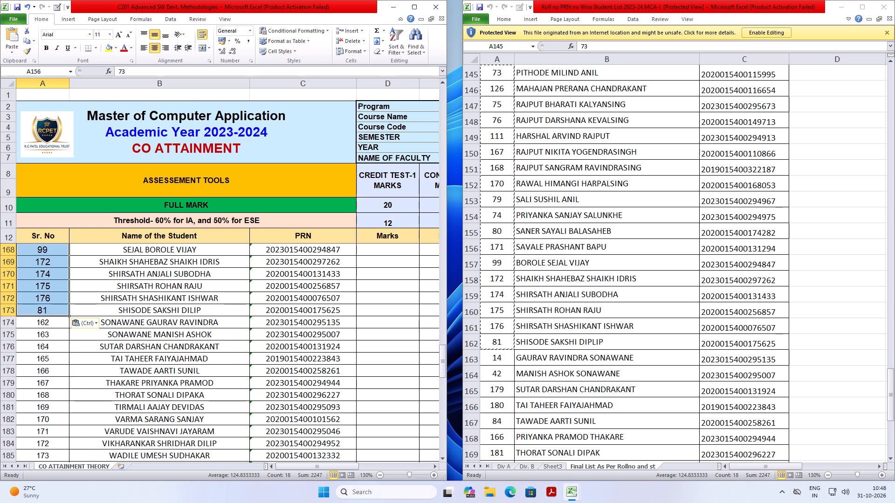
{"action": "left_click", "coordinate": [63, 365]}
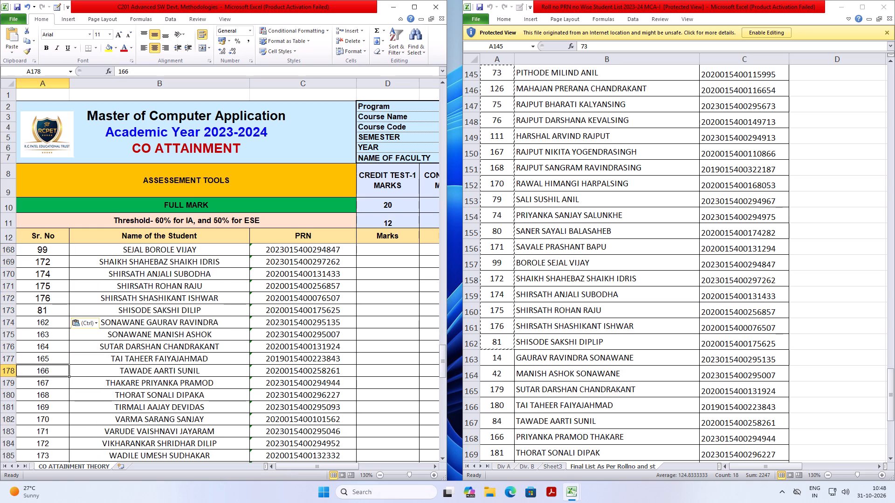
{"action": "left_click", "coordinate": [51, 319]}
{"action": "scroll", "coordinate": [75, 345], "scroll_direction": "down", "scroll_amount": 1}
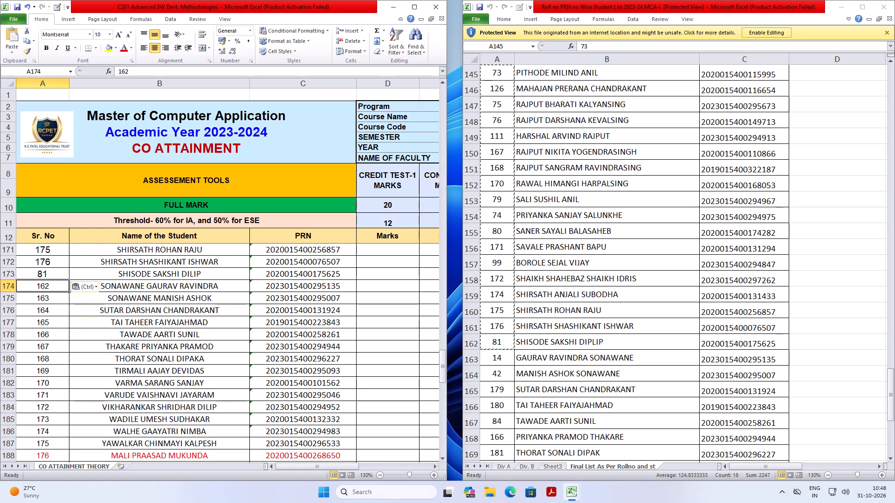
{"action": "scroll", "coordinate": [75, 345], "scroll_direction": "down", "scroll_amount": 1}
{"action": "key", "text": "ctrl+s"}
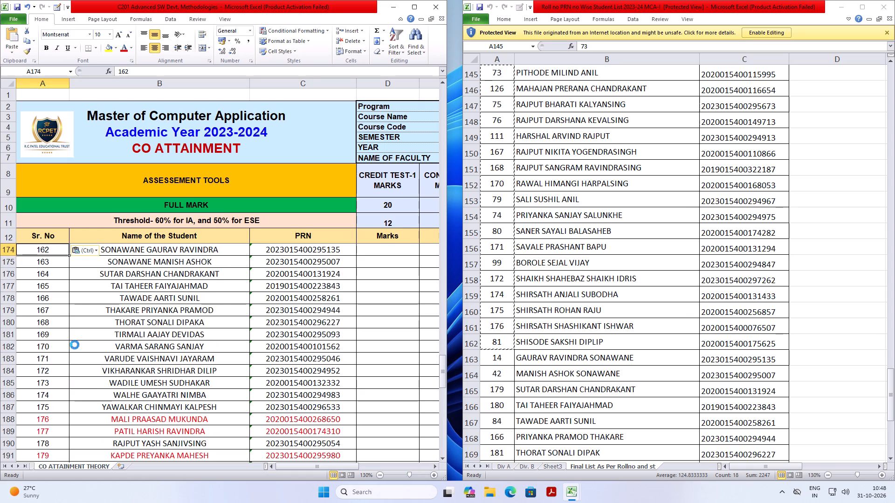
{"action": "left_click", "coordinate": [427, 258]}
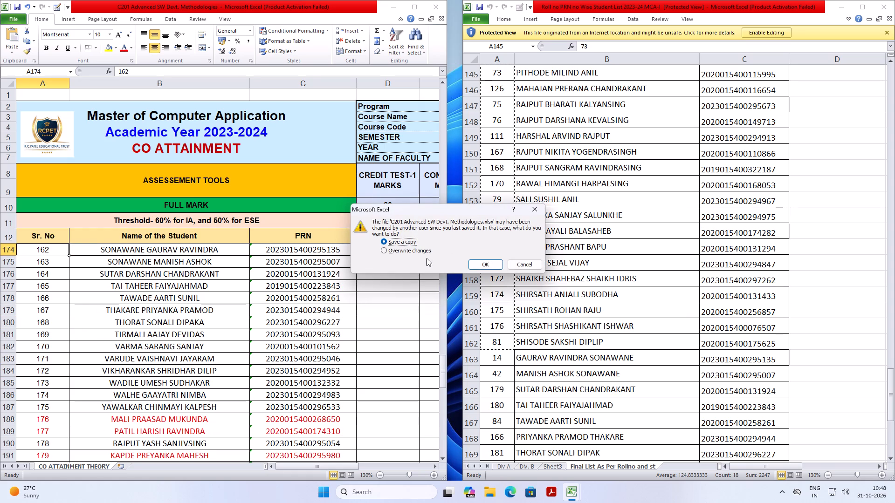
{"action": "left_click", "coordinate": [420, 246]}
{"action": "left_click", "coordinate": [424, 249]}
{"action": "left_click", "coordinate": [475, 268]}
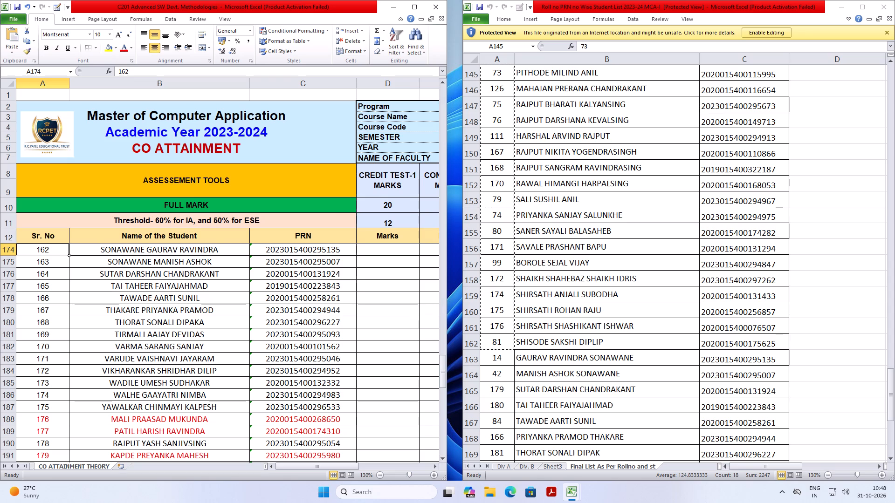
Select Sr. No cells A174:A191 in the C201 workbook and review the students in those rows.
{"action": "left_click_drag", "start_coordinate": [41, 251], "coordinate": [49, 459]}
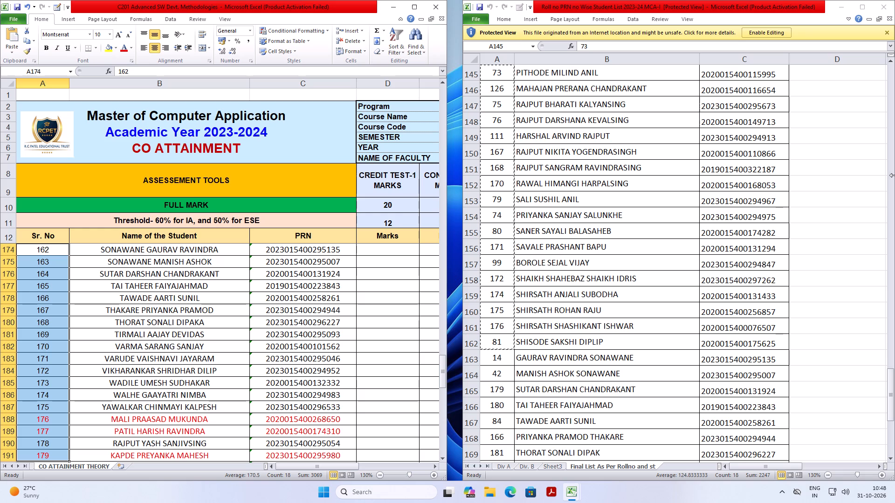
{"action": "scroll", "coordinate": [530, 295], "scroll_direction": "down", "scroll_amount": 1}
{"action": "scroll", "coordinate": [530, 295], "scroll_direction": "up", "scroll_amount": 1}
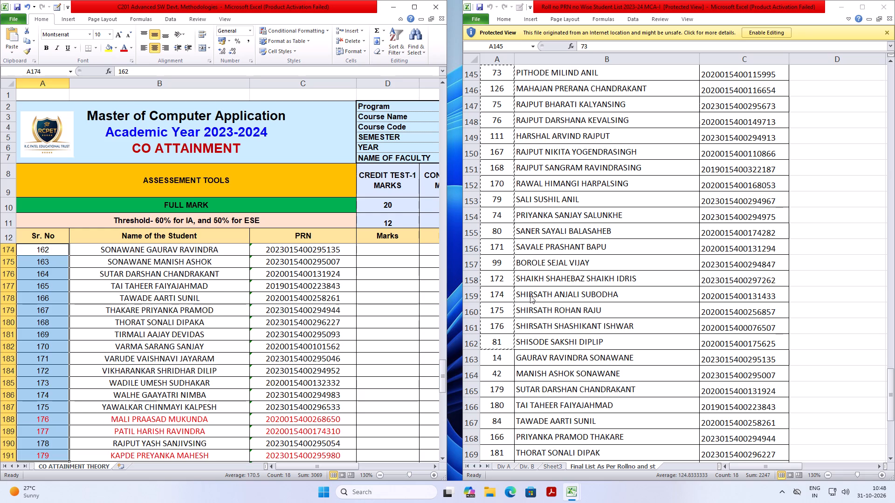
{"action": "scroll", "coordinate": [376, 373], "scroll_direction": "up", "scroll_amount": 1}
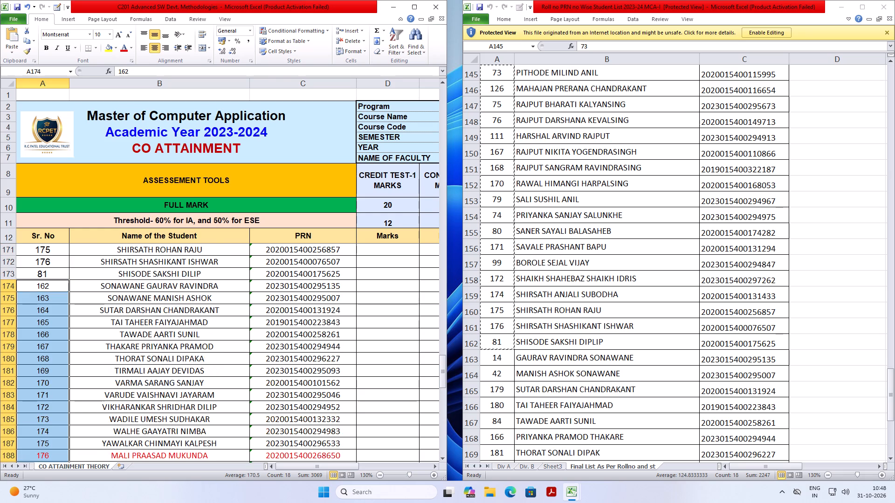
{"action": "scroll", "coordinate": [375, 373], "scroll_direction": "down", "scroll_amount": 1}
Copy roll numbers A163:A180 from the 2023-24 MCA-I student list, checking them against the students in C201 rows 174 to 191.
{"action": "left_click", "coordinate": [734, 394]}
{"action": "scroll", "coordinate": [734, 394], "scroll_direction": "down", "scroll_amount": 2}
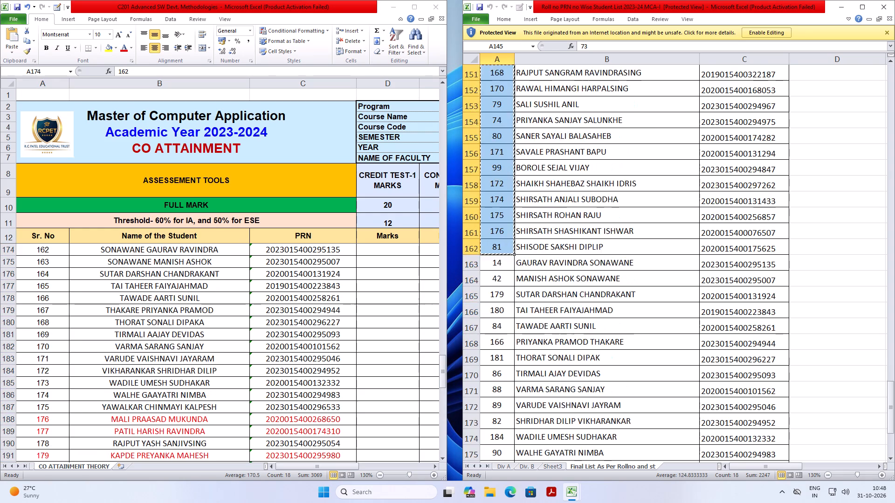
{"action": "scroll", "coordinate": [734, 394], "scroll_direction": "down", "scroll_amount": 4}
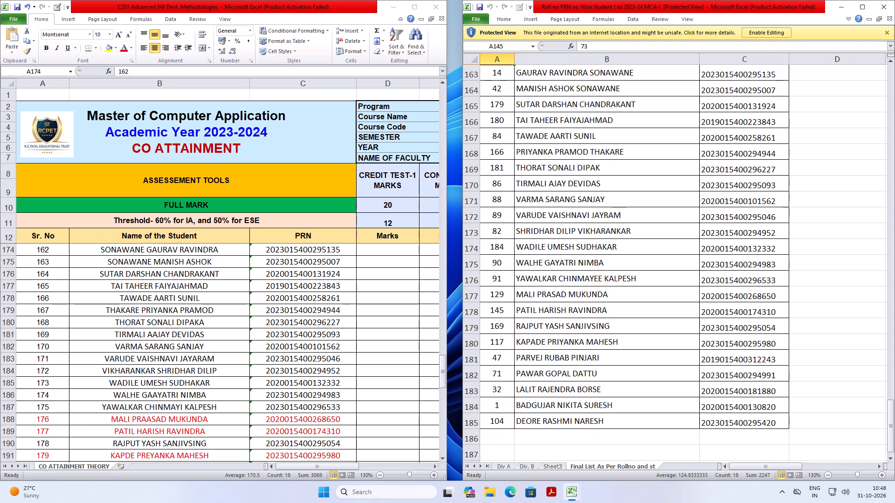
{"action": "scroll", "coordinate": [621, 274], "scroll_direction": "up", "scroll_amount": 2}
{"action": "scroll", "coordinate": [621, 274], "scroll_direction": "down", "scroll_amount": 2}
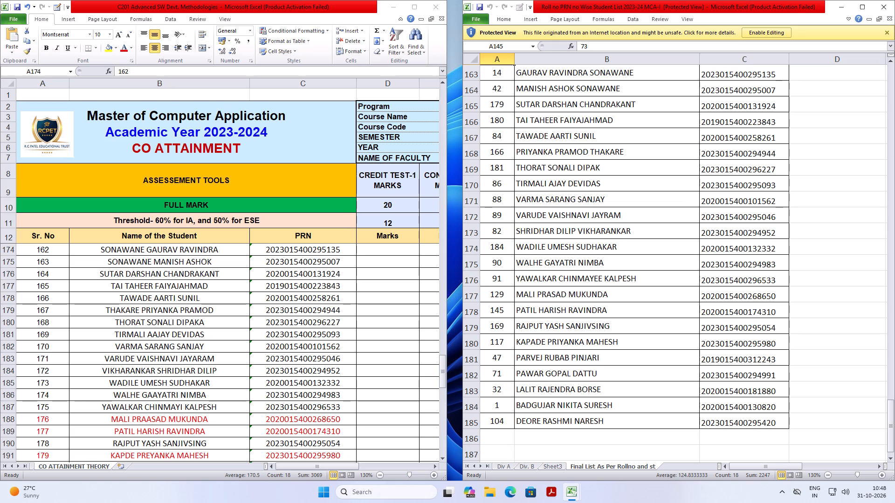
{"action": "left_click_drag", "start_coordinate": [504, 75], "coordinate": [504, 87]}
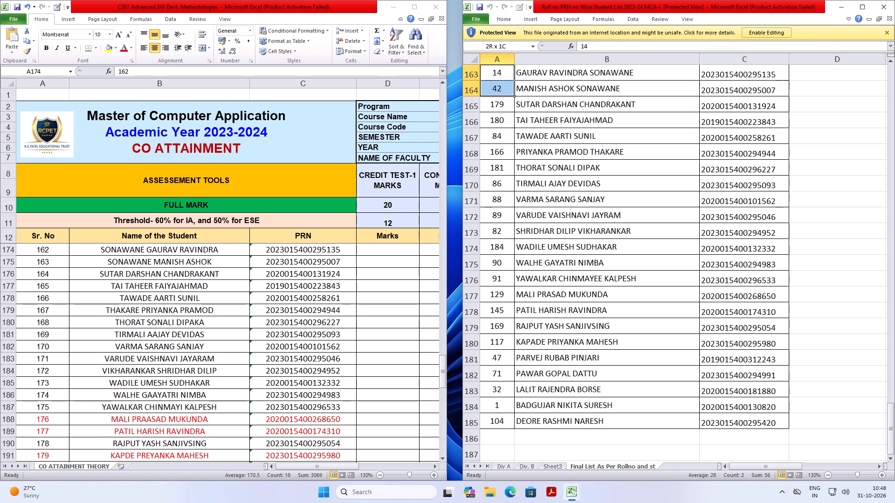
{"action": "left_click_drag", "start_coordinate": [504, 87], "coordinate": [506, 135]}
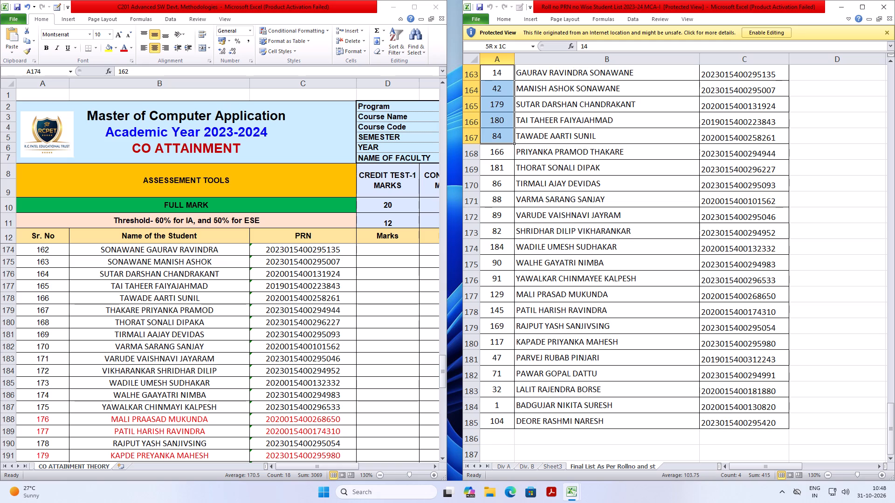
{"action": "left_click_drag", "start_coordinate": [506, 135], "coordinate": [506, 151]}
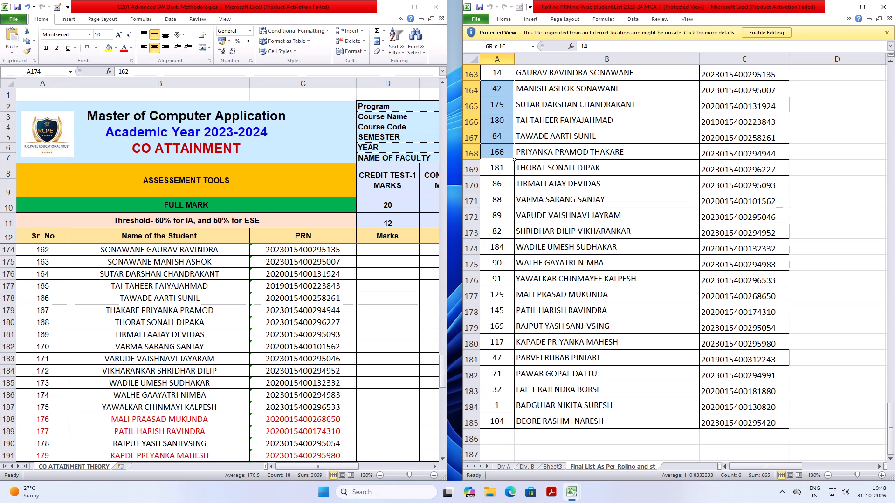
{"action": "left_click_drag", "start_coordinate": [506, 151], "coordinate": [506, 180]}
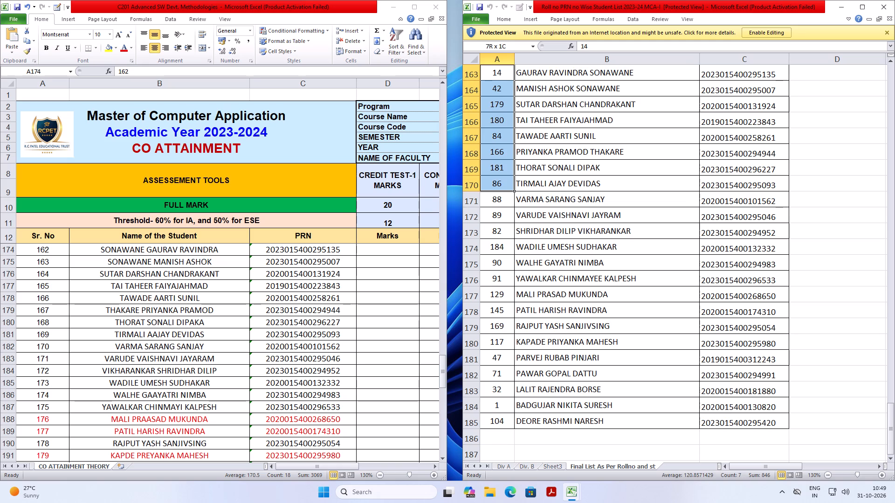
{"action": "left_click_drag", "start_coordinate": [506, 180], "coordinate": [506, 181]}
{"action": "left_click_drag", "start_coordinate": [506, 181], "coordinate": [505, 210]}
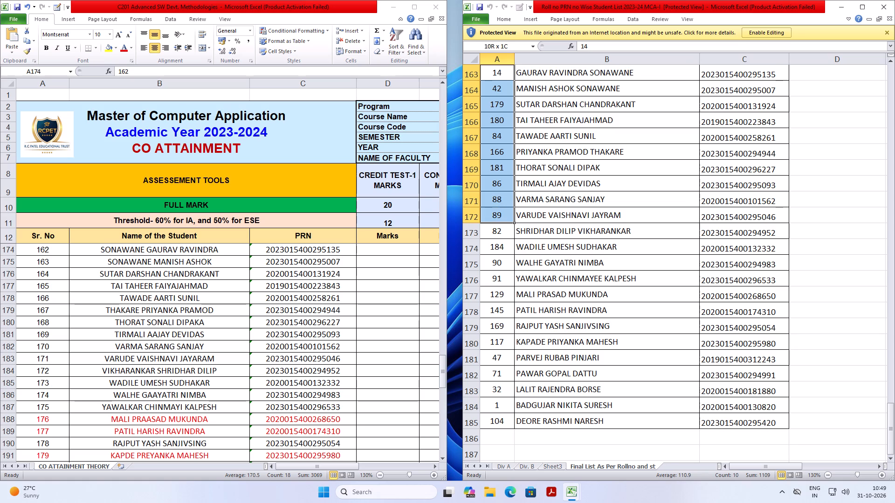
{"action": "left_click_drag", "start_coordinate": [505, 210], "coordinate": [505, 213]}
{"action": "left_click_drag", "start_coordinate": [505, 213], "coordinate": [505, 228]}
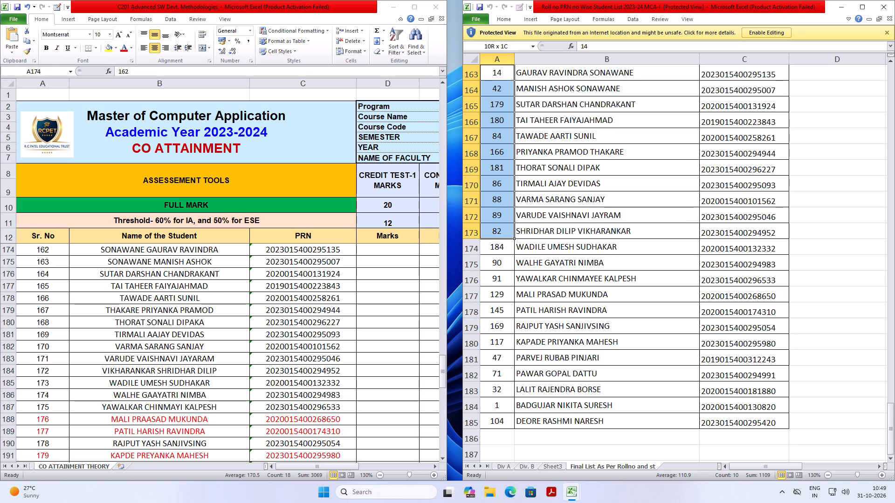
{"action": "left_click_drag", "start_coordinate": [505, 228], "coordinate": [505, 253]}
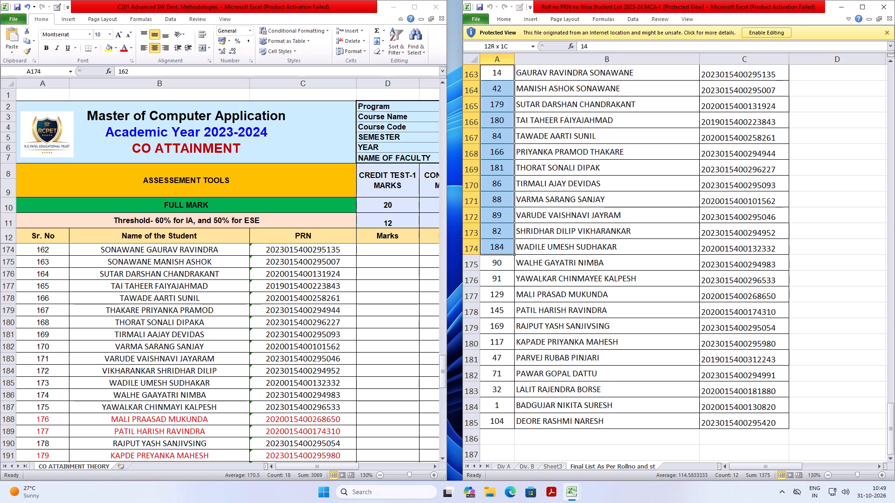
{"action": "left_click_drag", "start_coordinate": [505, 253], "coordinate": [505, 267]}
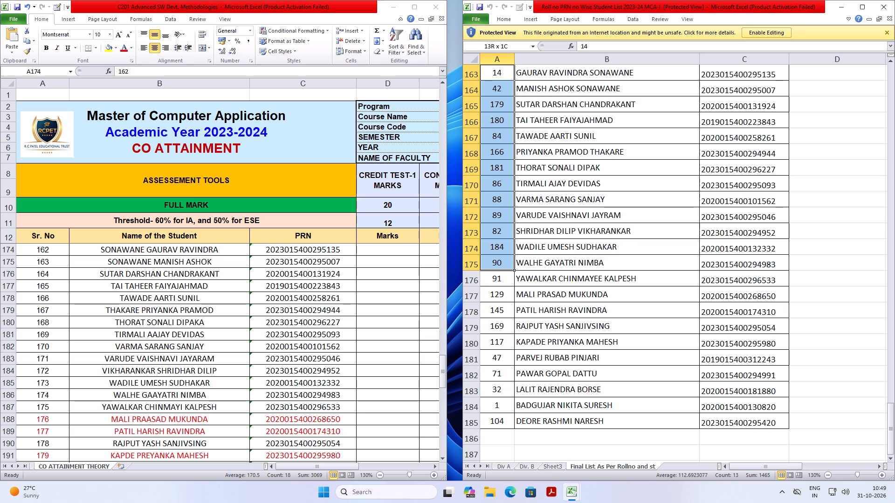
{"action": "left_click_drag", "start_coordinate": [505, 267], "coordinate": [505, 268]}
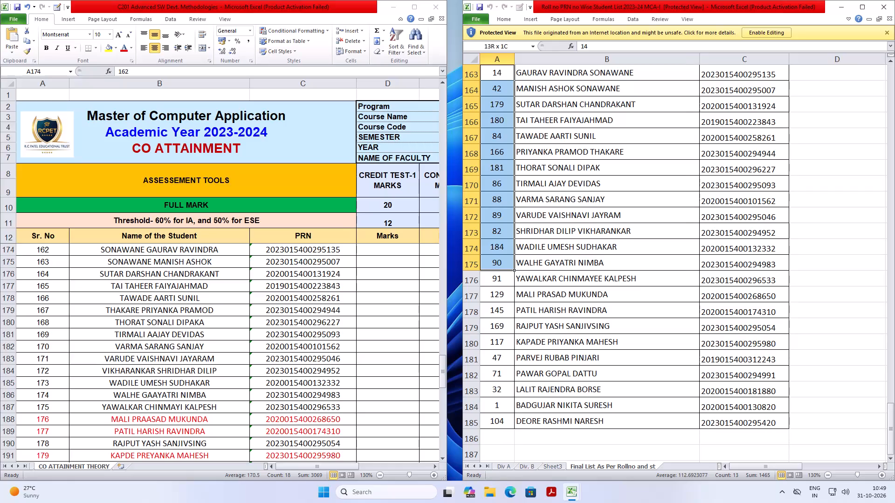
{"action": "left_click_drag", "start_coordinate": [505, 268], "coordinate": [509, 300]}
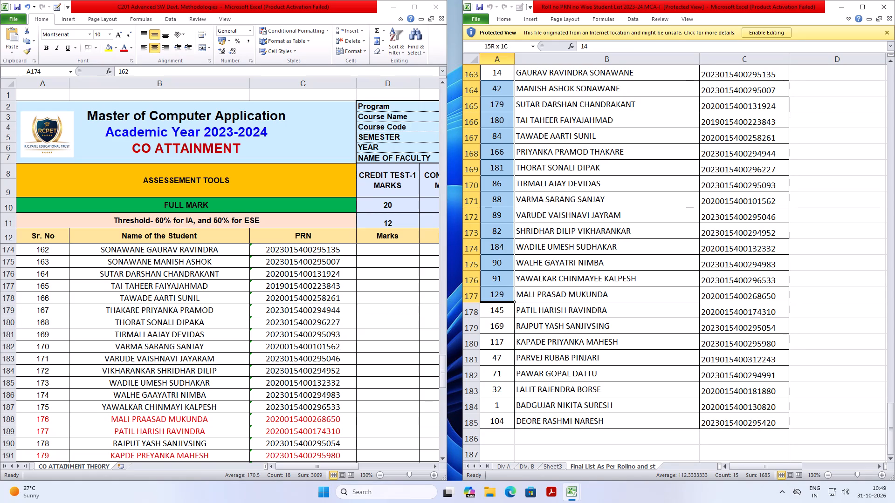
{"action": "left_click_drag", "start_coordinate": [509, 300], "coordinate": [509, 324]}
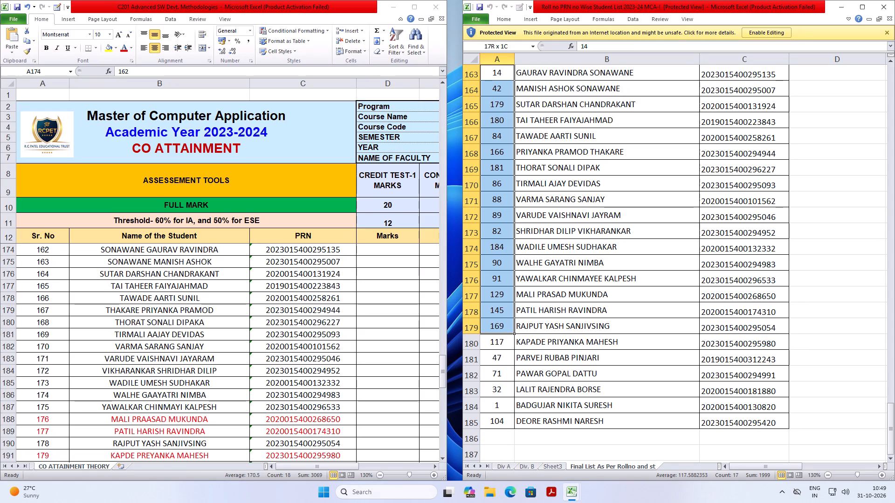
{"action": "left_click_drag", "start_coordinate": [509, 324], "coordinate": [509, 336]}
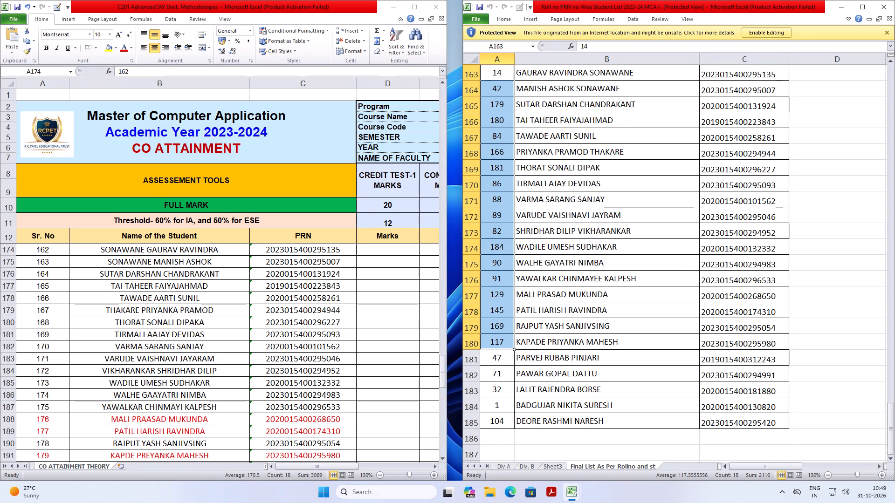
{"action": "key", "text": "ctrl+c"}
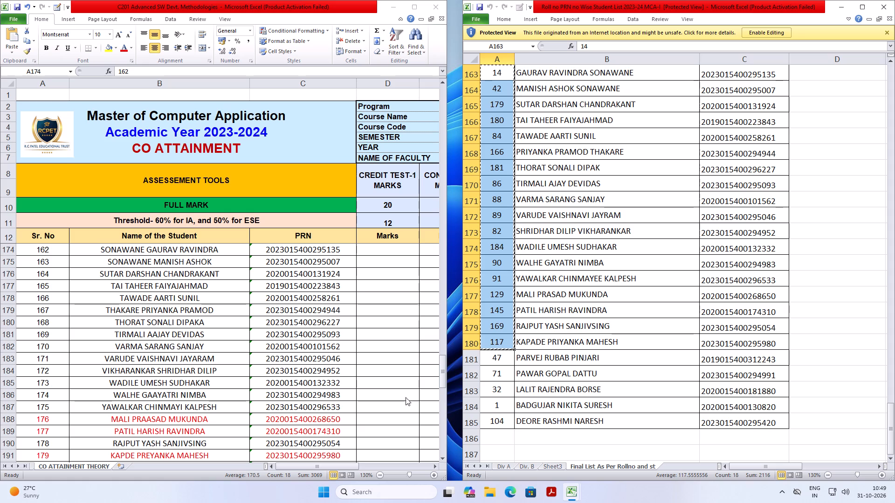
Paste the copied roll numbers into Sr. No cells A174:A191 of the C201 workbook.
{"action": "left_click", "coordinate": [60, 250]}
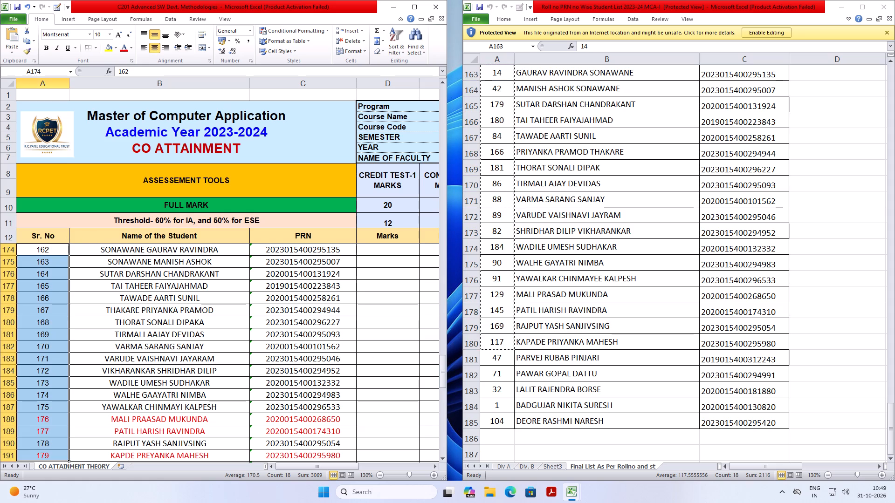
{"action": "key", "text": "ctrl+v"}
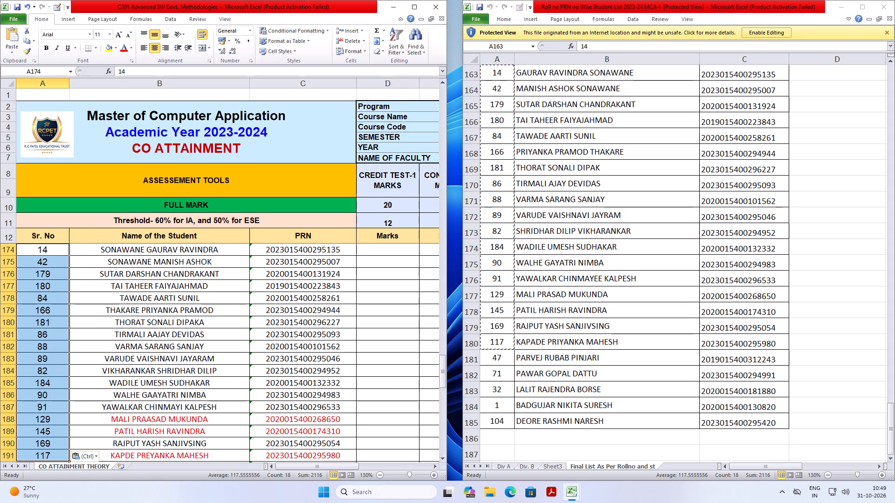
Save the C201 workbook, choosing to overwrite changes.
{"action": "scroll", "coordinate": [75, 438], "scroll_direction": "down", "scroll_amount": 3}
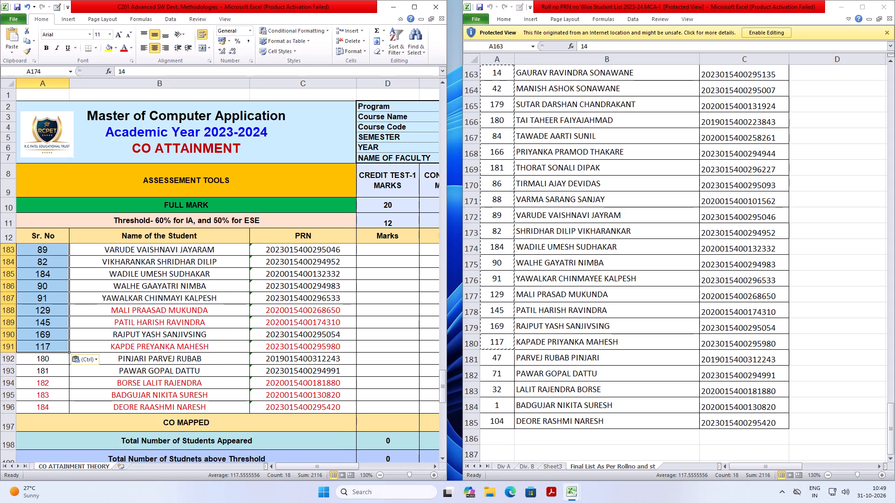
{"action": "key", "text": "ctrl+s"}
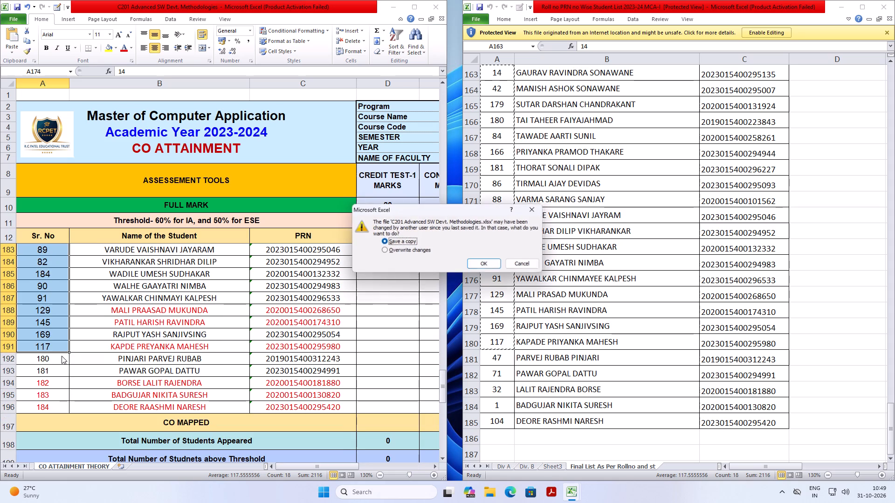
{"action": "left_click", "coordinate": [428, 253]}
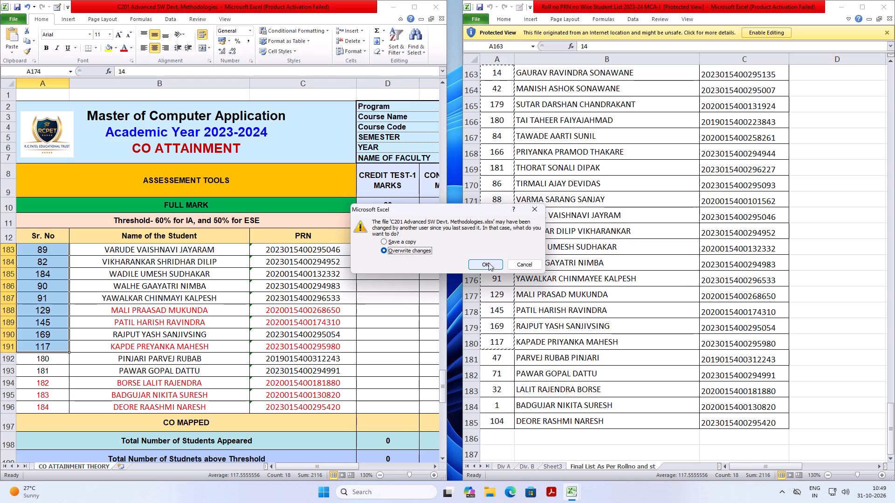
{"action": "left_click", "coordinate": [489, 263]}
Copy the last five roll numbers with their student names, A181:B185, from the 2023-24 MCA-I student list.
{"action": "left_click", "coordinate": [48, 353]}
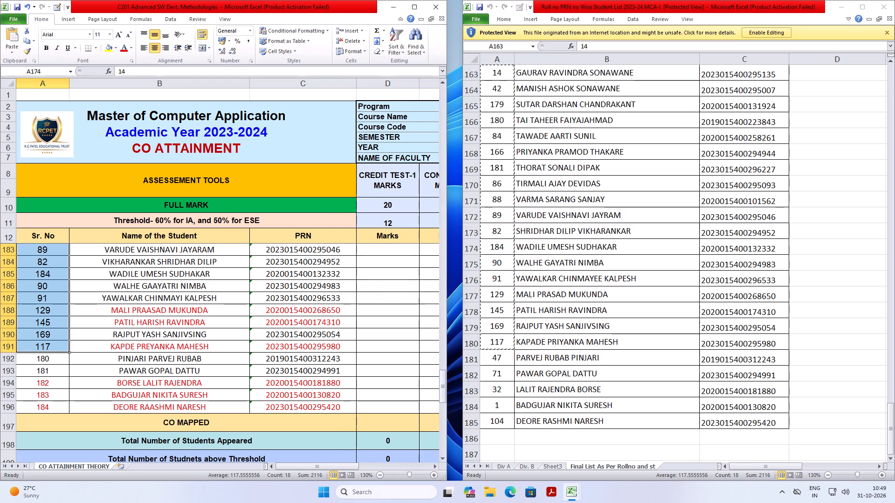
{"action": "left_click_drag", "start_coordinate": [48, 355], "coordinate": [43, 408]}
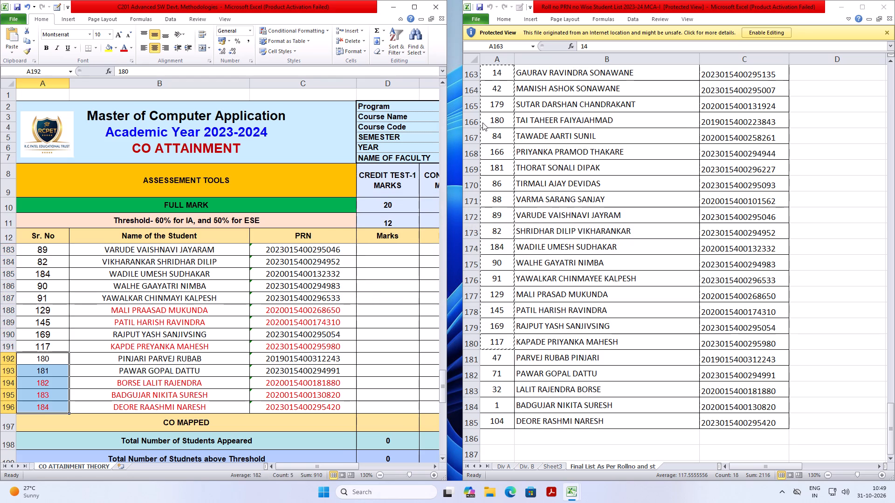
{"action": "left_click", "coordinate": [502, 354]}
{"action": "left_click_drag", "start_coordinate": [502, 354], "coordinate": [500, 405]}
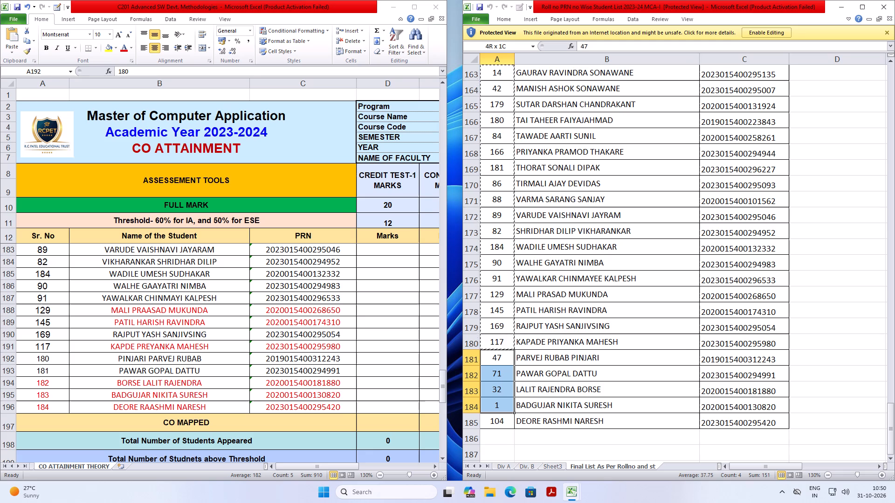
{"action": "left_click_drag", "start_coordinate": [500, 405], "coordinate": [597, 423]}
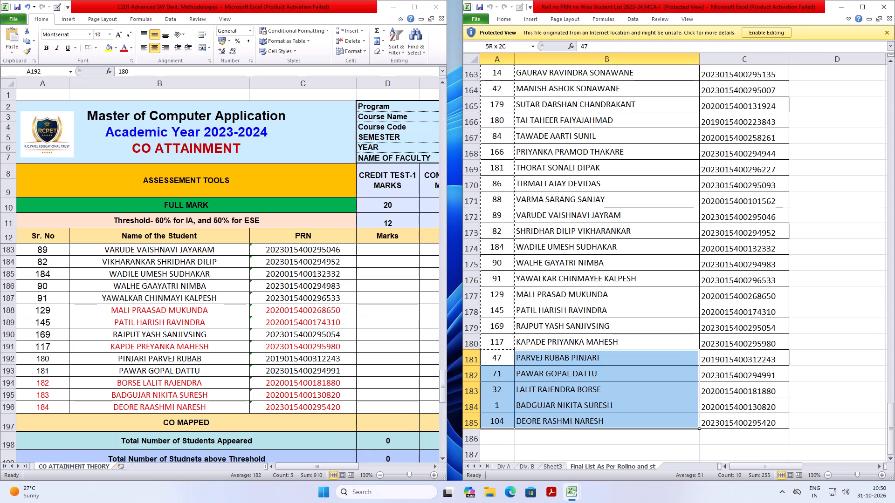
{"action": "left_click_drag", "start_coordinate": [597, 423], "coordinate": [599, 422]}
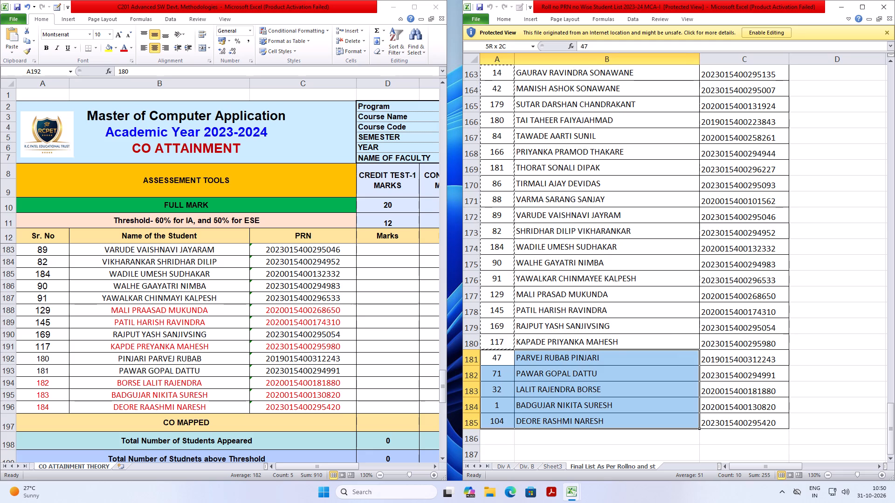
{"action": "left_click_drag", "start_coordinate": [599, 422], "coordinate": [601, 422]}
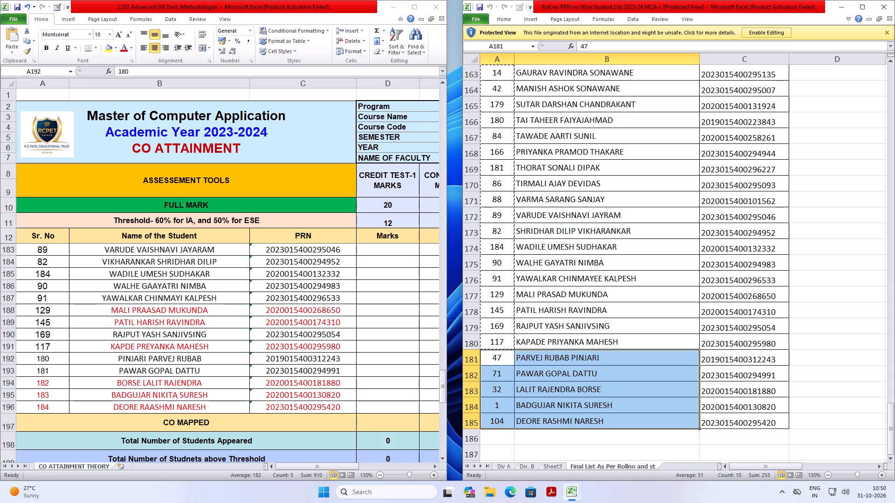
{"action": "key", "text": "ctrl+c"}
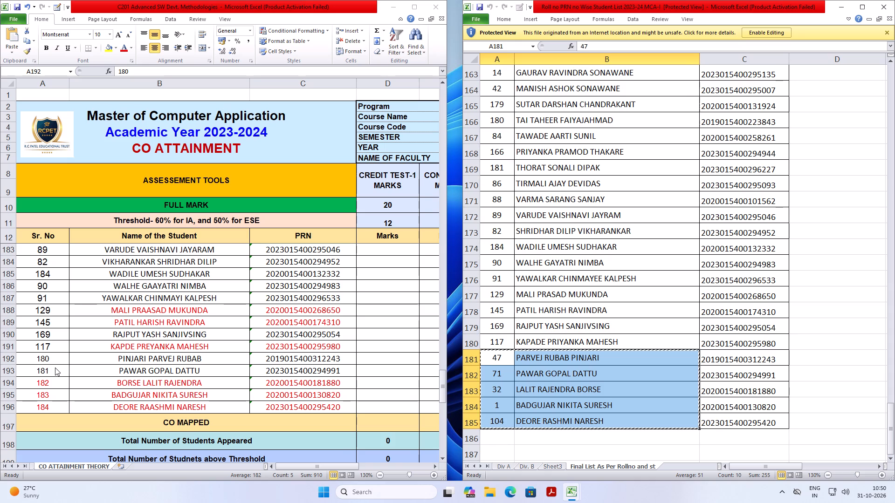
Paste the copied roll numbers and names over Sr. No and student name cells A192:B196 of the C201 workbook.
{"action": "left_click", "coordinate": [57, 360]}
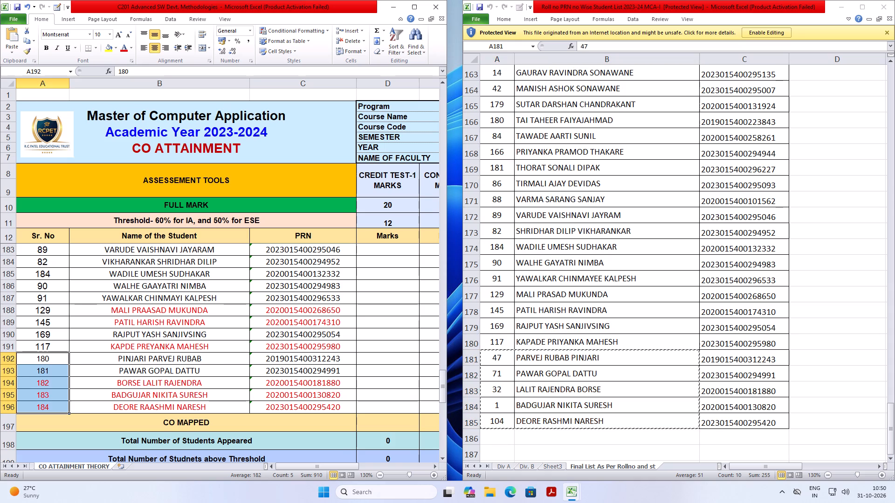
{"action": "left_click_drag", "start_coordinate": [49, 358], "coordinate": [139, 359]}
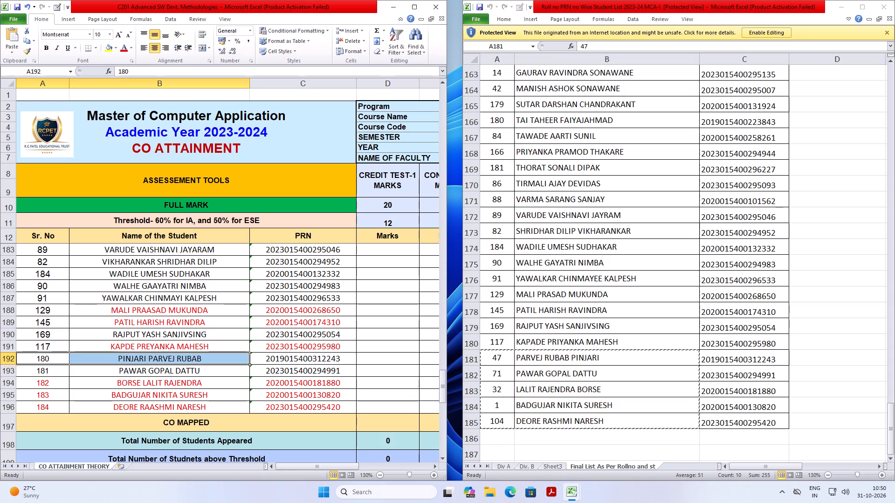
{"action": "left_click_drag", "start_coordinate": [139, 359], "coordinate": [187, 407]}
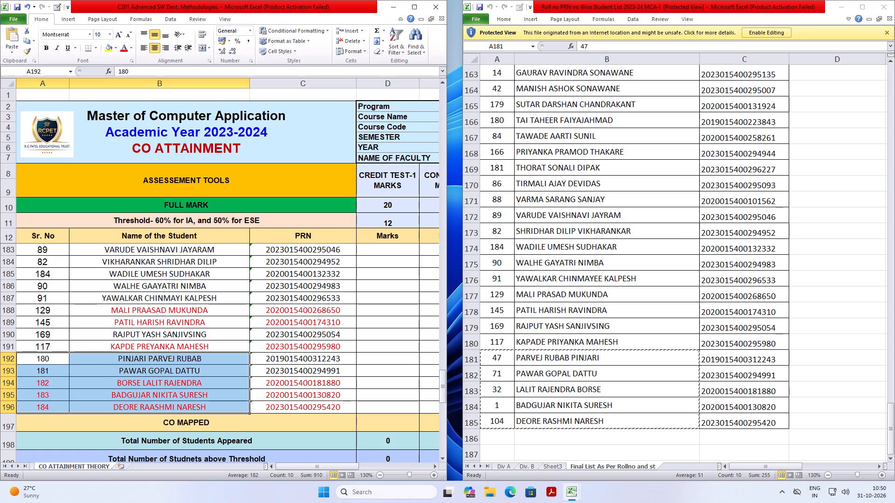
{"action": "key", "text": "ctrl+v"}
Copy the formatting of student name cell B185 onto the pasted roll numbers and names in A192:B196 of the C201 workbook.
{"action": "left_click", "coordinate": [128, 273]}
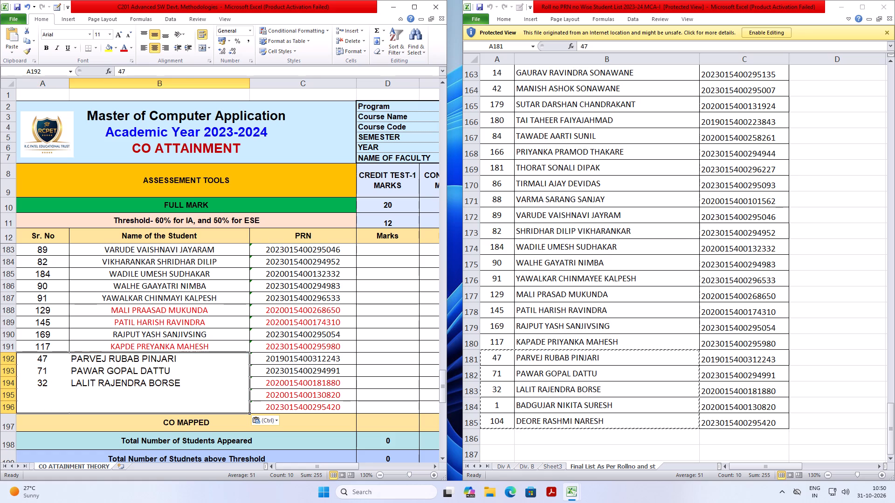
{"action": "left_click", "coordinate": [28, 54]}
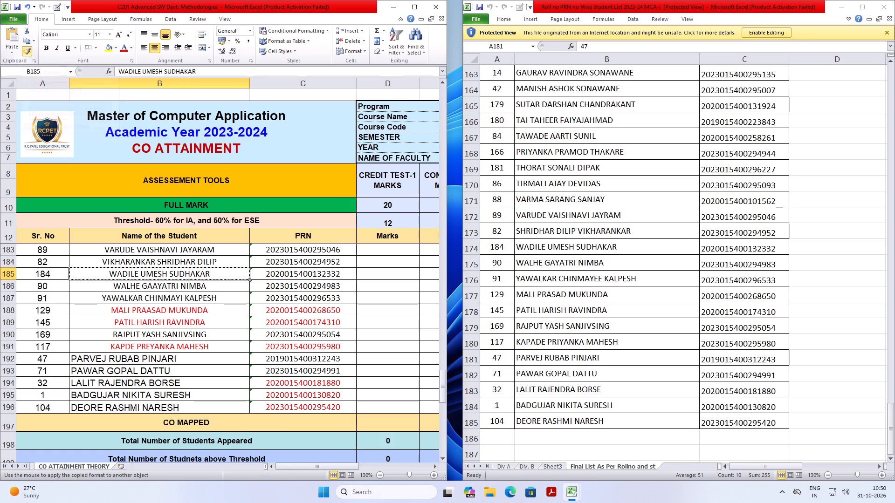
{"action": "left_click_drag", "start_coordinate": [48, 361], "coordinate": [142, 370]}
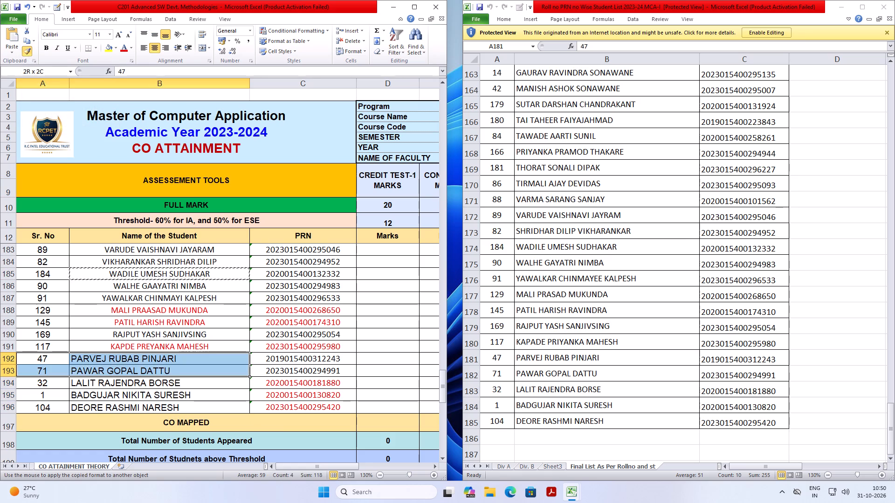
{"action": "left_click_drag", "start_coordinate": [142, 370], "coordinate": [151, 402]}
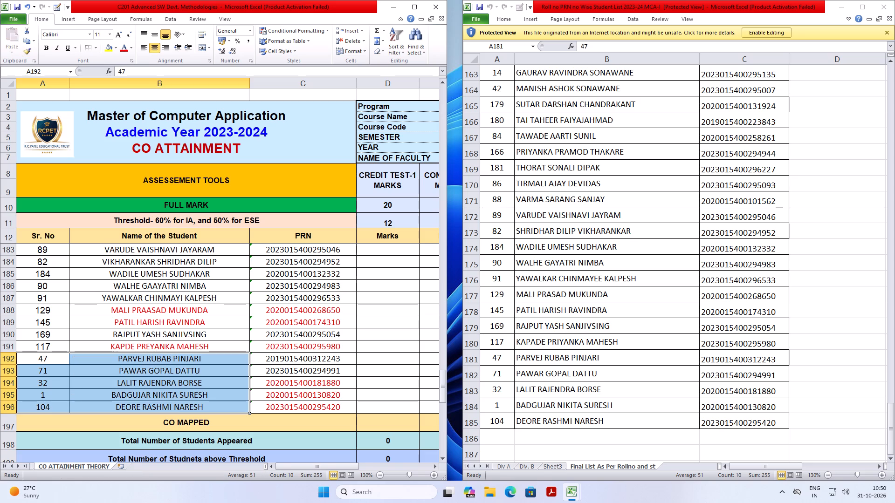
Left-align columns A and B, holding the Sr. No and student name entries, in the C201 workbook.
{"action": "scroll", "coordinate": [66, 385], "scroll_direction": "up", "scroll_amount": 6}
{"action": "scroll", "coordinate": [19, 234], "scroll_direction": "up", "scroll_amount": 5}
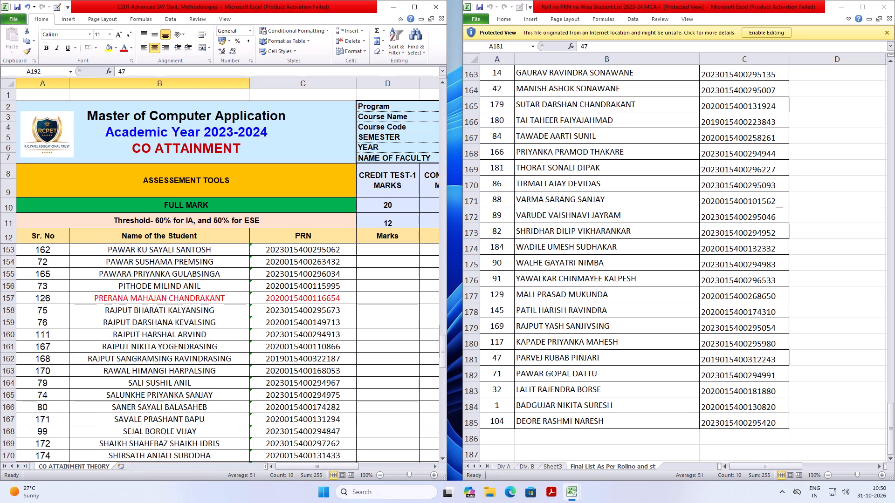
{"action": "scroll", "coordinate": [65, 268], "scroll_direction": "up", "scroll_amount": 14}
{"action": "scroll", "coordinate": [66, 267], "scroll_direction": "up", "scroll_amount": 20}
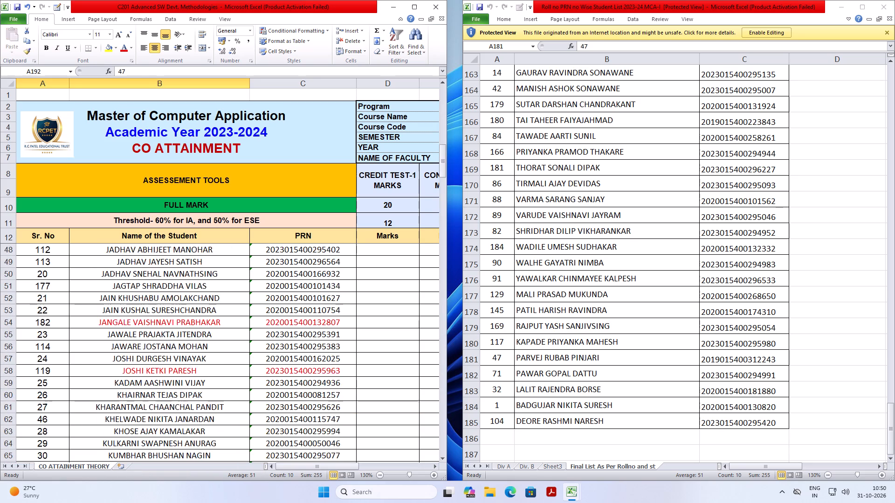
{"action": "scroll", "coordinate": [66, 267], "scroll_direction": "up", "scroll_amount": 19}
{"action": "scroll", "coordinate": [66, 267], "scroll_direction": "up", "scroll_amount": 4}
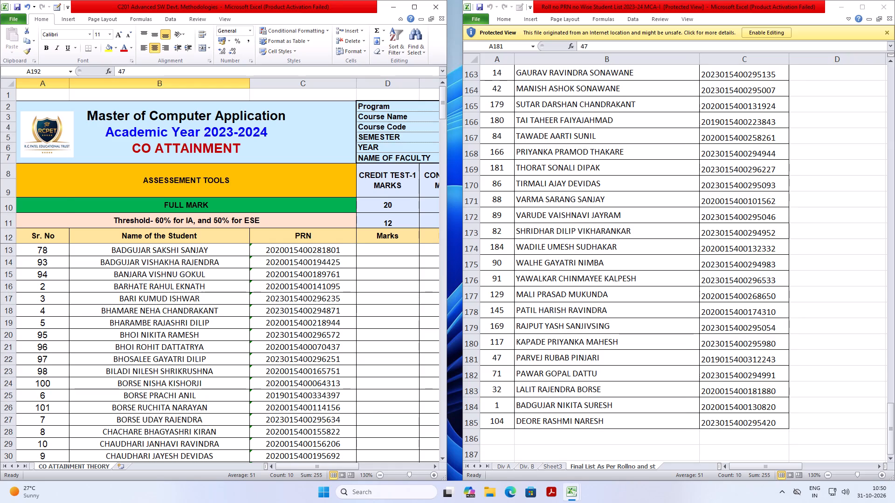
{"action": "left_click_drag", "start_coordinate": [53, 83], "coordinate": [122, 91]}
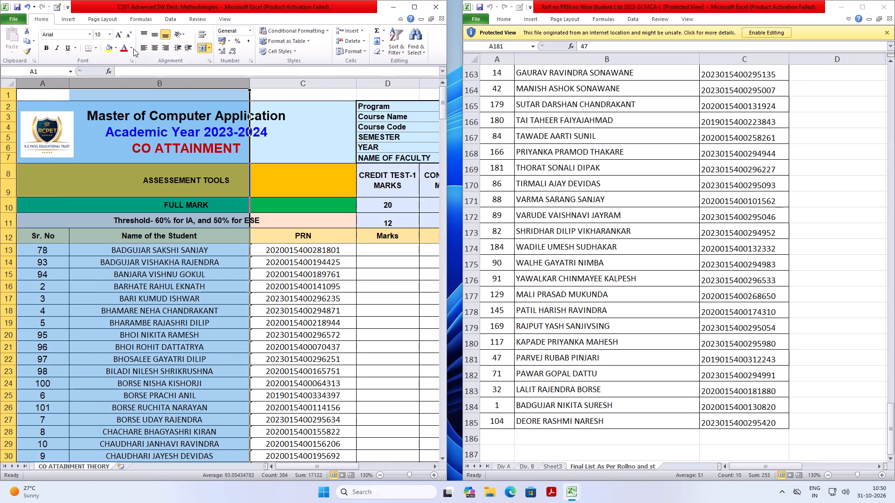
{"action": "left_click", "coordinate": [141, 49]}
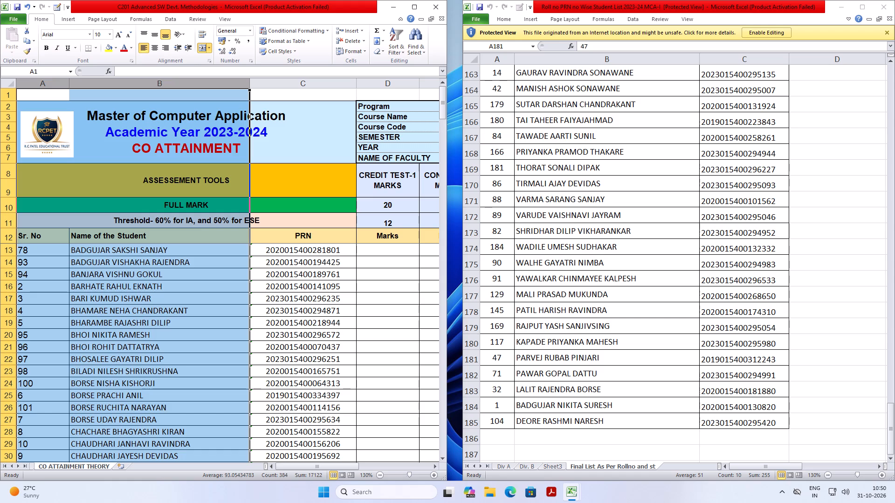
Center-align the Sr. No column A in the C201 workbook.
{"action": "left_click", "coordinate": [49, 83]}
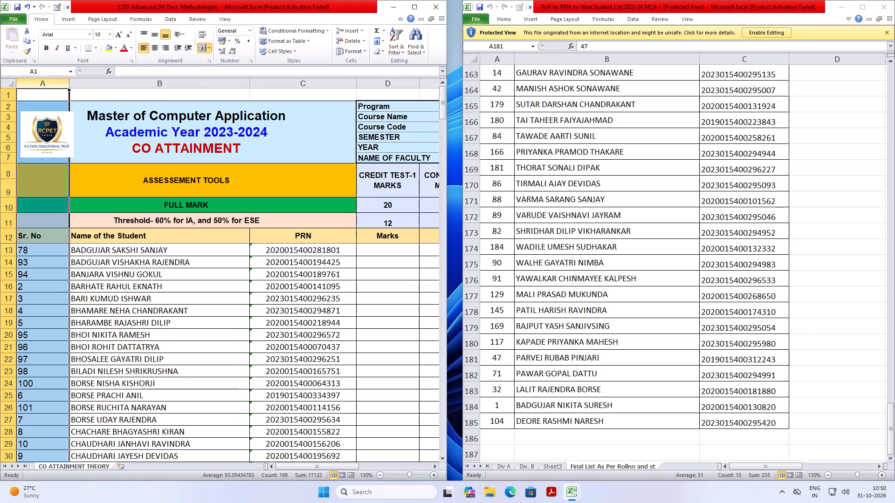
{"action": "left_click", "coordinate": [154, 43]}
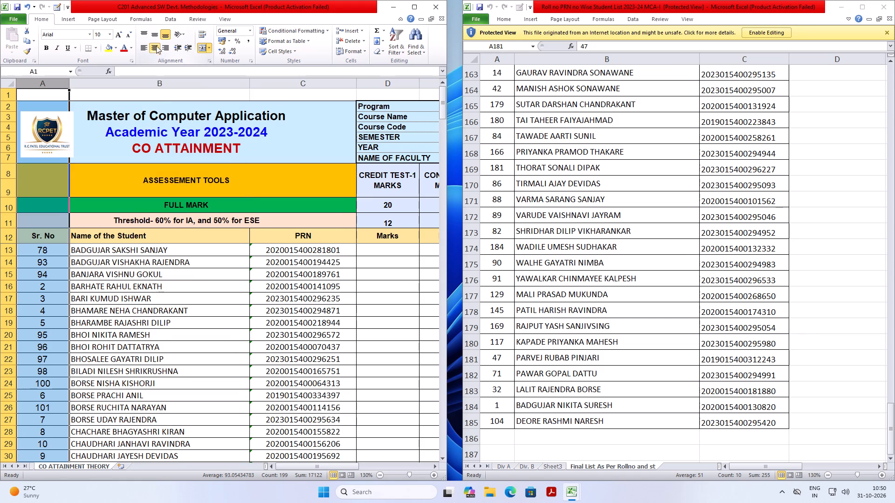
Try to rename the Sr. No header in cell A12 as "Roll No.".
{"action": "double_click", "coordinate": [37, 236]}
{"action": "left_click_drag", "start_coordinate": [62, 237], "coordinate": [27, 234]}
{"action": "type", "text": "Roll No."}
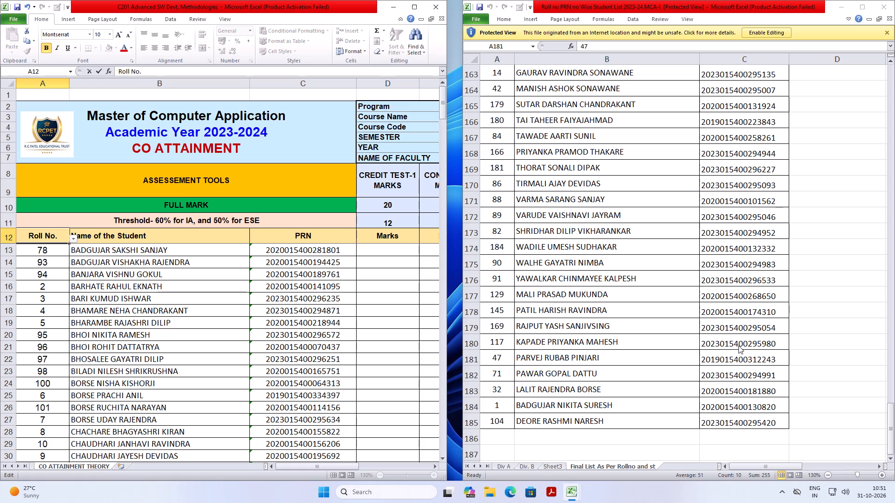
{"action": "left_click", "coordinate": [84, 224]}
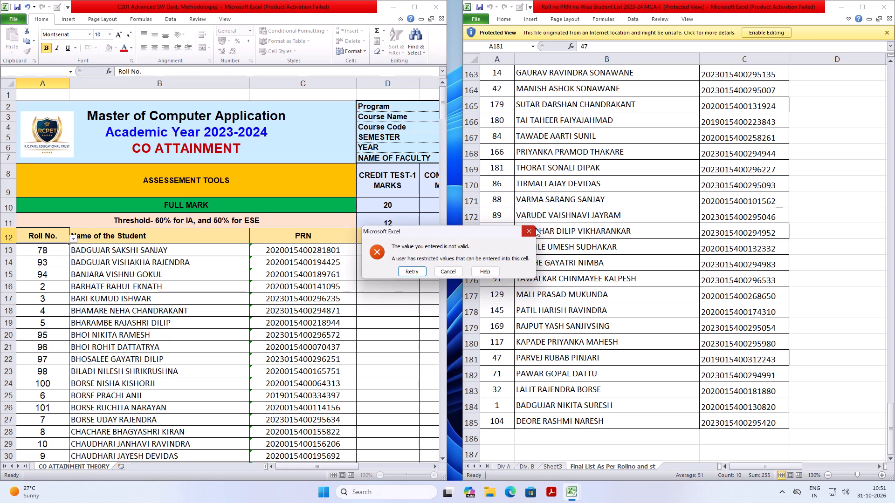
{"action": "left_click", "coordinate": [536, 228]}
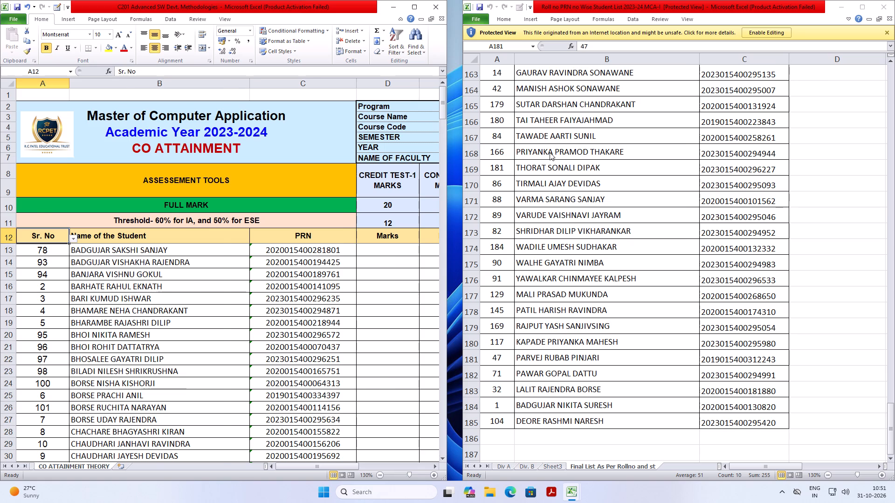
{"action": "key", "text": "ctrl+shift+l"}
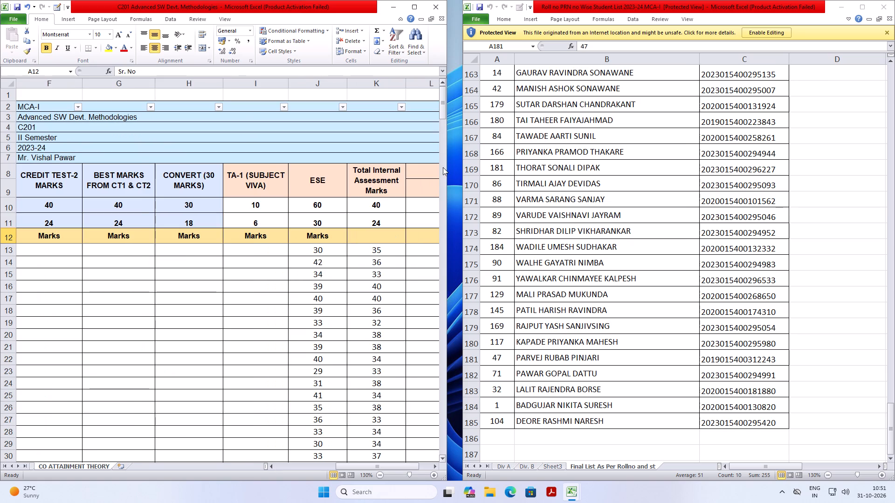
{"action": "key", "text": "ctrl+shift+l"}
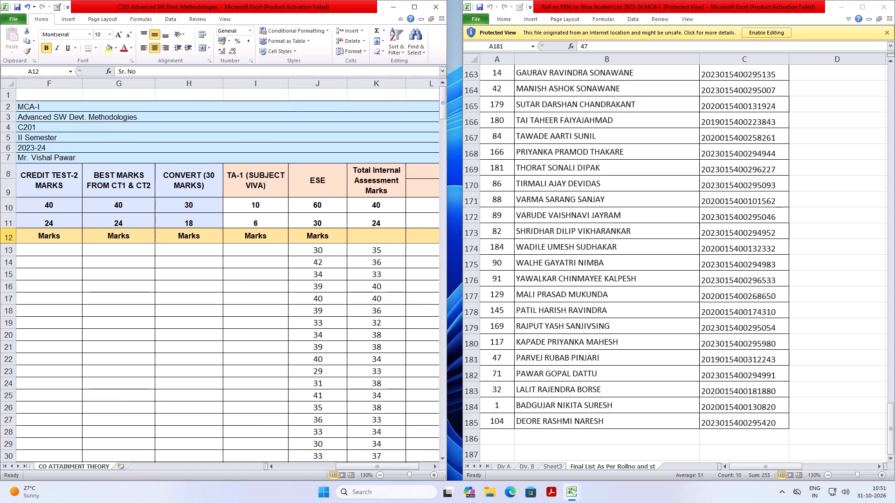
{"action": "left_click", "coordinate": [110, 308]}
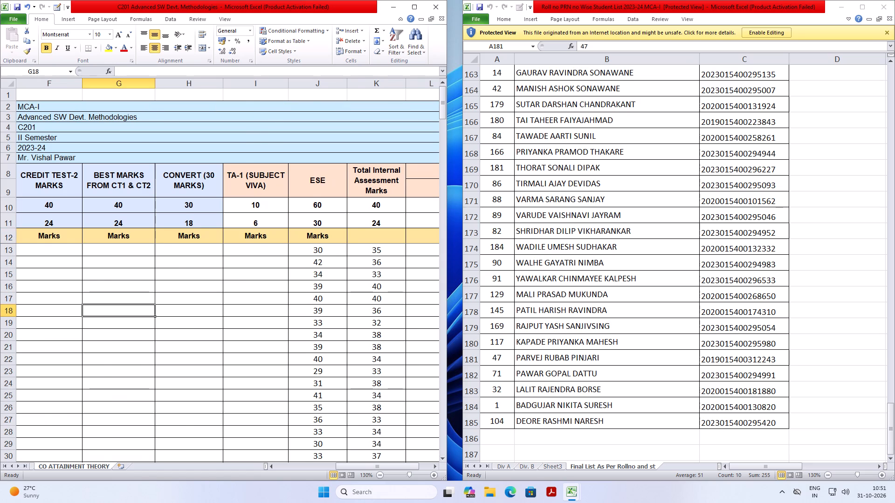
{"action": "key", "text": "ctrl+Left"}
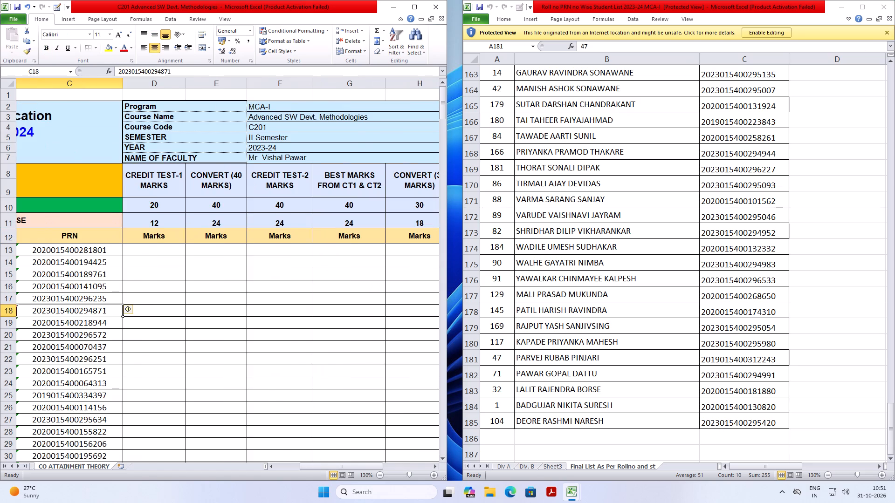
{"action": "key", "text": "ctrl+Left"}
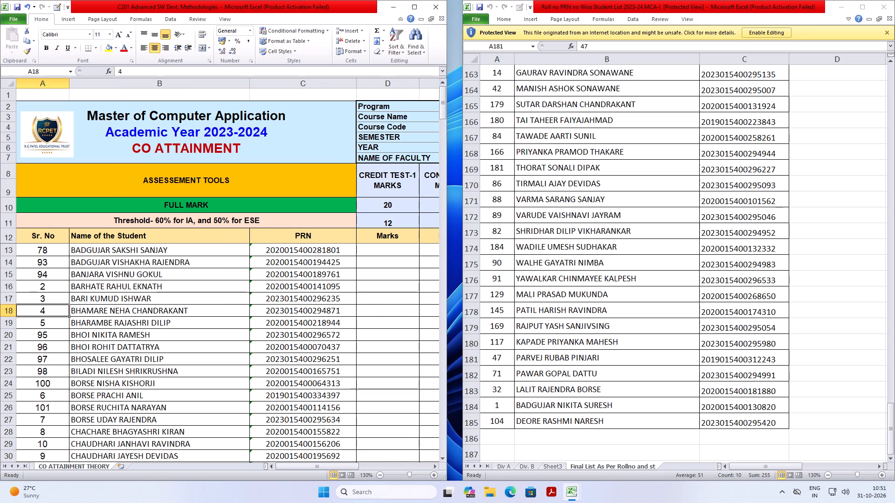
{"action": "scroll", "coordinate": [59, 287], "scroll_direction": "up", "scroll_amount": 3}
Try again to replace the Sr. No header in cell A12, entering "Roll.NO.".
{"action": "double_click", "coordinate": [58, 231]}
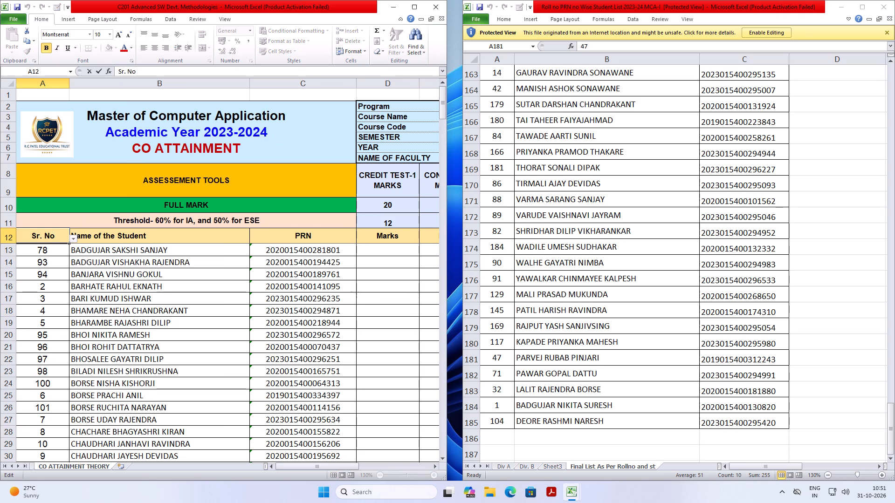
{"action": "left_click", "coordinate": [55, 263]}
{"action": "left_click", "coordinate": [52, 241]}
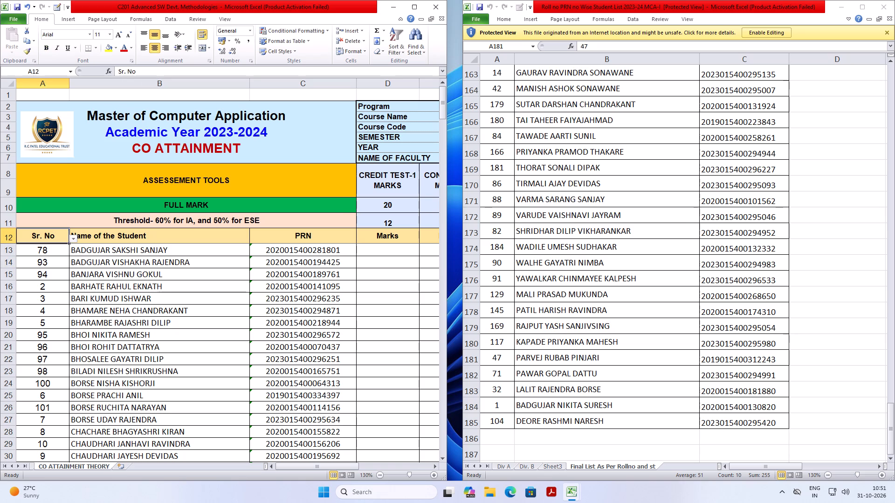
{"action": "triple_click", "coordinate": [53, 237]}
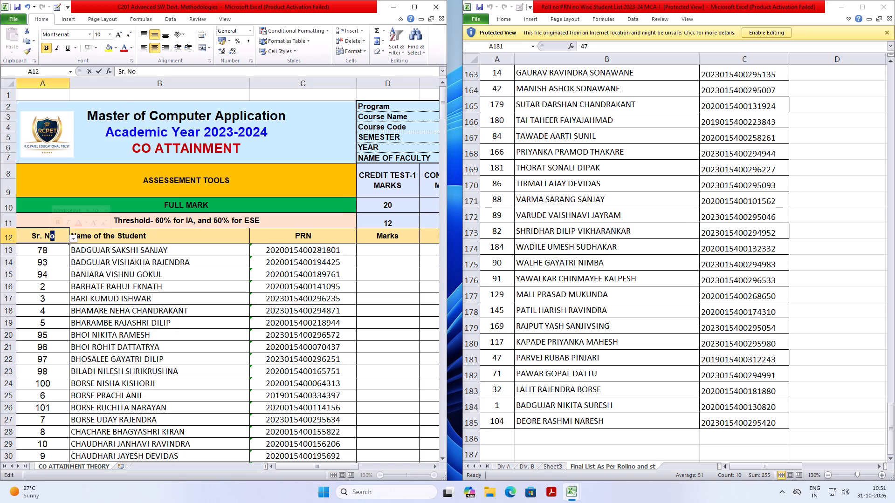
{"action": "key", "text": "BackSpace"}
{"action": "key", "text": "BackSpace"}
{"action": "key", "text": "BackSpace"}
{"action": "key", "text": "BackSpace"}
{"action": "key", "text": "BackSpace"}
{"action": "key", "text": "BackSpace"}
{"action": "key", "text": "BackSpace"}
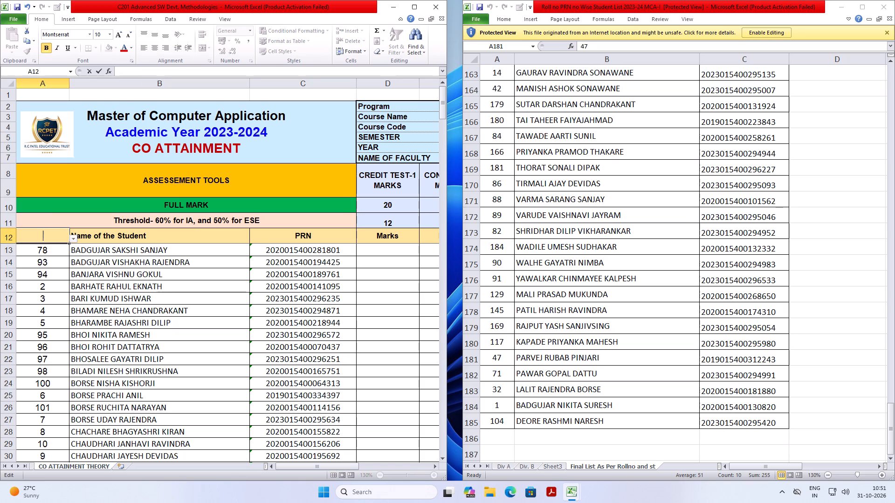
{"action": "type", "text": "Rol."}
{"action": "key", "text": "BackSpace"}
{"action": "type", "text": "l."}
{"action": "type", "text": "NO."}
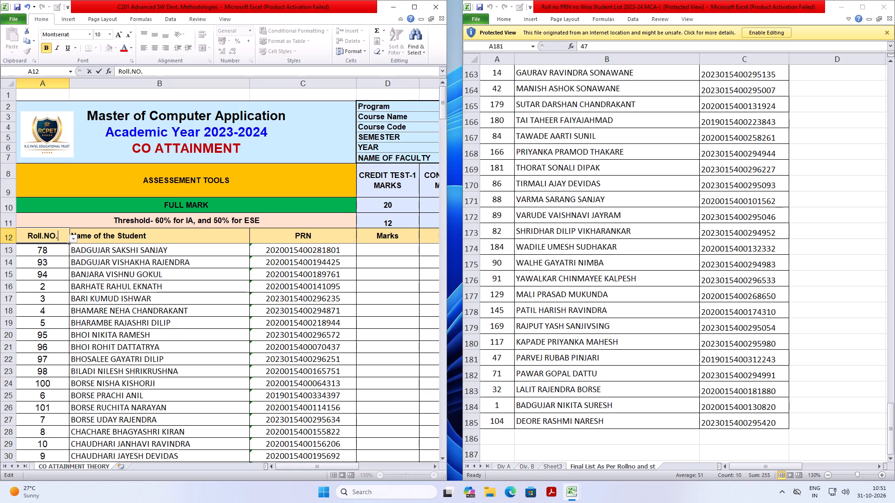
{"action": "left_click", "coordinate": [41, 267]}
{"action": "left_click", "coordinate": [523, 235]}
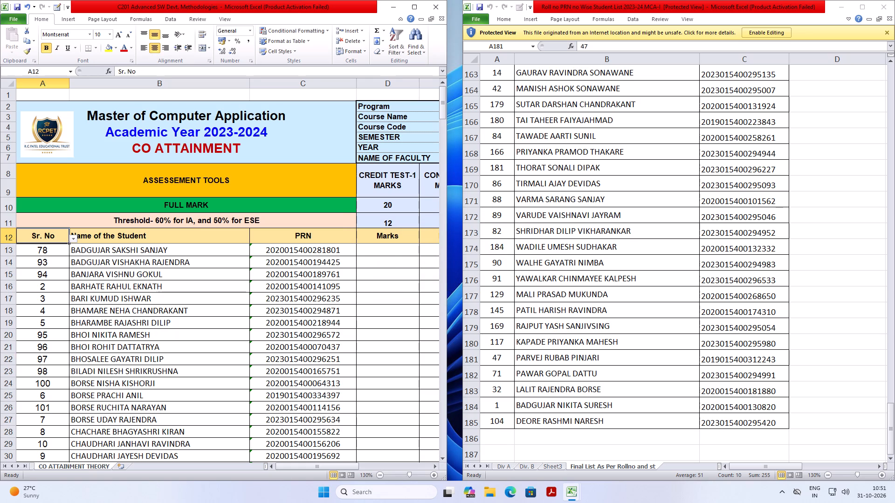
Search the 2023-24 MCA-I student list for the student name copied from cell B65 of the C201 workbook.
{"action": "scroll", "coordinate": [158, 284], "scroll_direction": "down", "scroll_amount": 14}
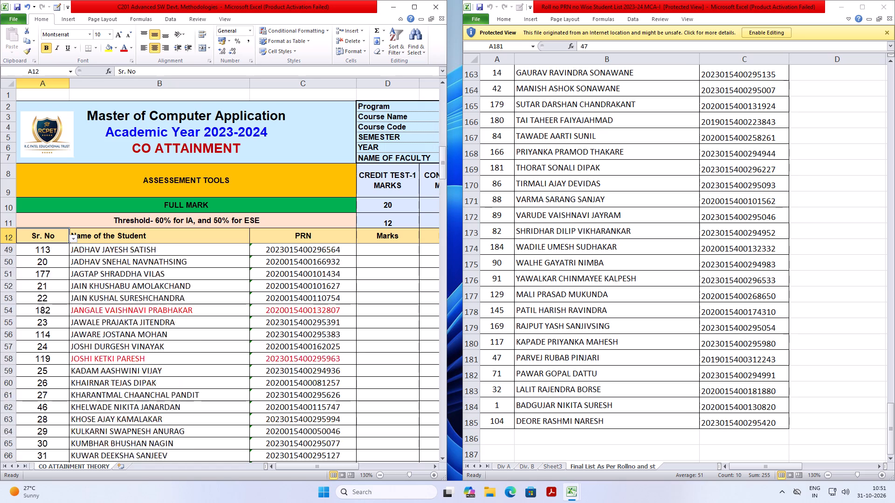
{"action": "scroll", "coordinate": [158, 284], "scroll_direction": "down", "scroll_amount": 1}
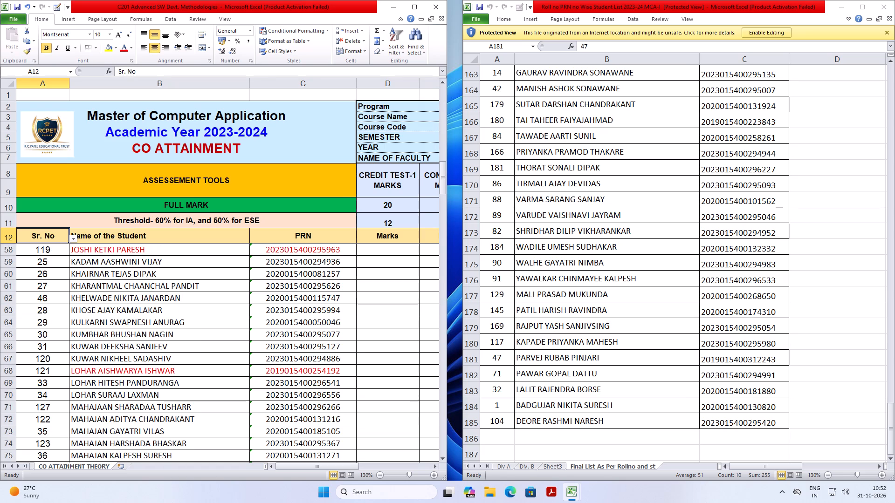
{"action": "left_click", "coordinate": [137, 328]}
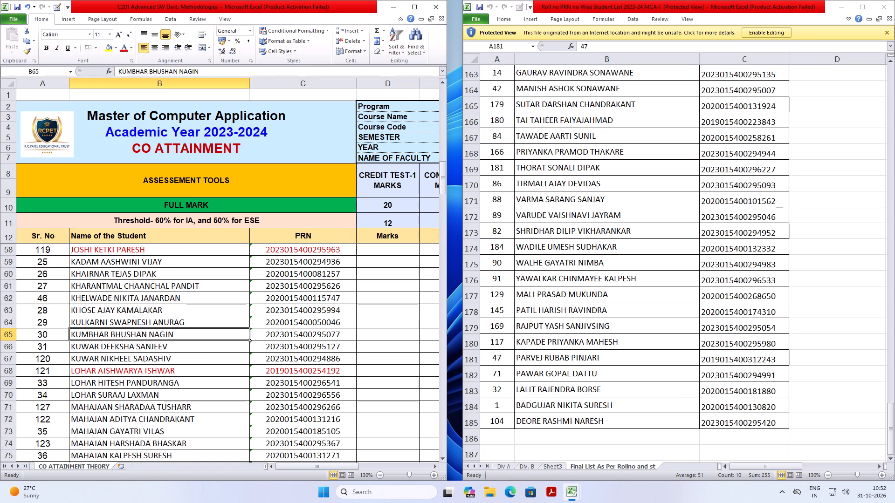
{"action": "key", "text": "ctrl+c"}
{"action": "left_click", "coordinate": [597, 194]}
{"action": "key", "text": "ctrl+f"}
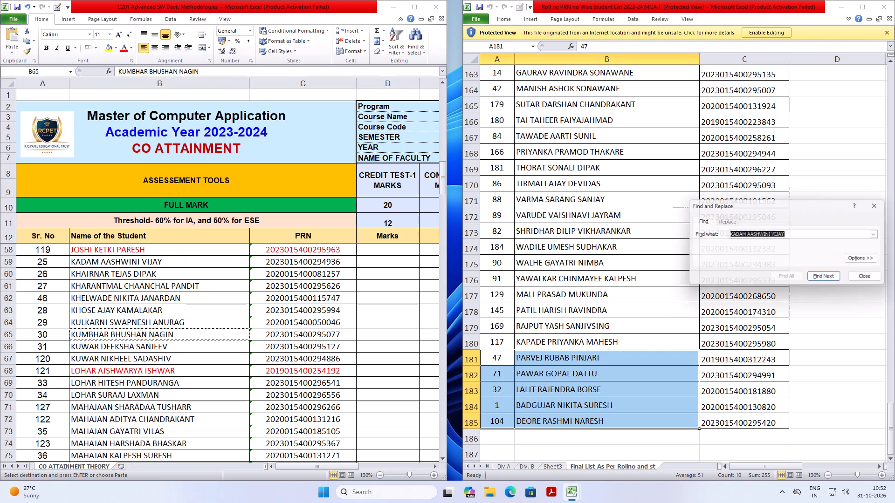
{"action": "key", "text": "ctrl+v"}
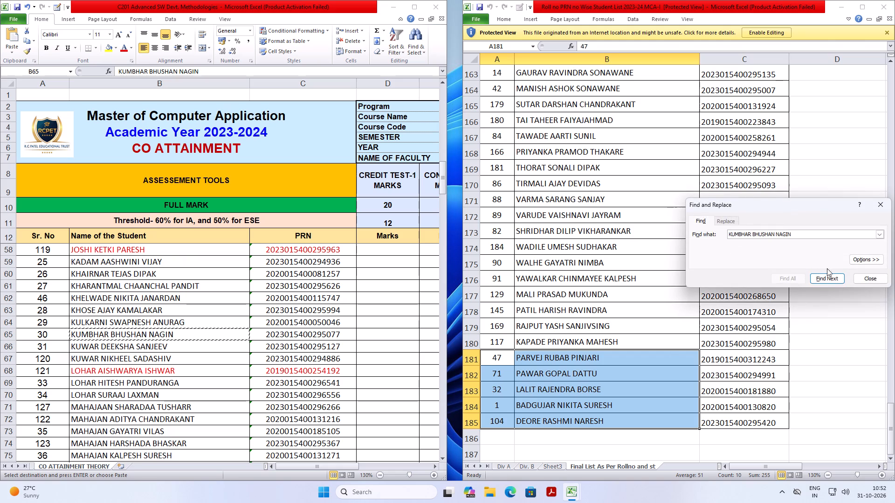
{"action": "left_click", "coordinate": [828, 275]}
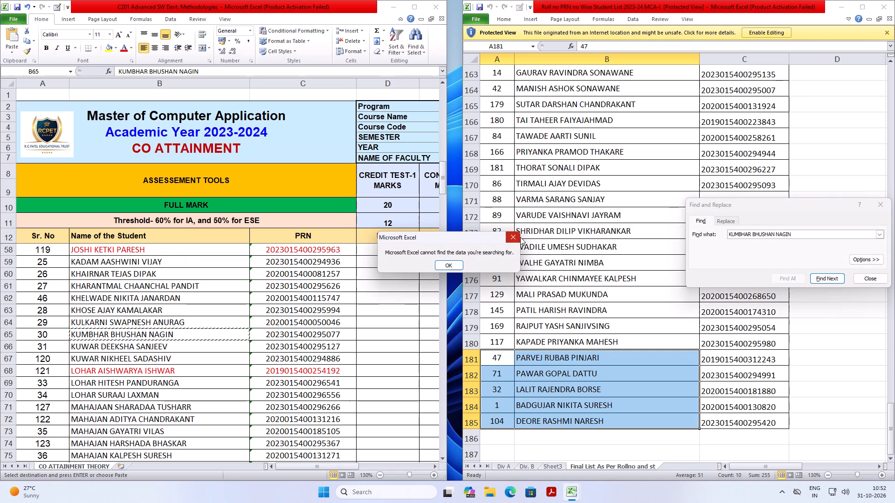
{"action": "left_click", "coordinate": [520, 237]}
{"action": "left_click", "coordinate": [711, 303]}
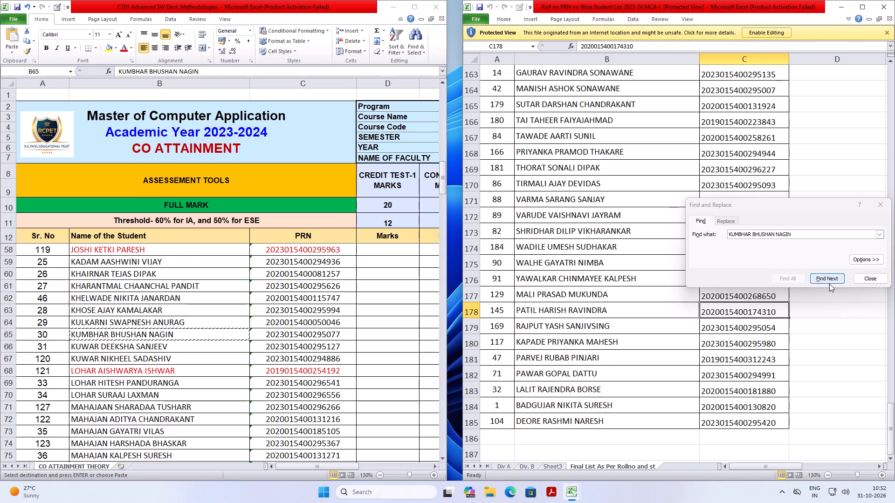
{"action": "left_click", "coordinate": [829, 284]}
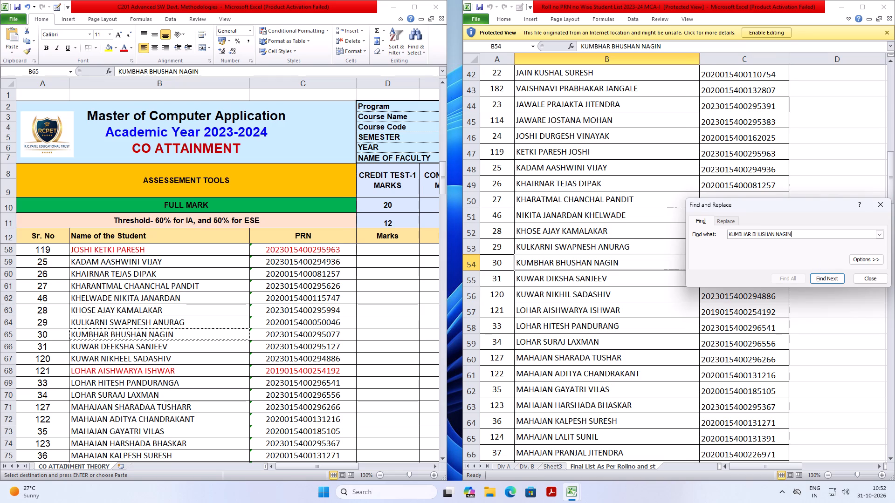
Close the name search and examine the C201 workbook's student rows down to the last entry.
{"action": "scroll", "coordinate": [560, 284], "scroll_direction": "up", "scroll_amount": 5}
{"action": "scroll", "coordinate": [609, 282], "scroll_direction": "down", "scroll_amount": 2}
{"action": "left_click", "coordinate": [875, 211]}
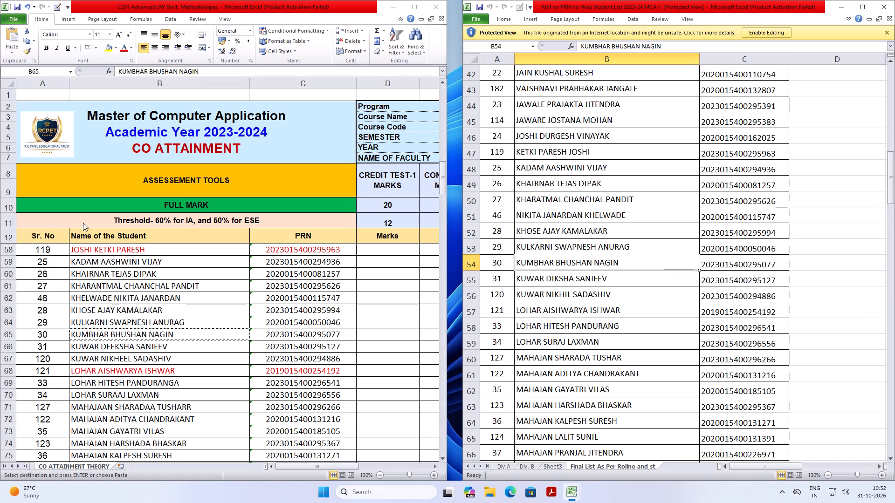
{"action": "scroll", "coordinate": [0, 198], "scroll_direction": "down", "scroll_amount": 3}
{"action": "left_click", "coordinate": [0, 168]}
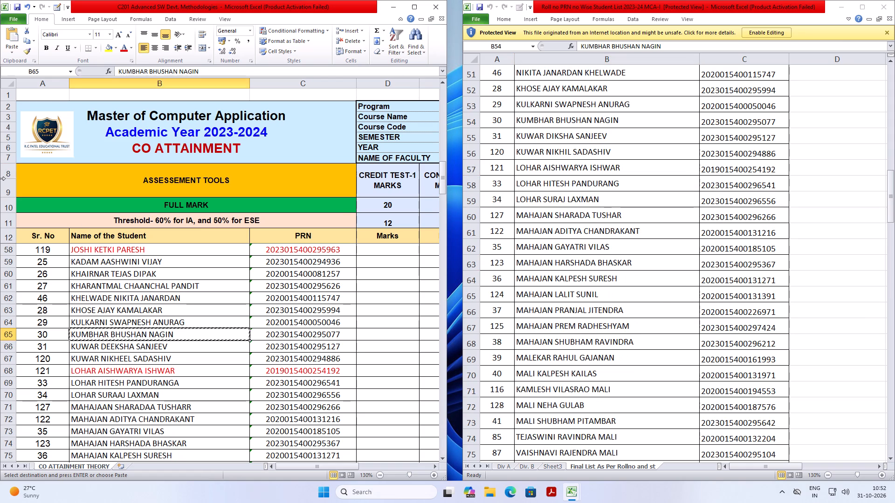
{"action": "scroll", "coordinate": [0, 178], "scroll_direction": "down", "scroll_amount": 5}
{"action": "scroll", "coordinate": [0, 178], "scroll_direction": "up", "scroll_amount": 1}
{"action": "scroll", "coordinate": [0, 178], "scroll_direction": "down", "scroll_amount": 20}
{"action": "scroll", "coordinate": [0, 178], "scroll_direction": "down", "scroll_amount": 13}
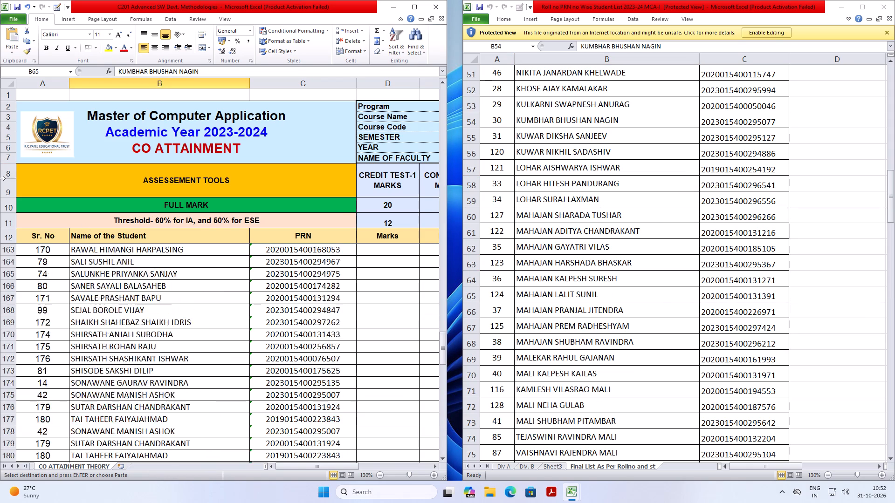
{"action": "scroll", "coordinate": [0, 178], "scroll_direction": "down", "scroll_amount": 13}
{"action": "scroll", "coordinate": [0, 178], "scroll_direction": "up", "scroll_amount": 11}
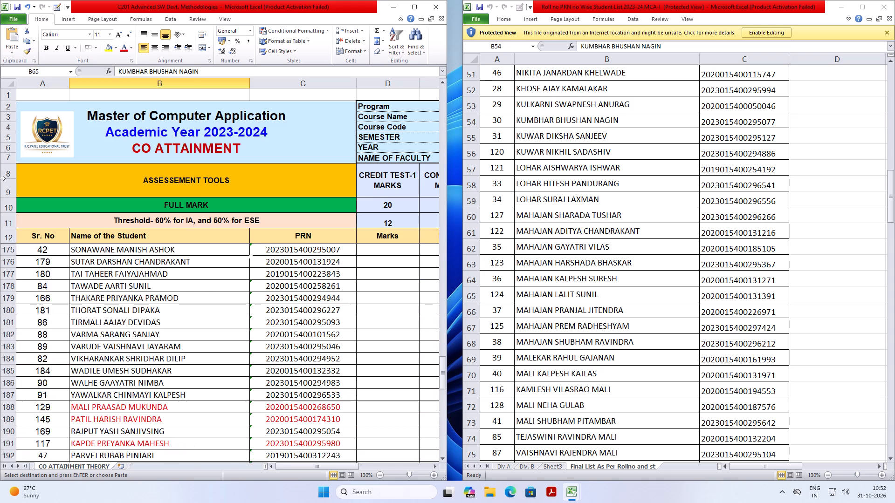
{"action": "scroll", "coordinate": [0, 178], "scroll_direction": "down", "scroll_amount": 2}
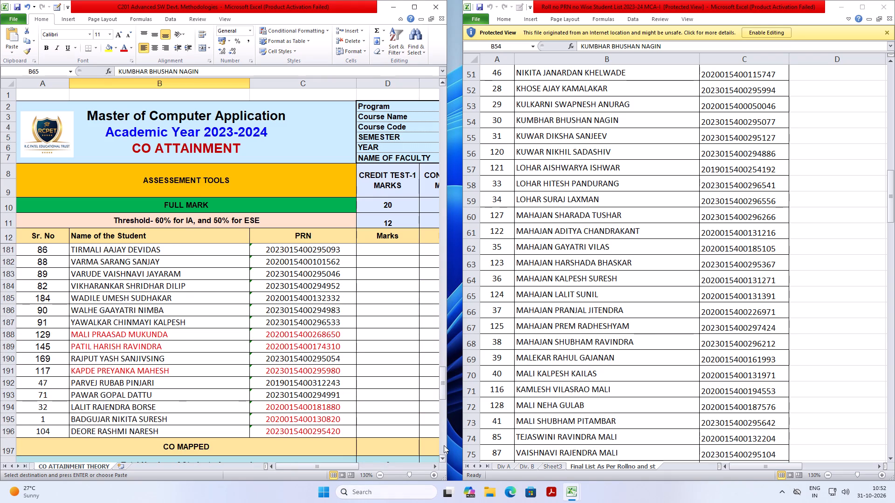
Save the C201 workbook, choosing to overwrite changes instead of saving a copy.
{"action": "left_click", "coordinate": [421, 402]}
{"action": "key", "text": "ctrl+s"}
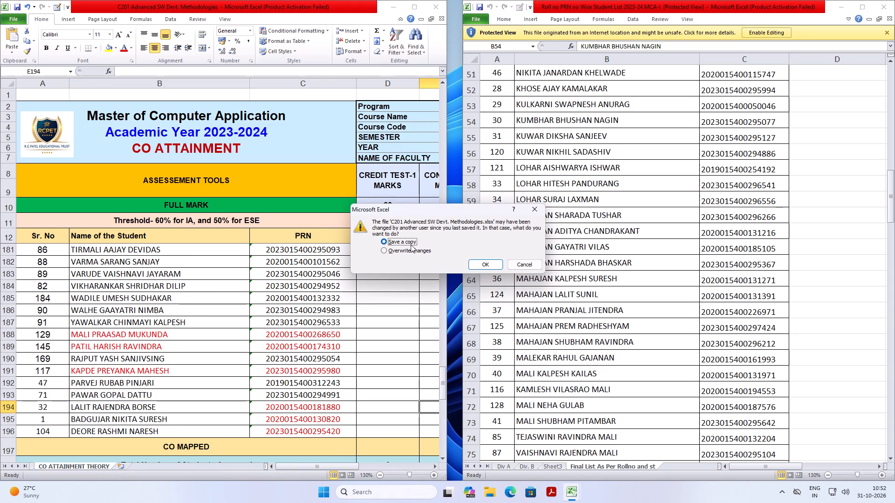
{"action": "left_click", "coordinate": [412, 248]}
{"action": "left_click", "coordinate": [489, 262]}
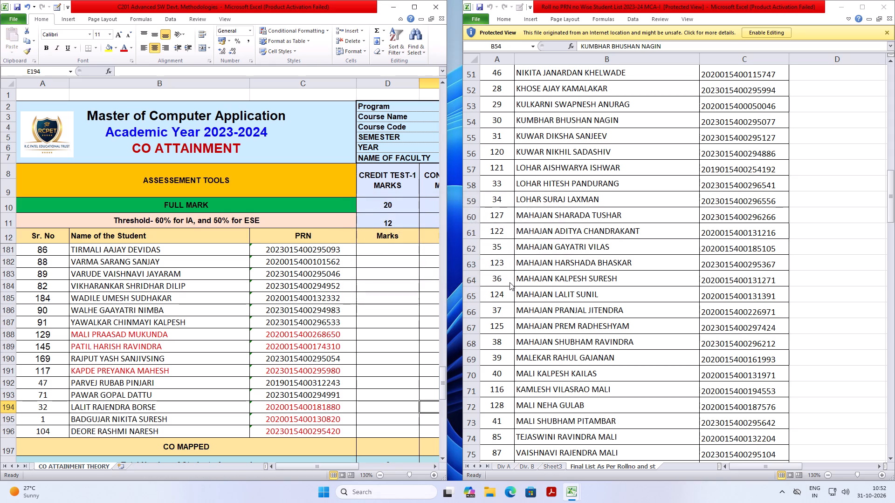
Go to the last roll number in the 2023-24 MCA-I student list to compare its end with the C201 workbook.
{"action": "left_click", "coordinate": [509, 282]}
{"action": "left_click", "coordinate": [509, 282]}
{"action": "key", "text": "ctrl+Down"}
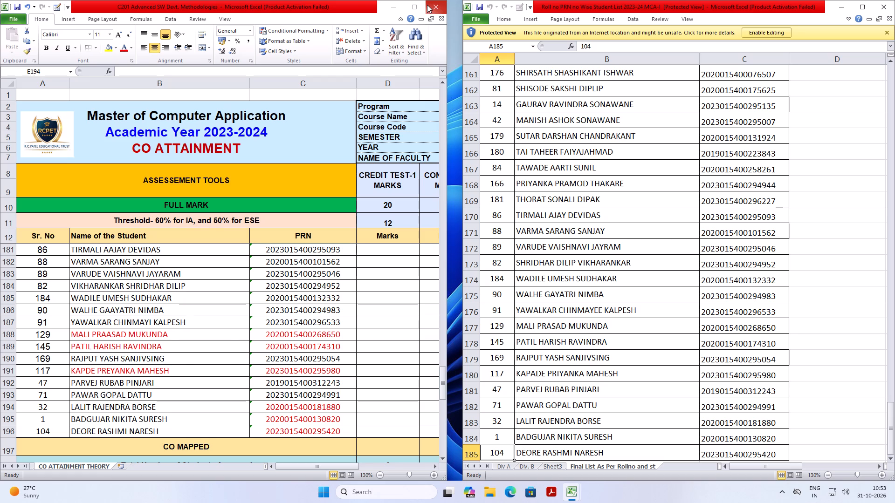
Close the C201 workbook and the duplicate student list window behind it, keeping the other student list open.
{"action": "left_click", "coordinate": [427, 5]}
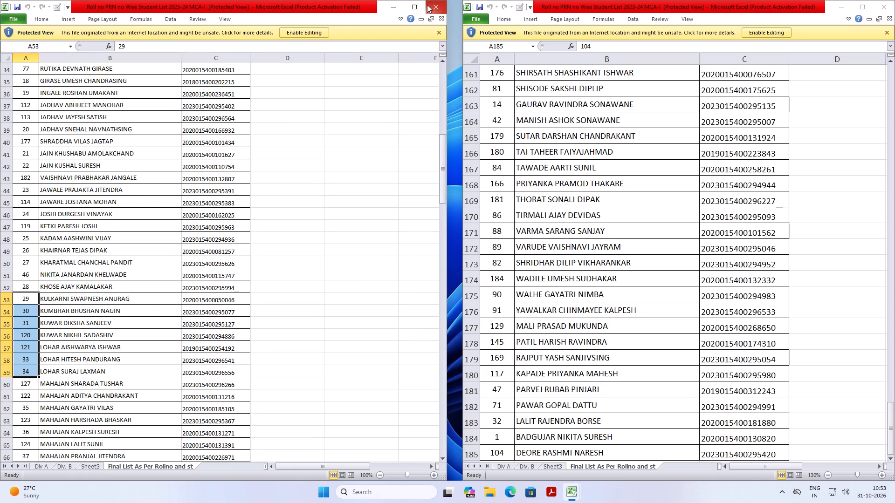
{"action": "scroll", "coordinate": [346, 211], "scroll_direction": "up", "scroll_amount": 8}
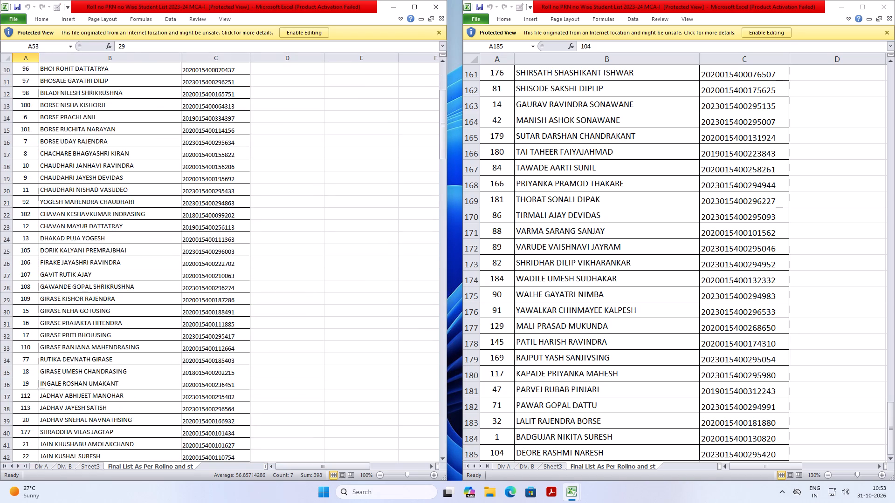
{"action": "scroll", "coordinate": [346, 211], "scroll_direction": "up", "scroll_amount": 11}
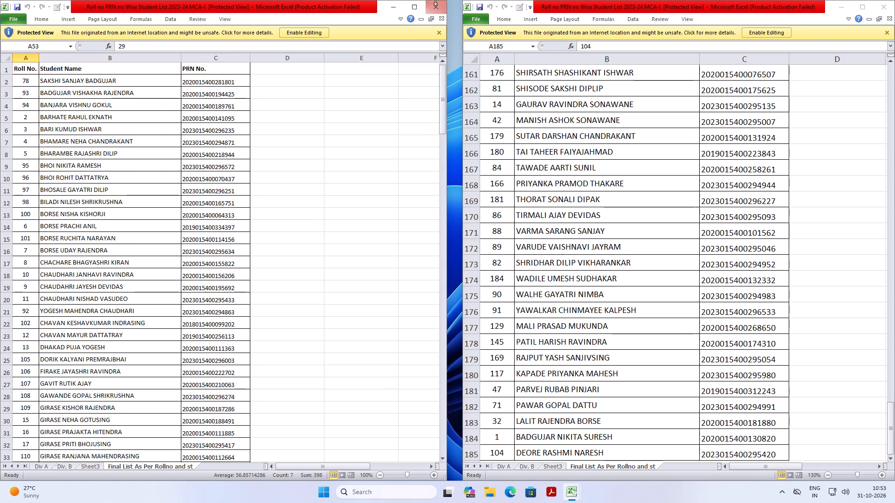
{"action": "left_click", "coordinate": [434, 13]}
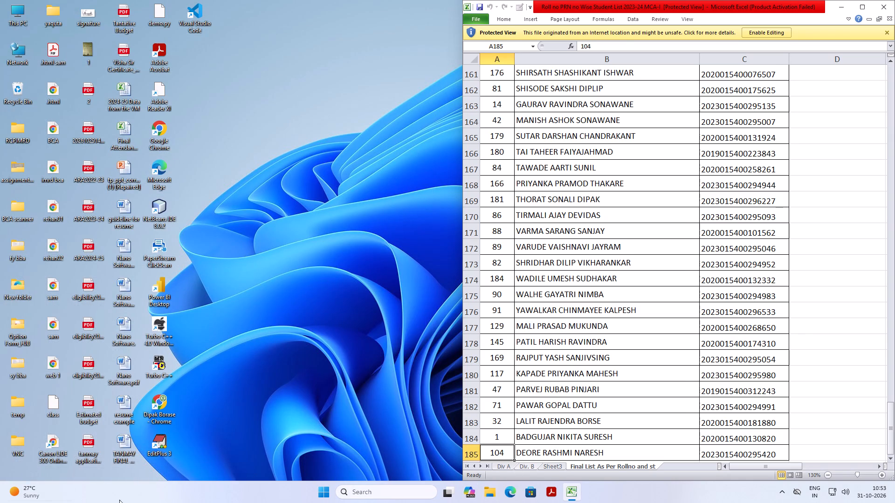
{"action": "key", "text": "super+r"}
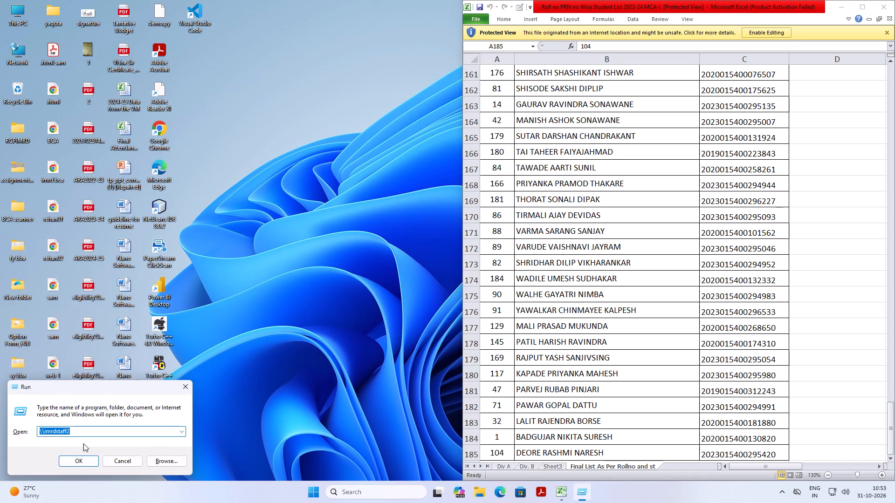
{"action": "left_click", "coordinate": [184, 432]}
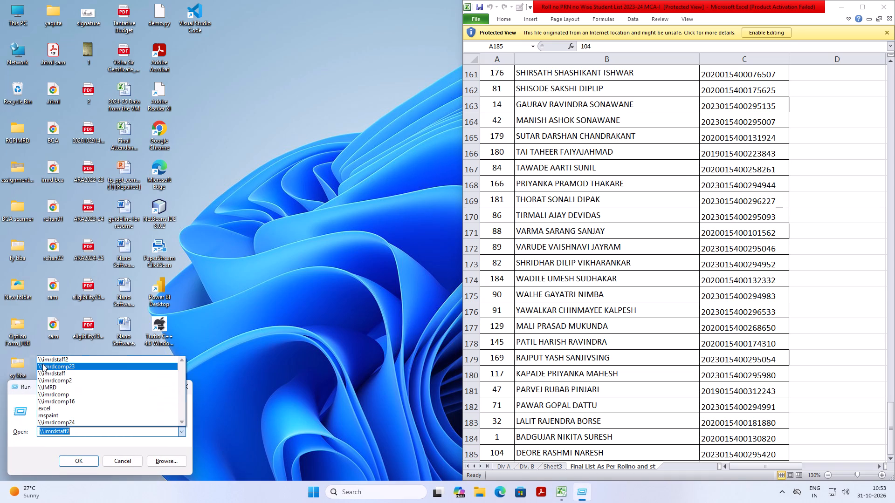
{"action": "left_click", "coordinate": [42, 364]}
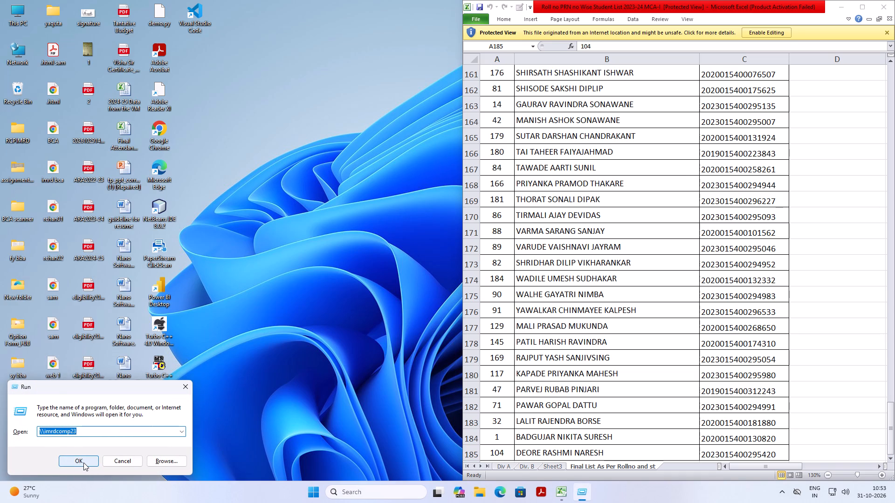
{"action": "left_click", "coordinate": [83, 462]}
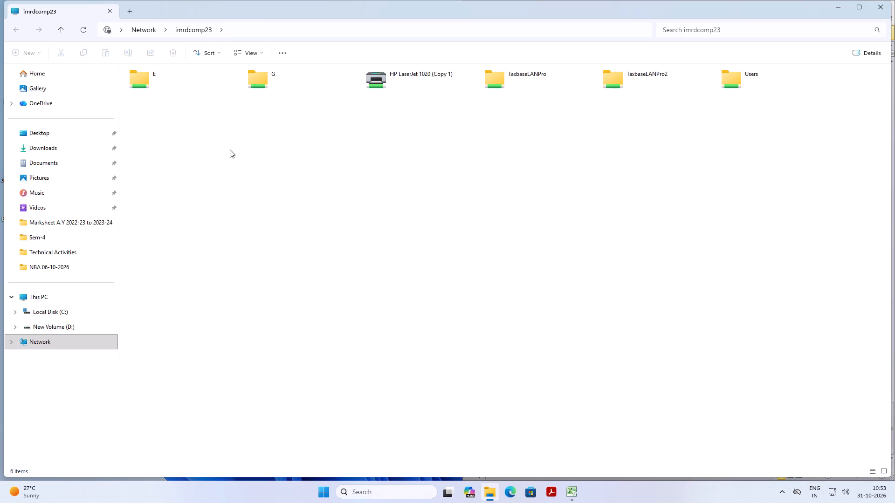
{"action": "double_click", "coordinate": [190, 82]}
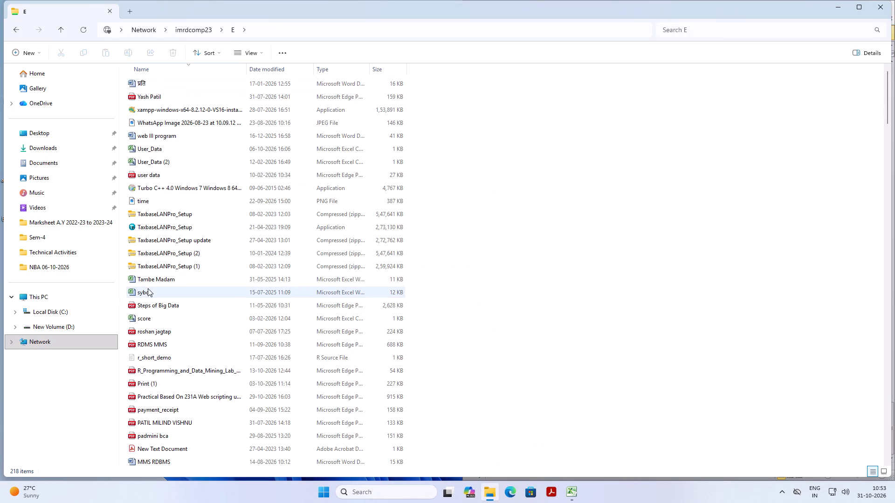
{"action": "scroll", "coordinate": [173, 213], "scroll_direction": "down", "scroll_amount": 5}
{"action": "scroll", "coordinate": [173, 213], "scroll_direction": "down", "scroll_amount": 20}
{"action": "scroll", "coordinate": [173, 213], "scroll_direction": "down", "scroll_amount": 2}
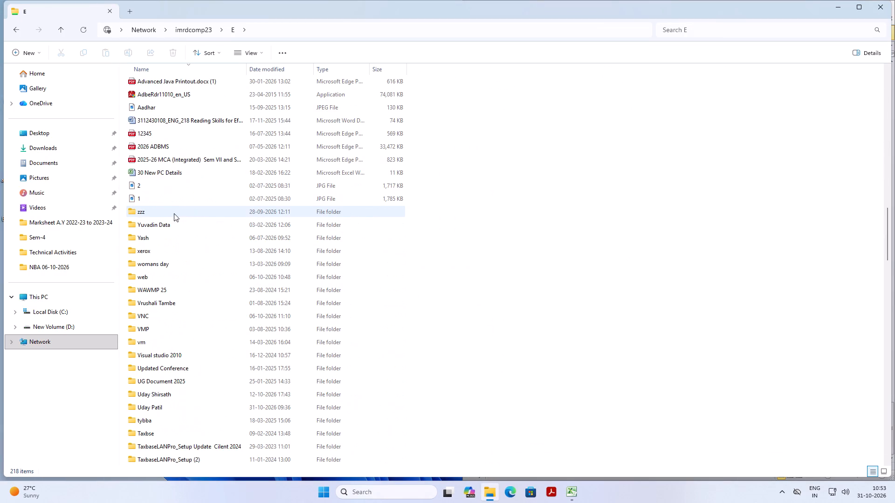
{"action": "scroll", "coordinate": [599, 247], "scroll_direction": "down", "scroll_amount": 3}
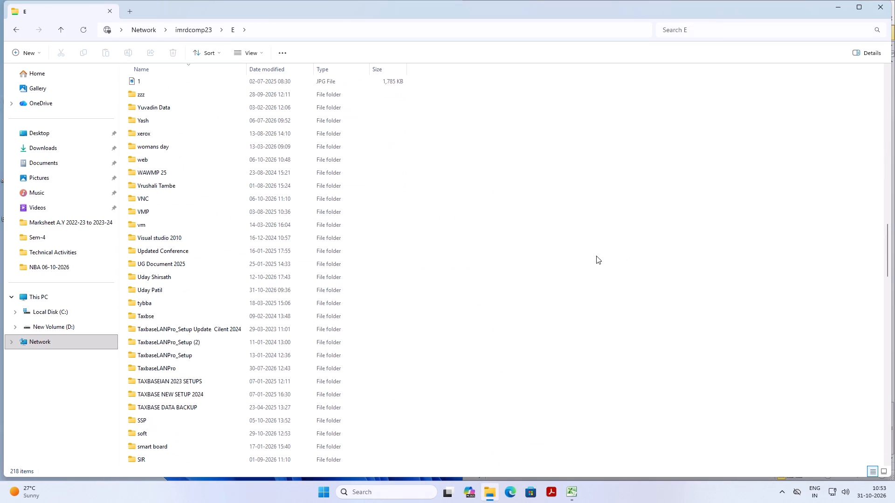
{"action": "double_click", "coordinate": [185, 289]}
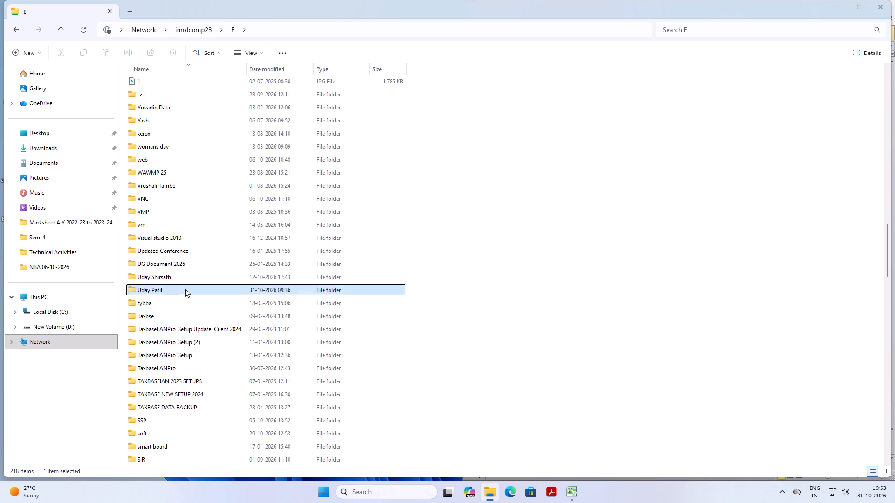